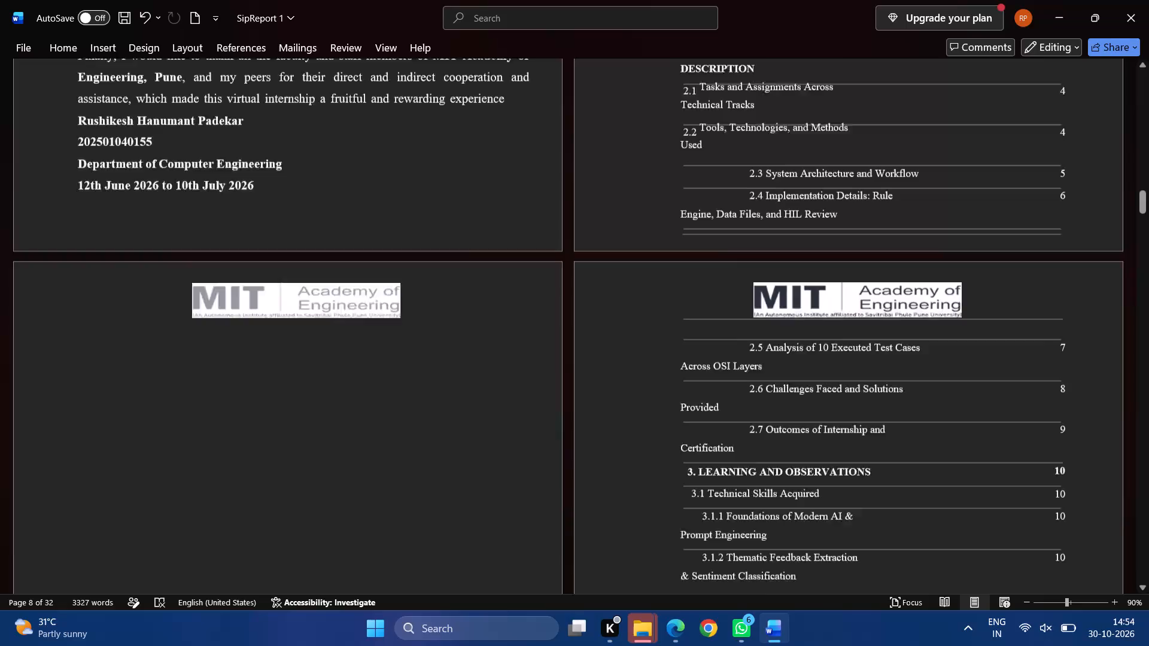
Review the internship report from the table of contents through to the Introduction chapter.
scroll(712, 482, down, 3)
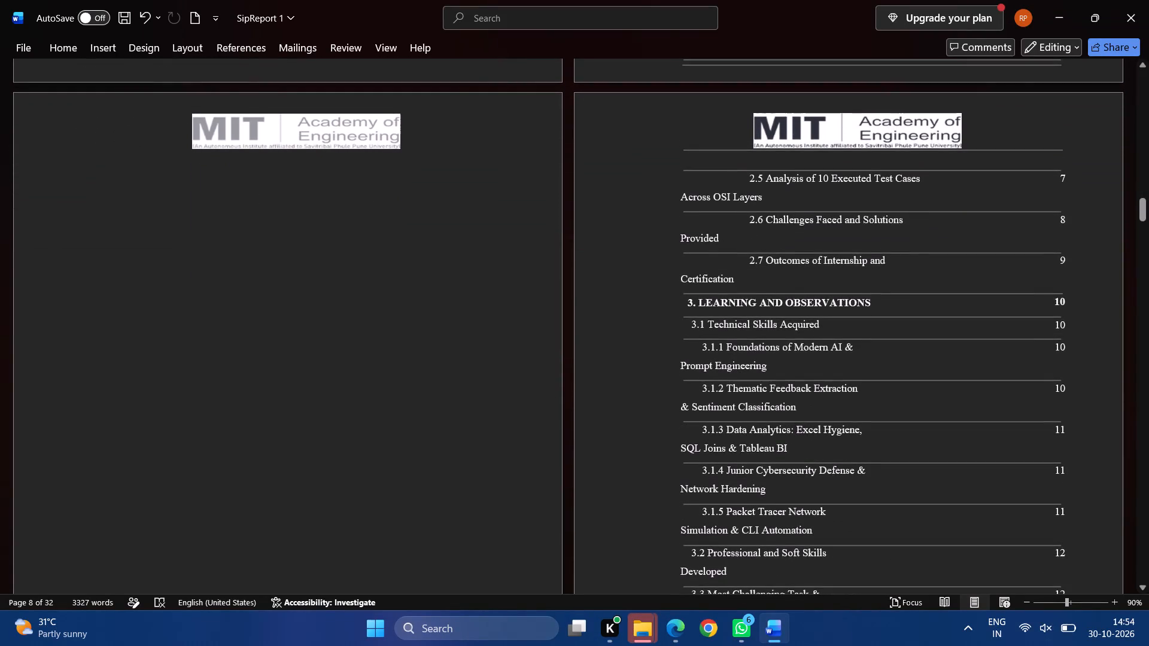
scroll(712, 482, down, 4)
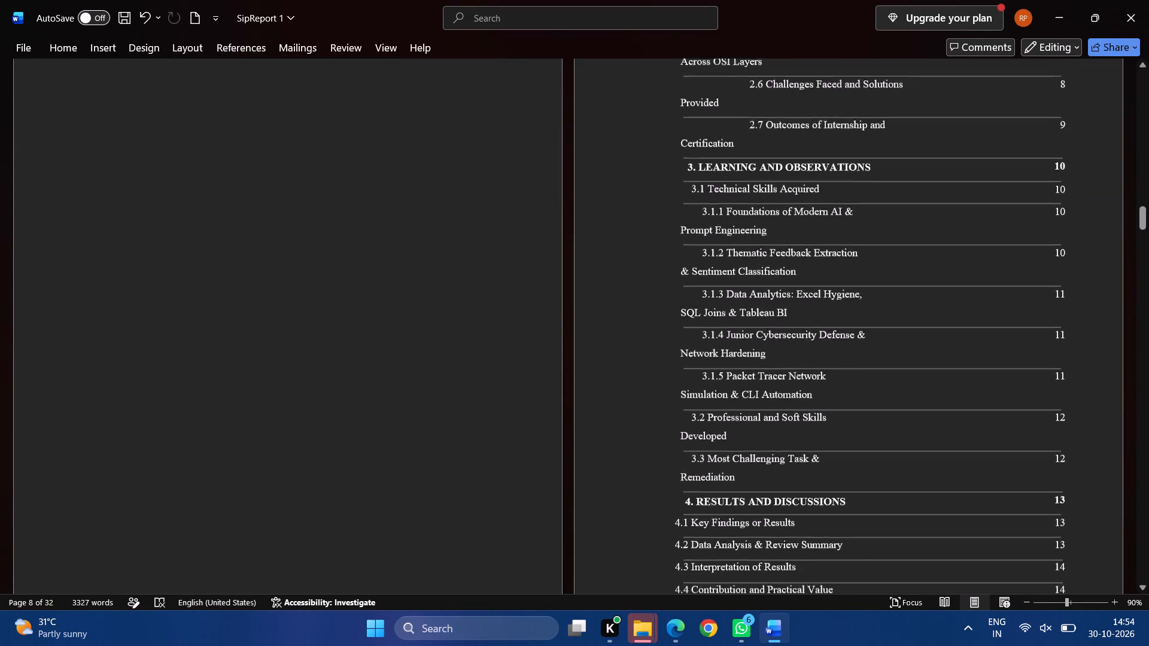
scroll(712, 482, down, 5)
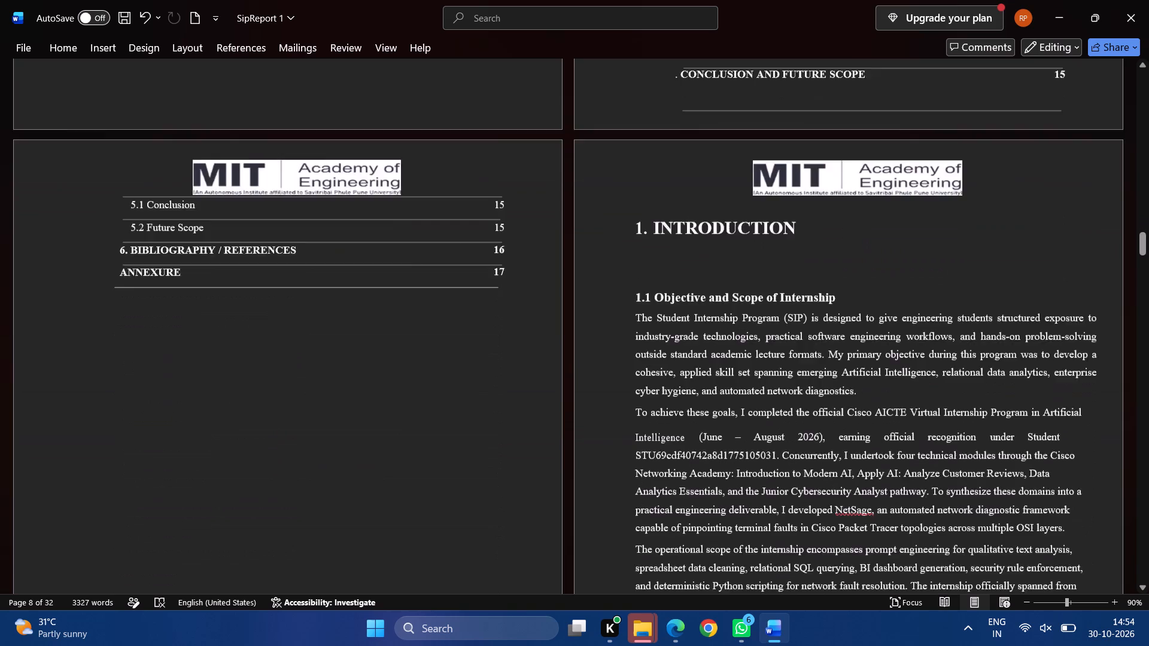
scroll(712, 482, down, 1)
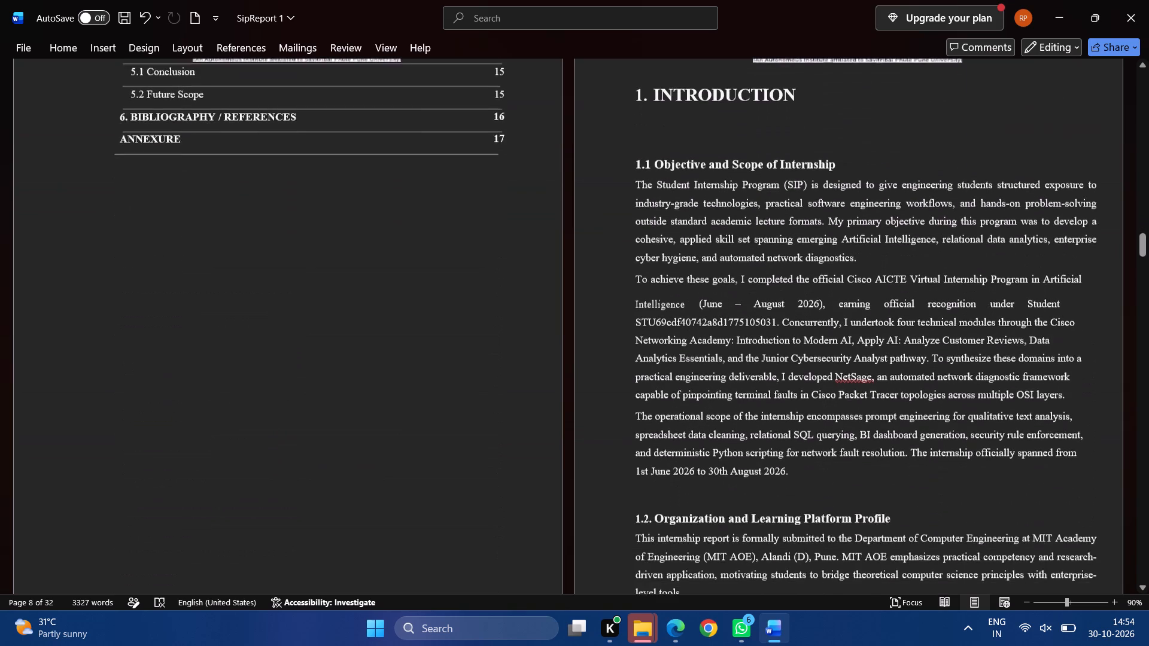
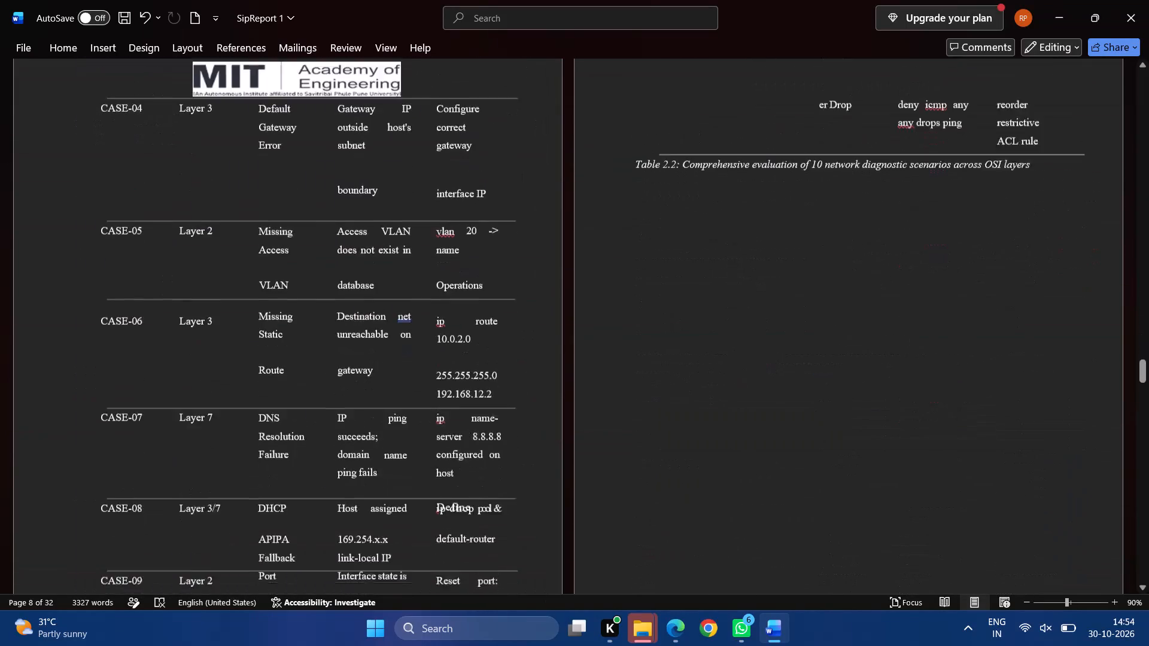
Review the rest of the internship report, from the network diagnostic scenarios table through to the course certificates at the end.
scroll(712, 482, down, 4)
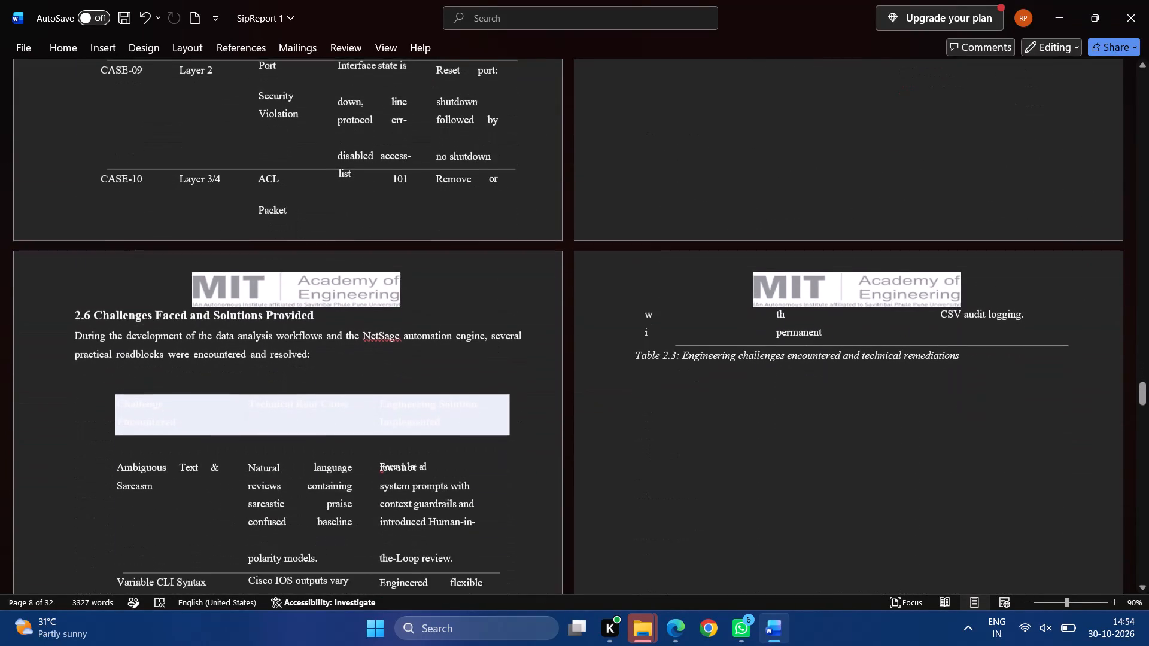
scroll(712, 482, down, 3)
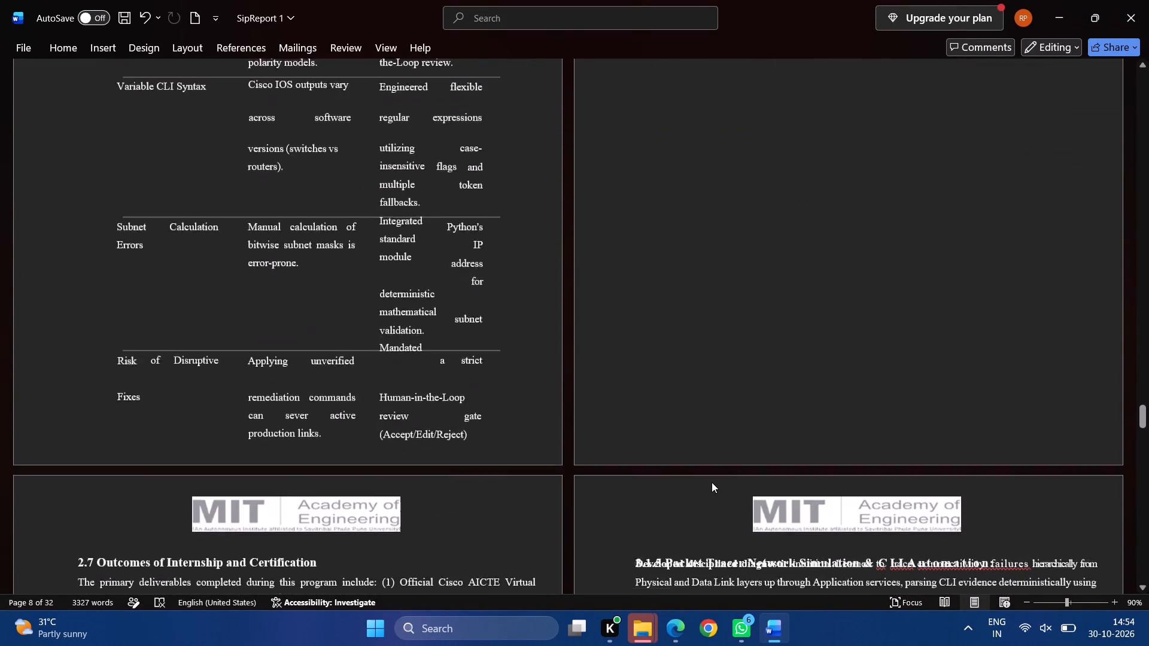
scroll(712, 482, down, 4)
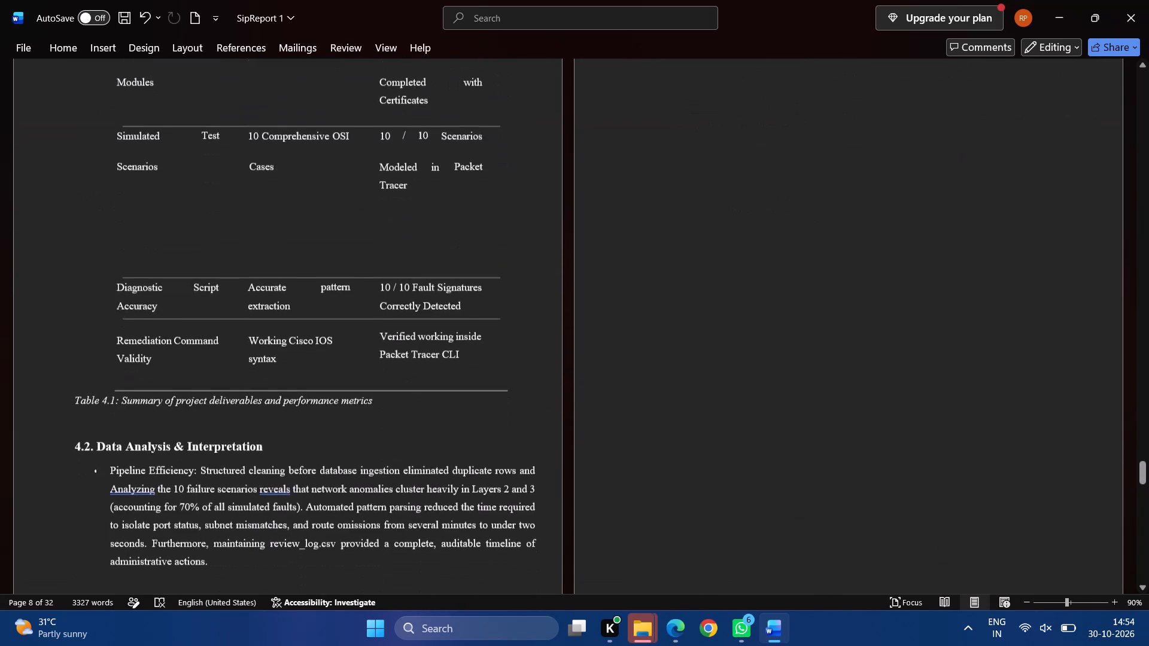
scroll(712, 482, down, 4)
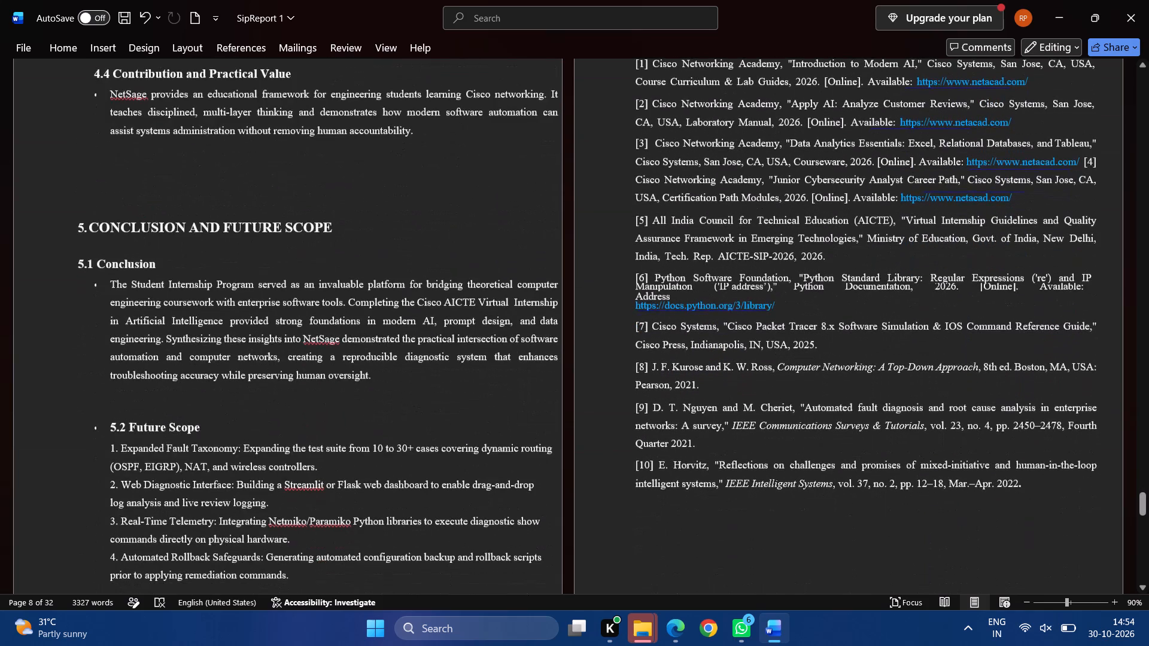
scroll(712, 482, down, 20)
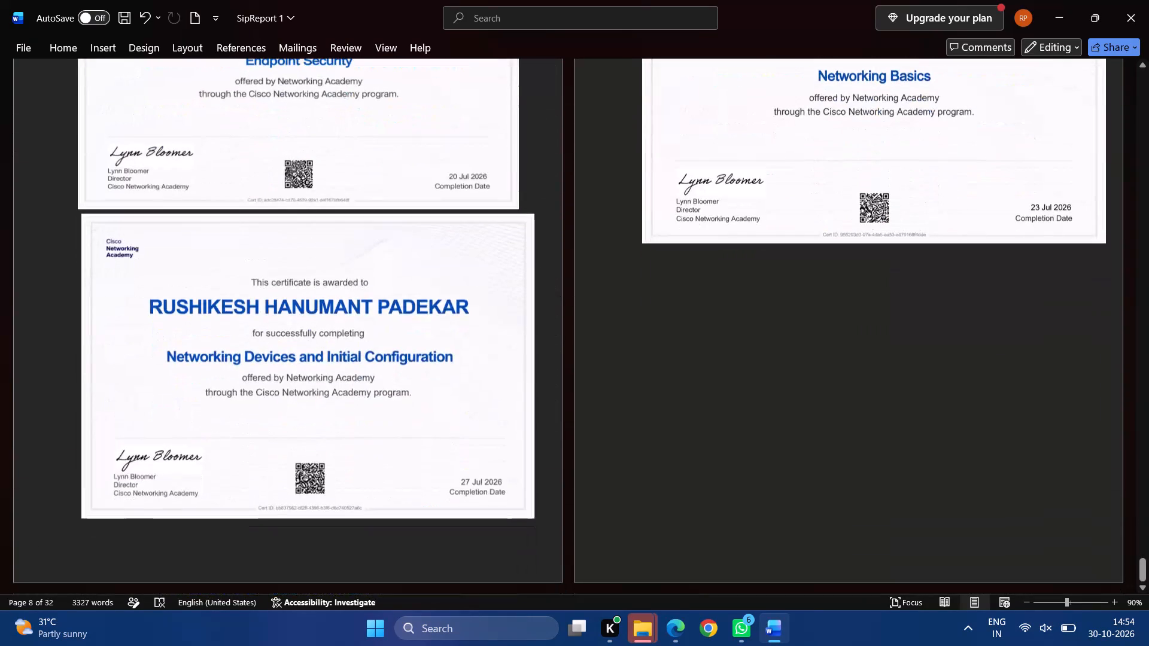
scroll(712, 482, down, 3)
Go back to the Annexure-II page and lower the top edge of the application form table slightly, away from its title.
scroll(712, 482, up, 5)
scroll(712, 482, up, 20)
scroll(712, 482, up, 20)
scroll(712, 482, up, 10)
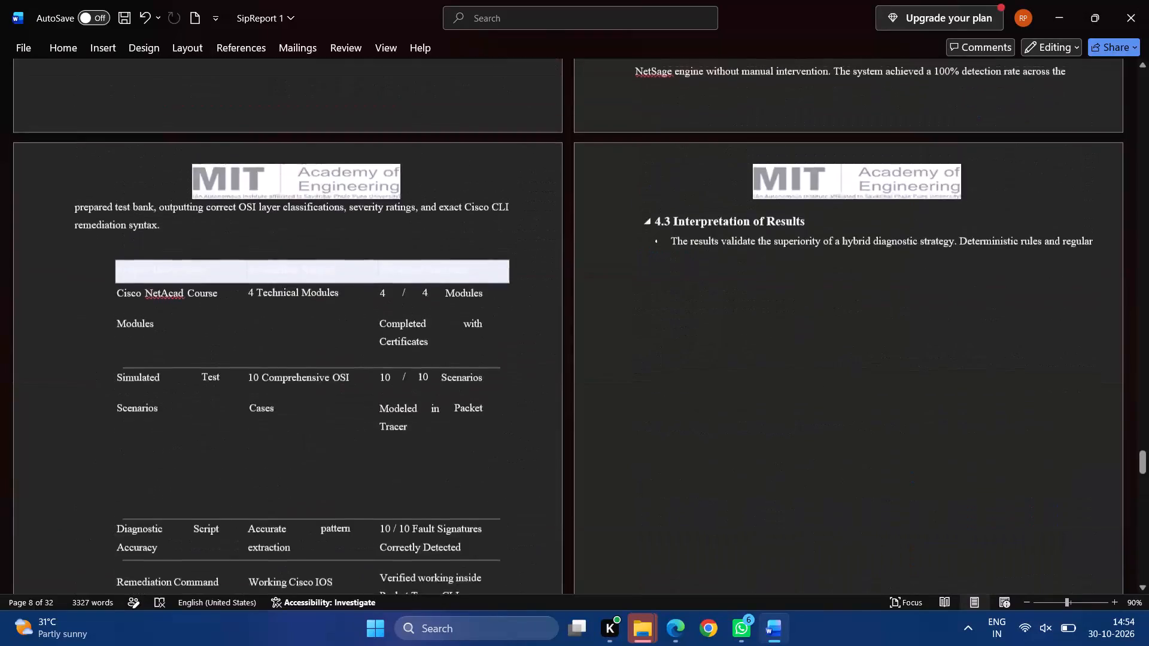
scroll(712, 482, up, 11)
scroll(712, 482, up, 20)
scroll(712, 482, up, 20)
scroll(712, 482, up, 20)
scroll(712, 482, up, 20)
scroll(712, 482, up, 9)
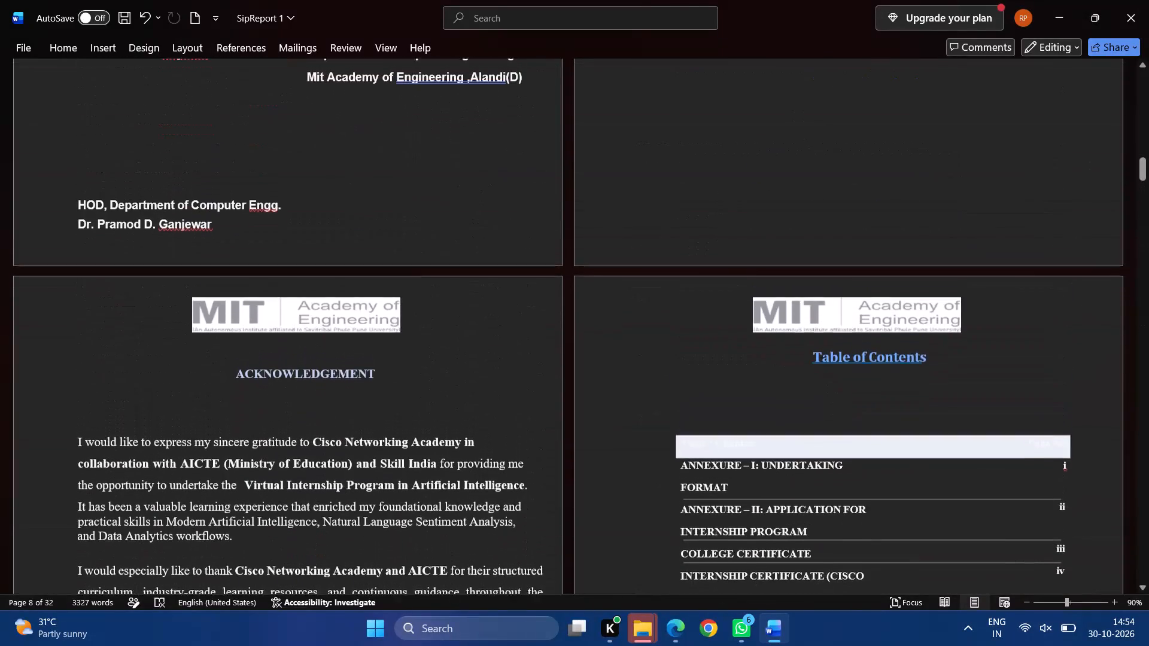
scroll(712, 482, up, 4)
scroll(712, 482, up, 20)
scroll(712, 482, up, 20)
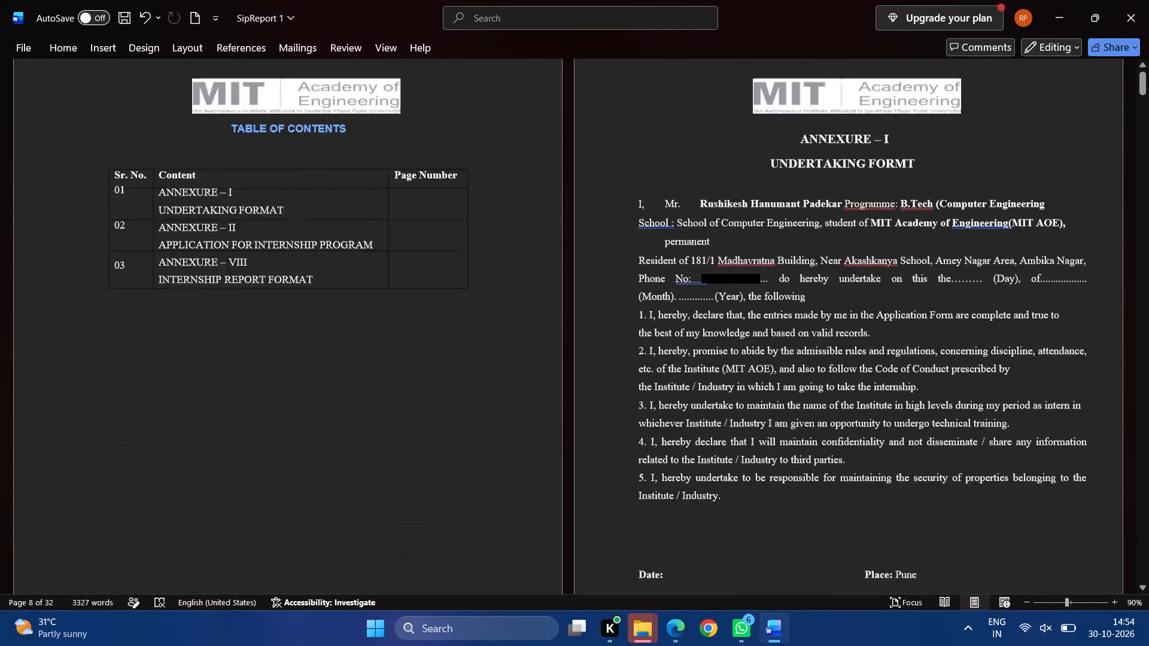
scroll(712, 482, down, 3)
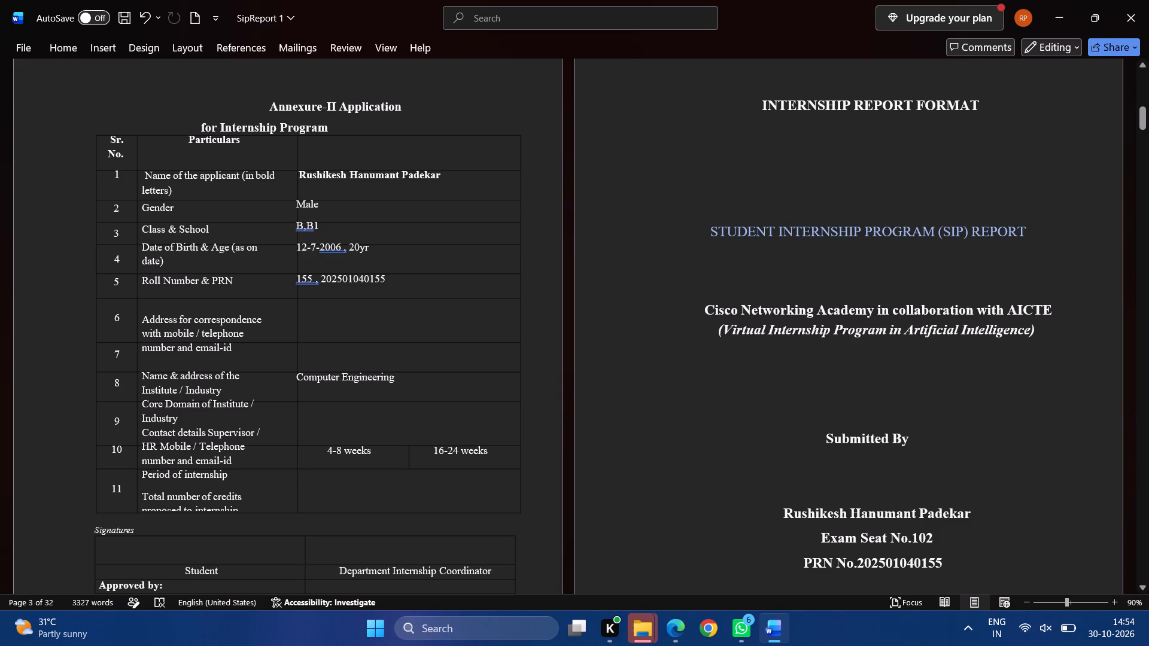
double_click(139, 248)
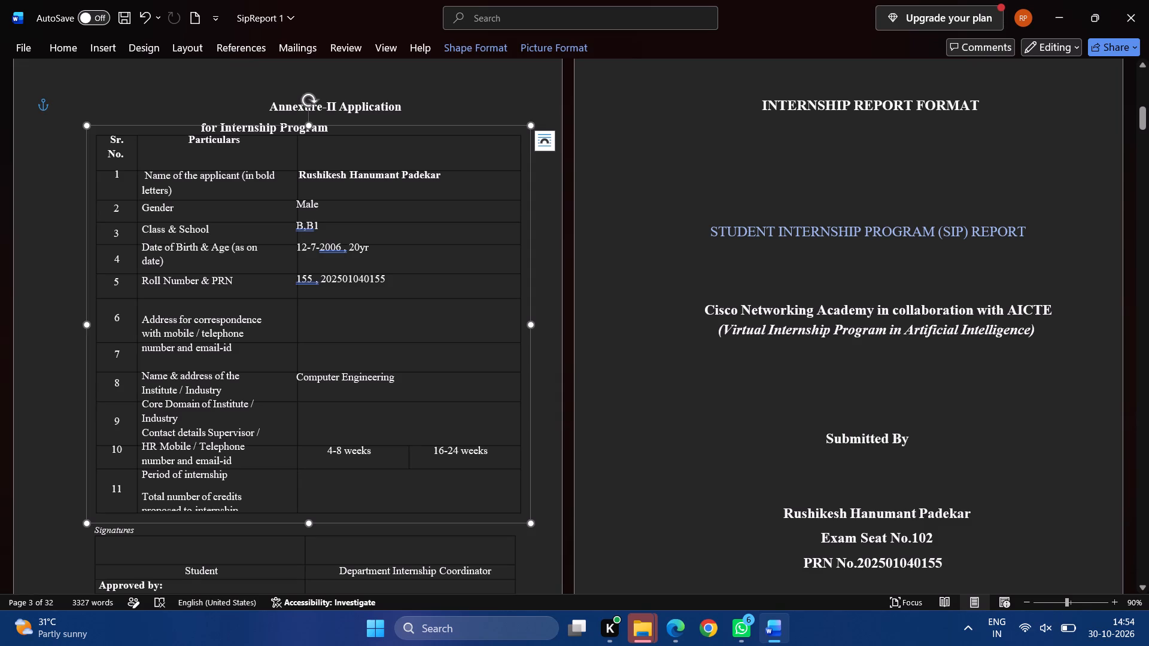
click(309, 125)
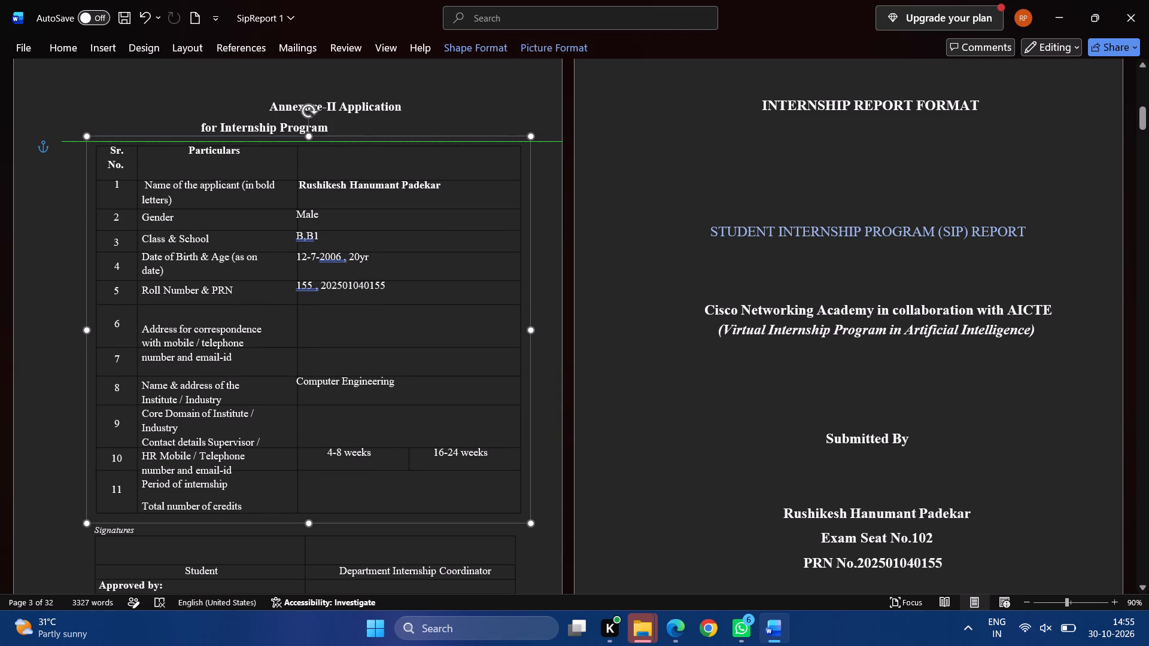
Resize the Particulars heading's text box so the heading sits lower and further left within its header cell.
click(196, 153)
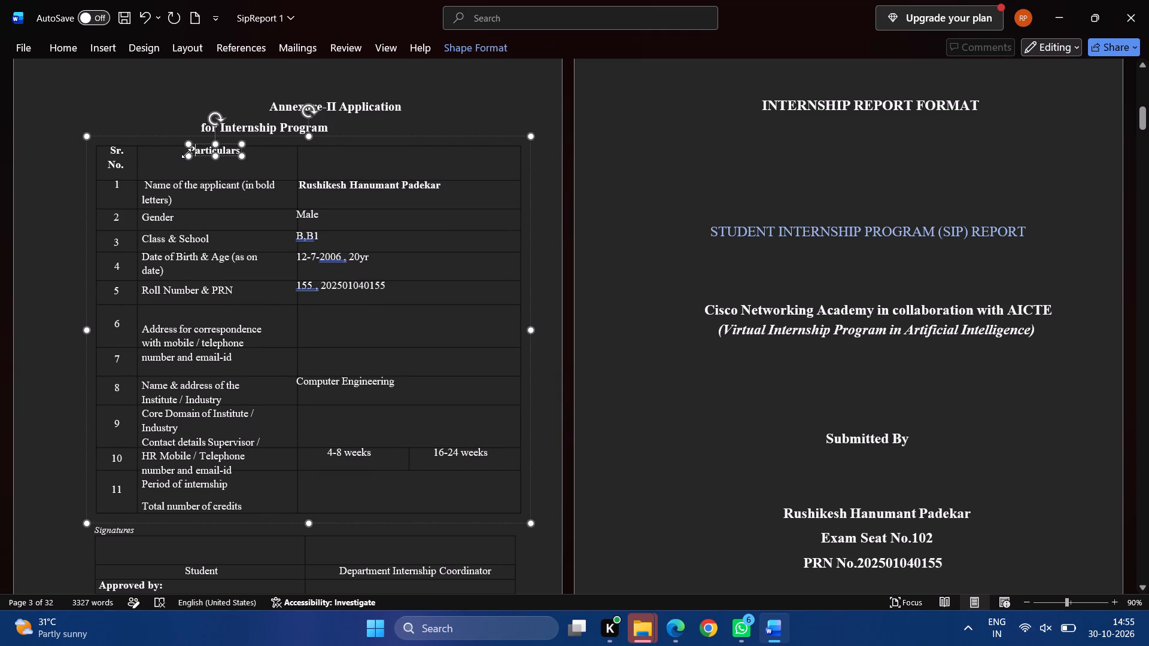
drag(205, 148, 212, 160)
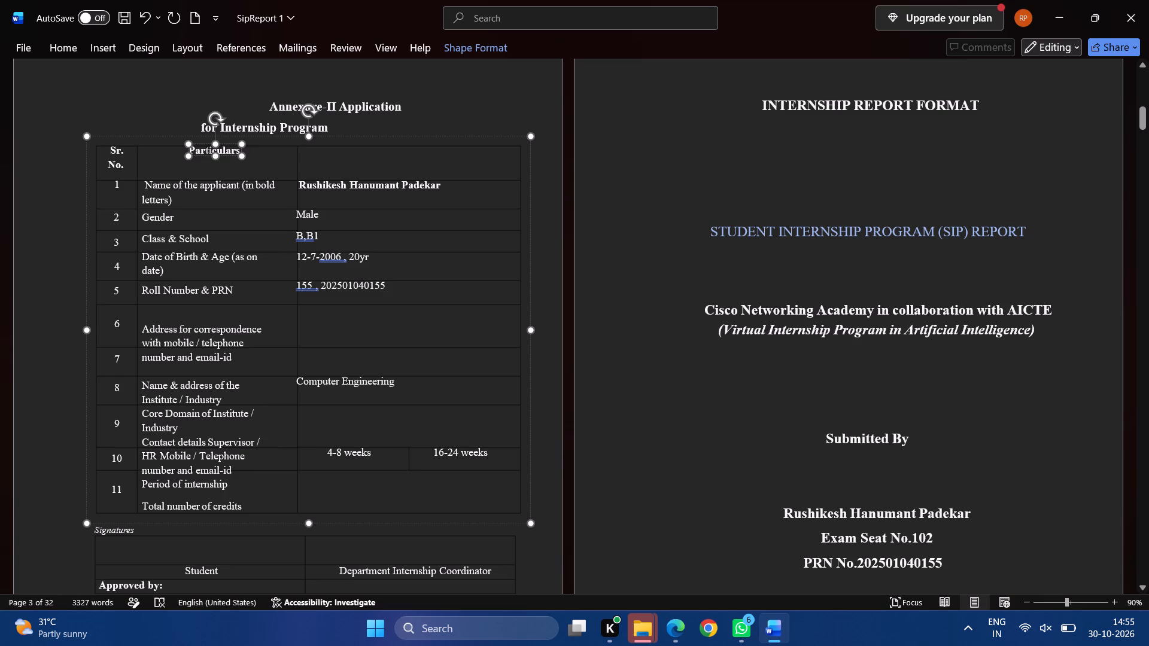
drag(212, 160, 216, 155)
click(216, 155)
drag(216, 155, 217, 173)
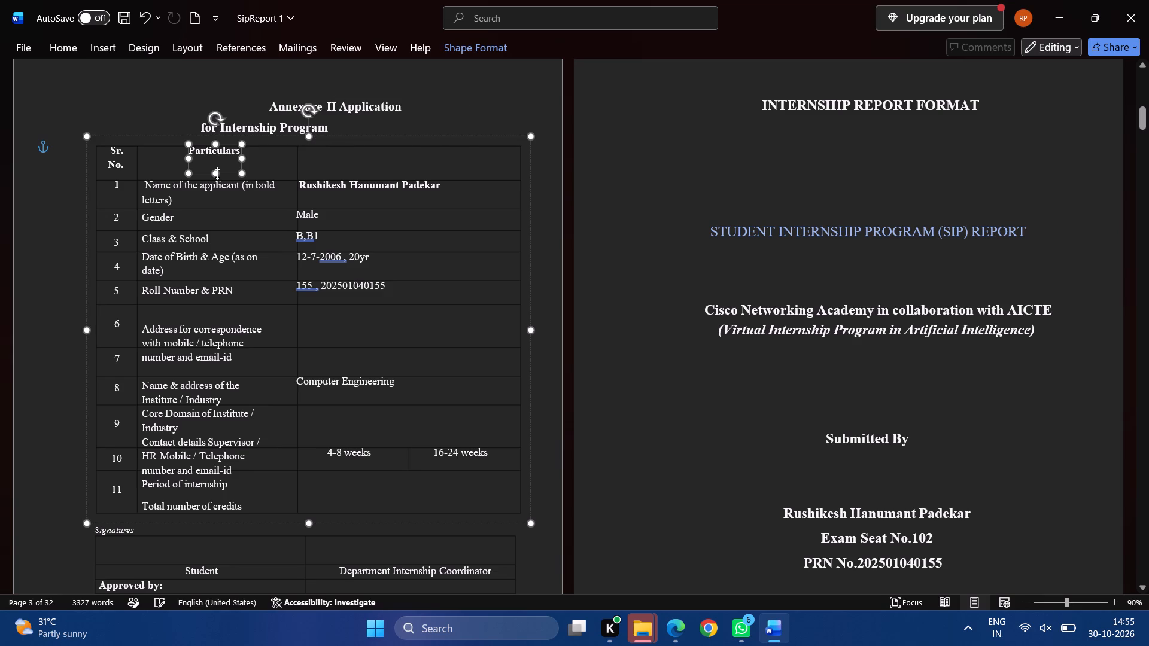
drag(187, 158, 167, 165)
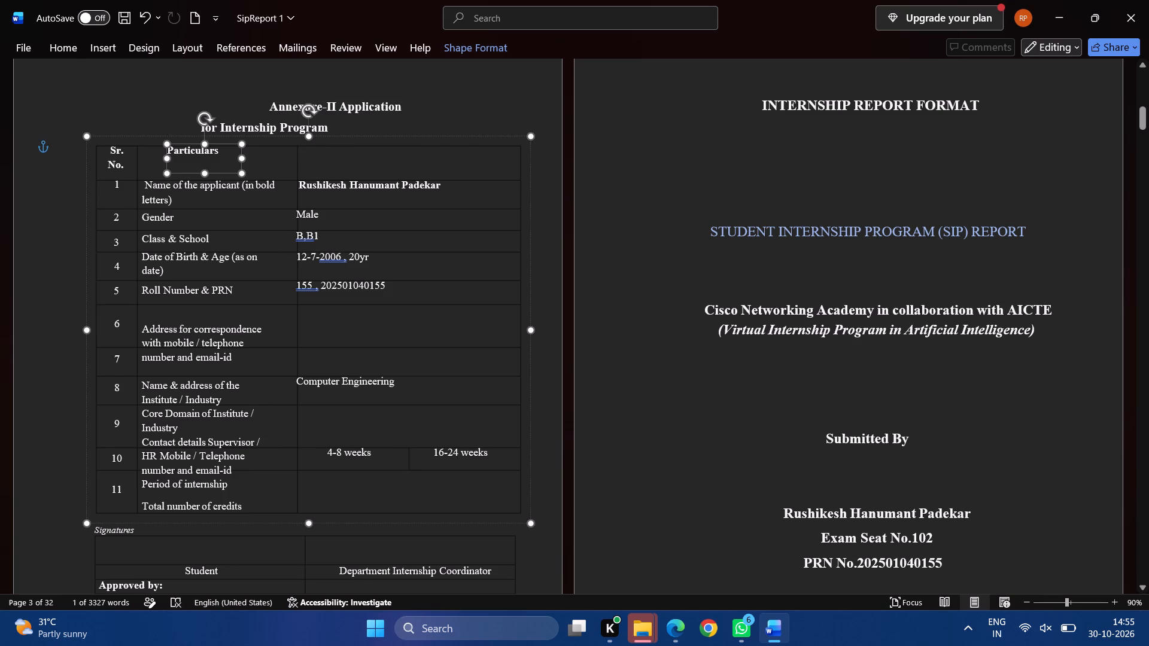
drag(206, 141, 206, 154)
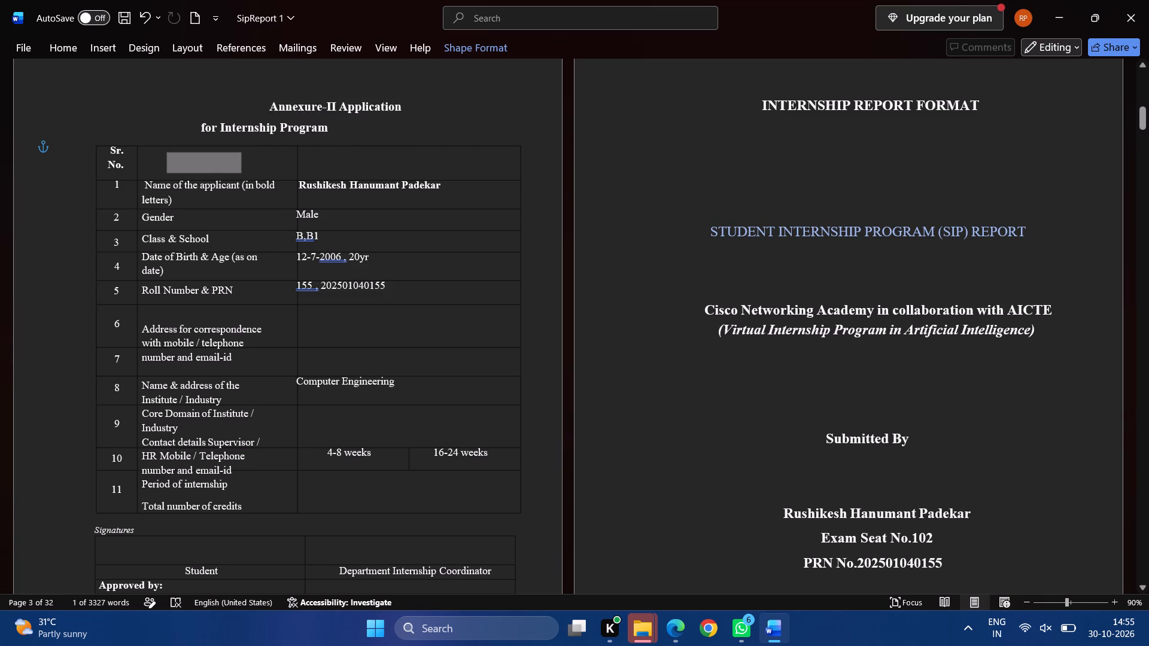
drag(206, 154, 206, 157)
click(265, 148)
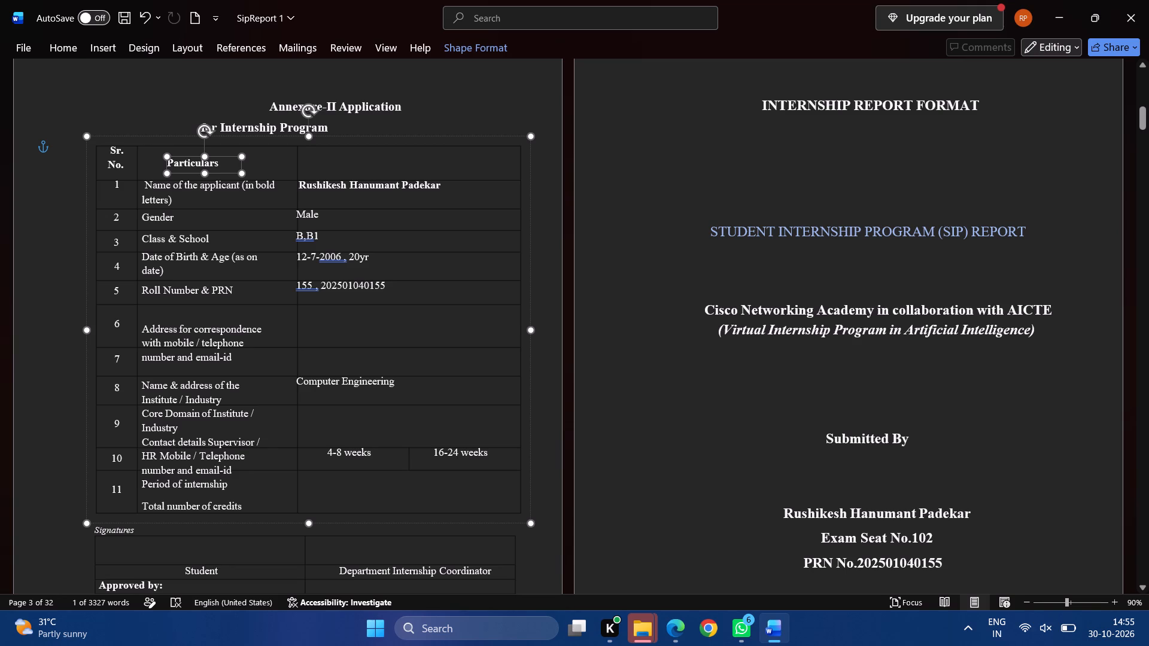
click(211, 160)
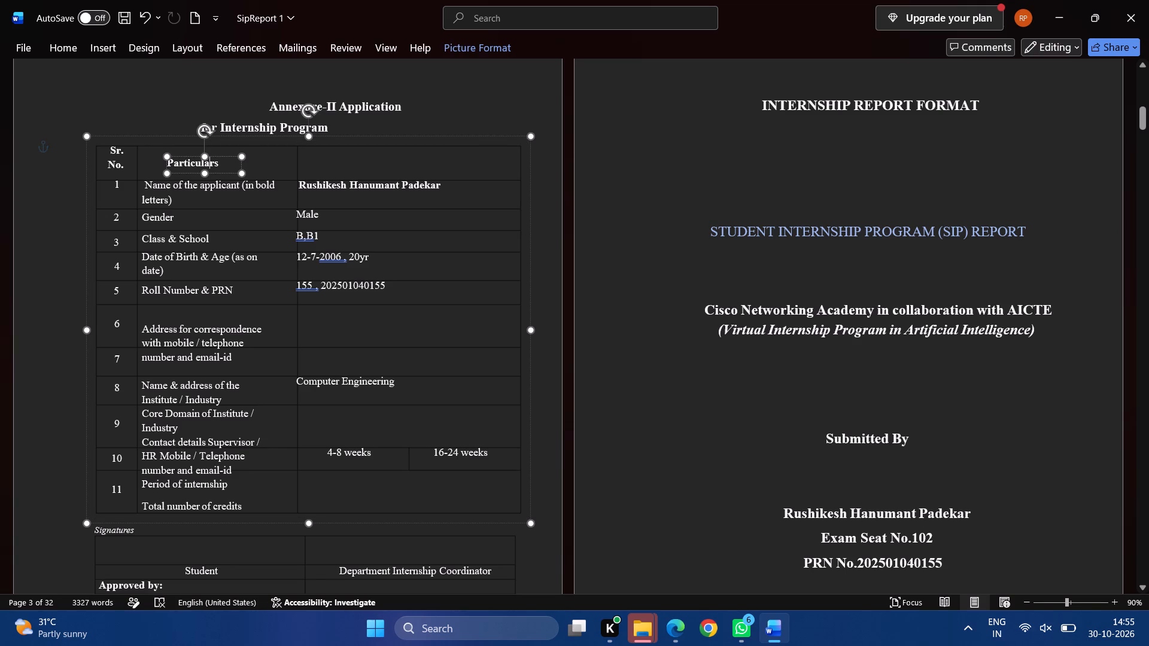
drag(209, 161, 217, 153)
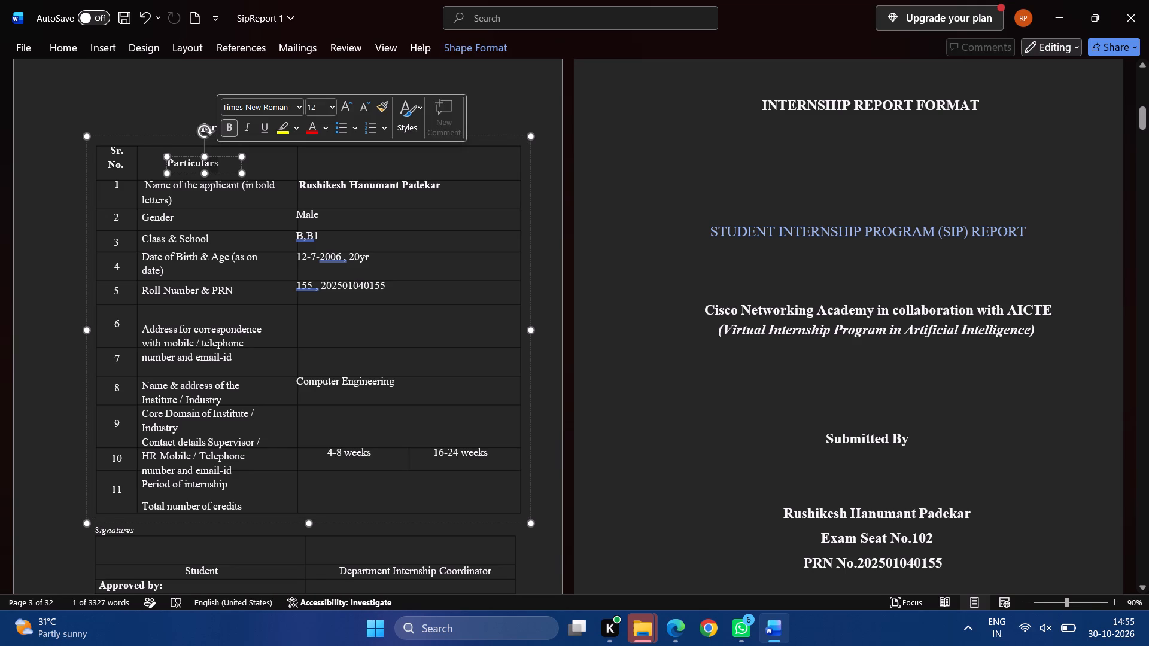
click(281, 154)
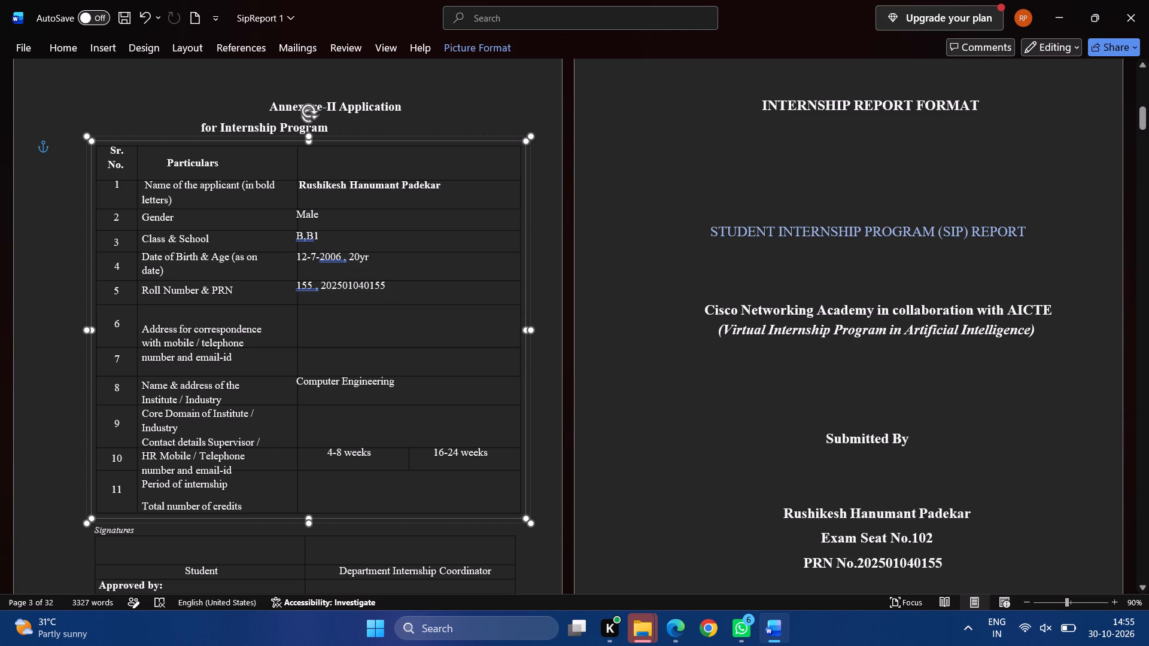
Remove the extra spacing above "Address for correspondence" and "Name & address of the Institute / Industry" so the labels line up with their rows.
click(141, 325)
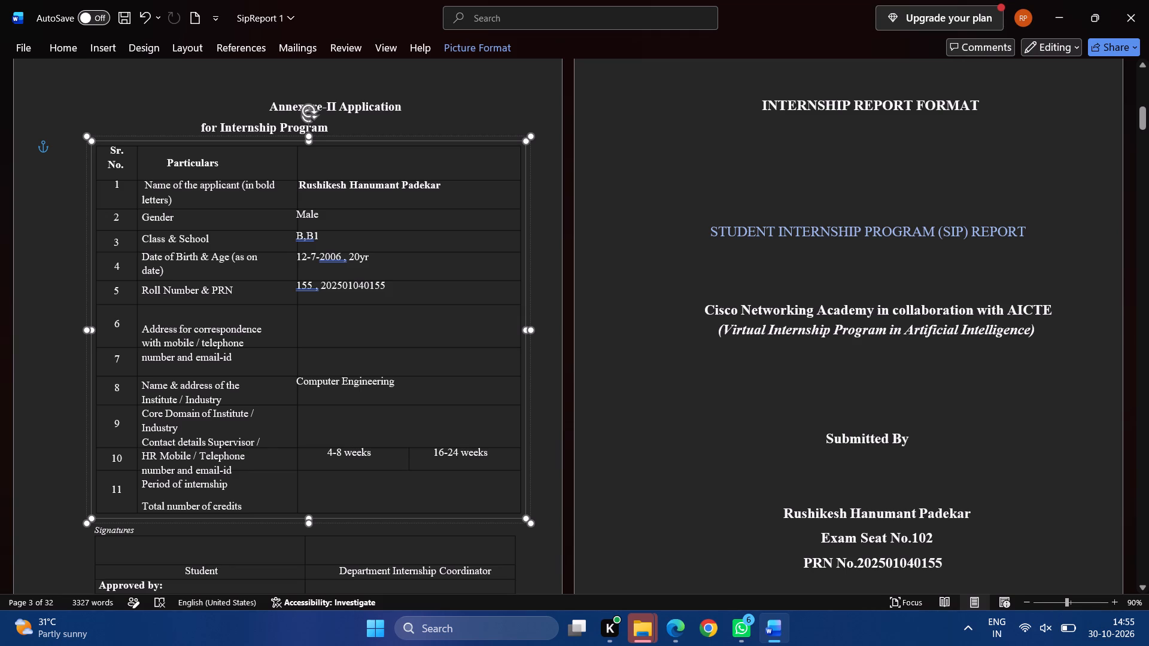
click(142, 327)
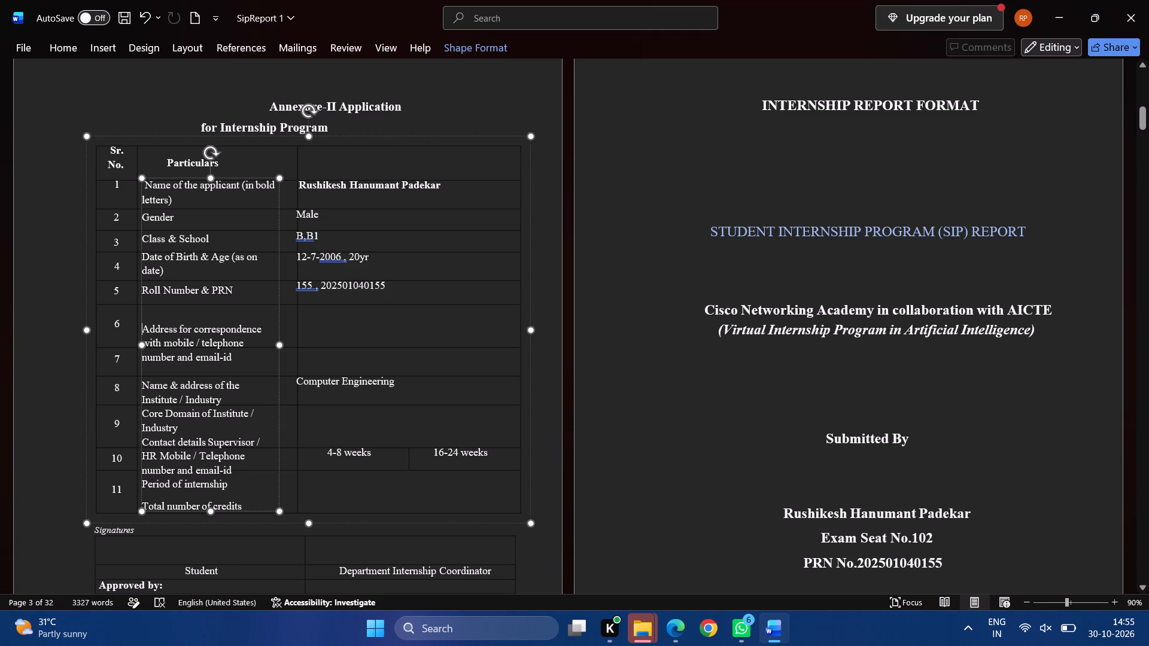
key(BackSpace)
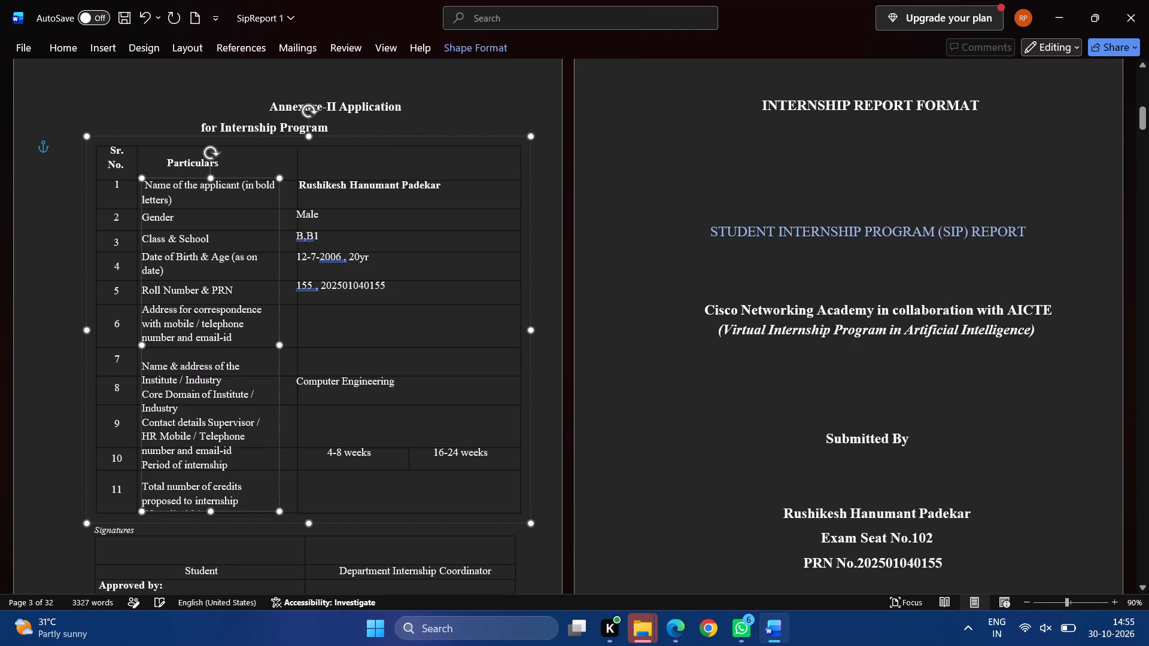
click(142, 367)
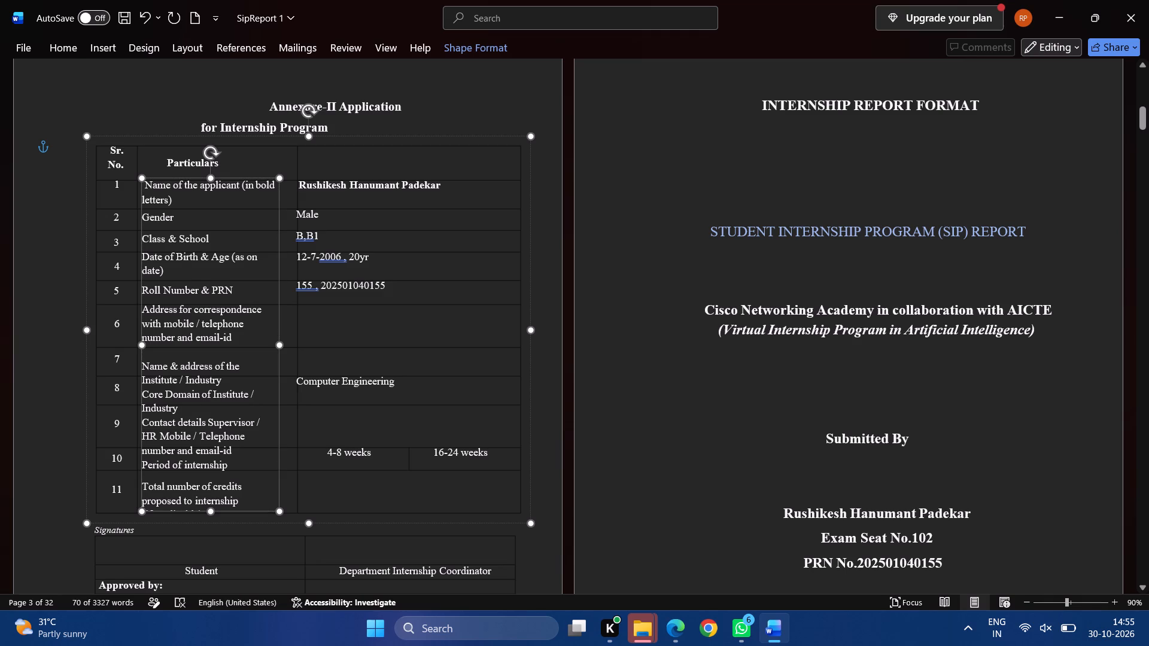
click(145, 364)
click(145, 364)
key(BackSpace)
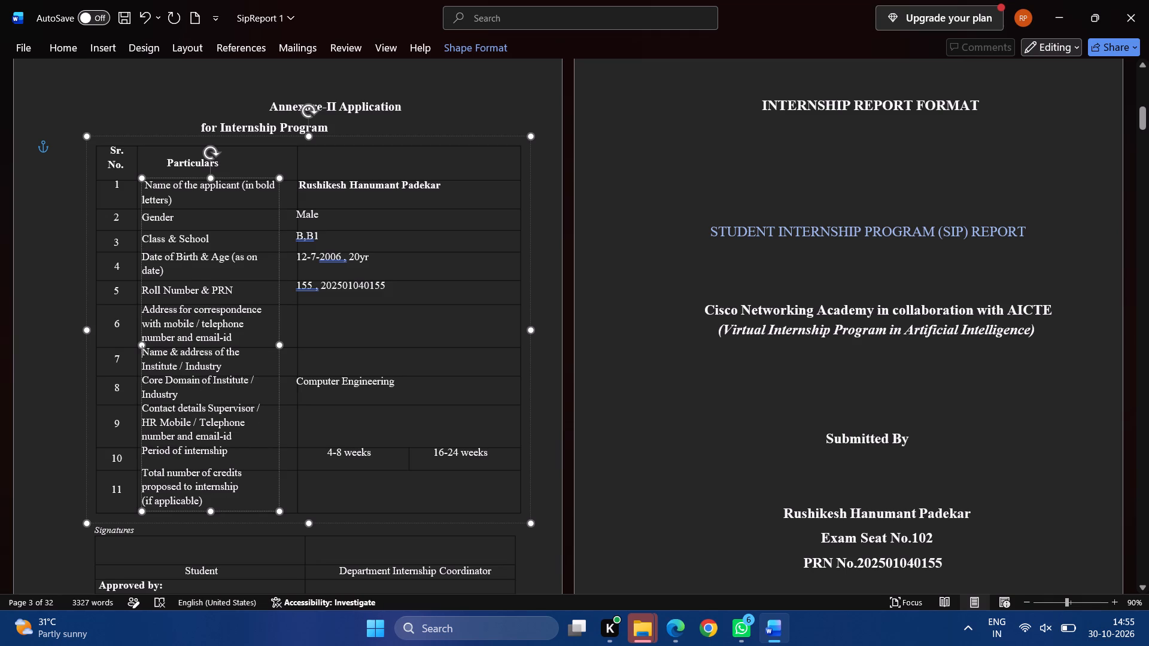
click(144, 471)
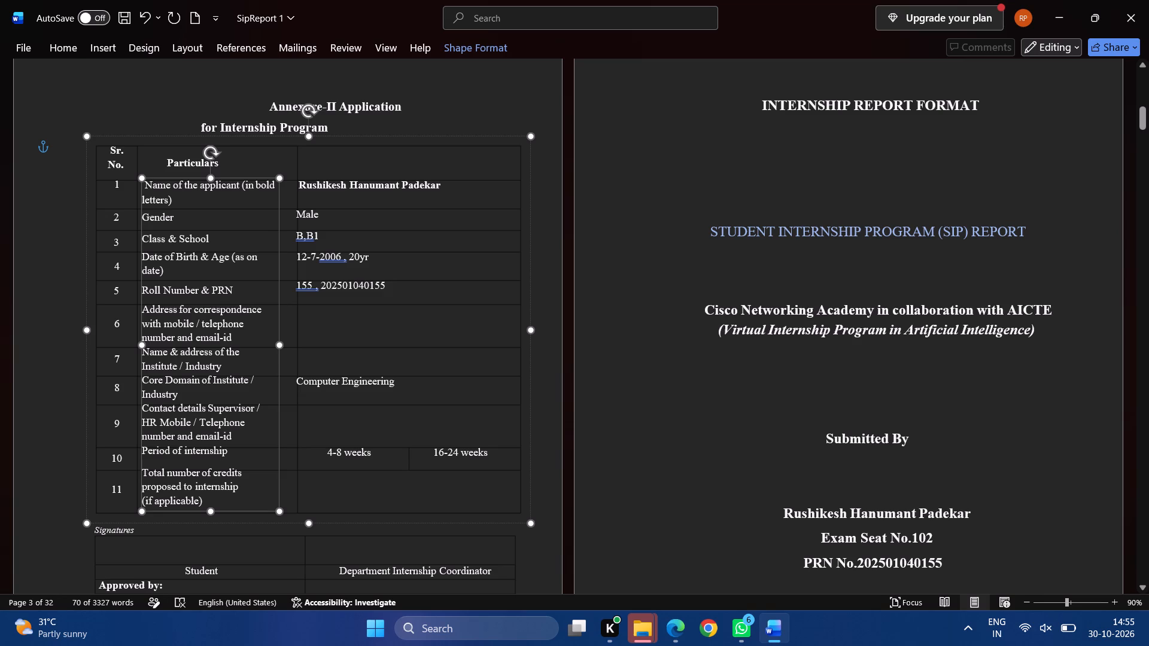
Resize the text box holding the Roll Number & PRN value so the value sits lower, level with its row label.
click(296, 285)
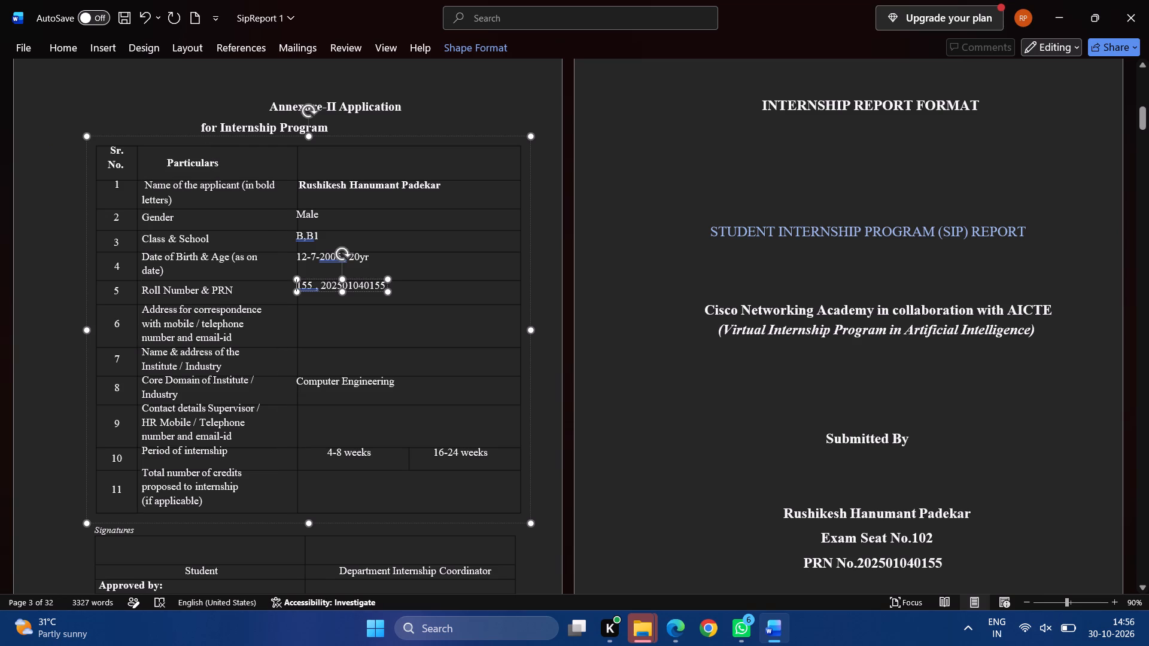
drag(343, 292, 346, 303)
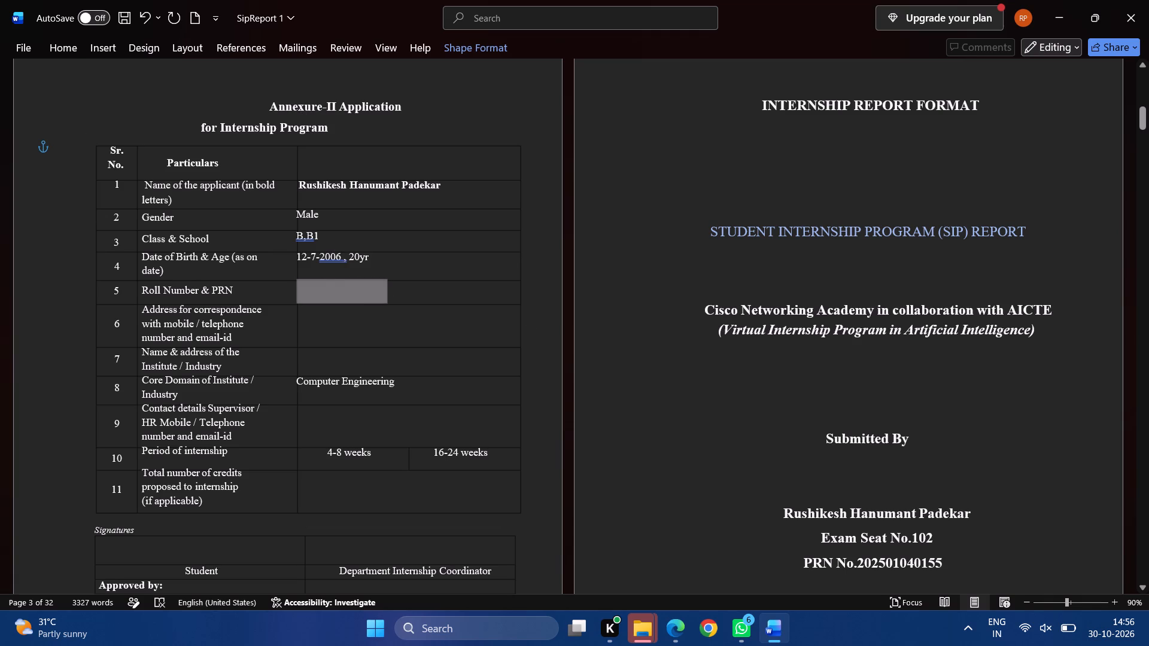
drag(346, 303, 346, 303)
click(343, 280)
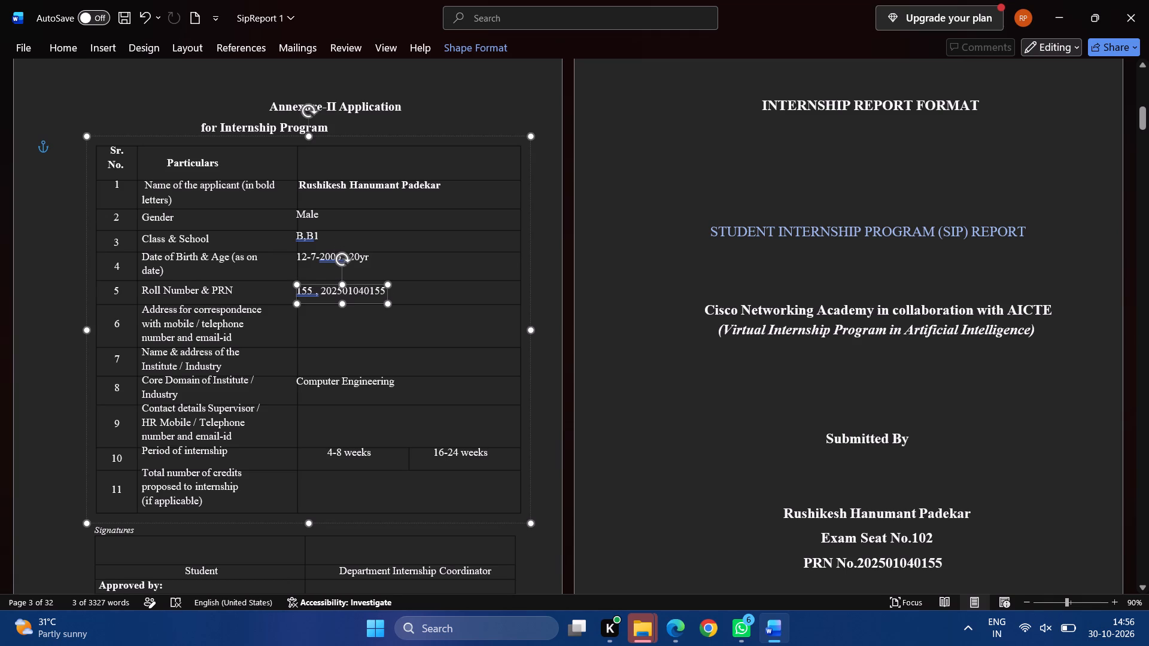
Lower the top and bottom edges of the text box holding the name, gender, class and birth date values to align them with rows 1–4.
click(301, 258)
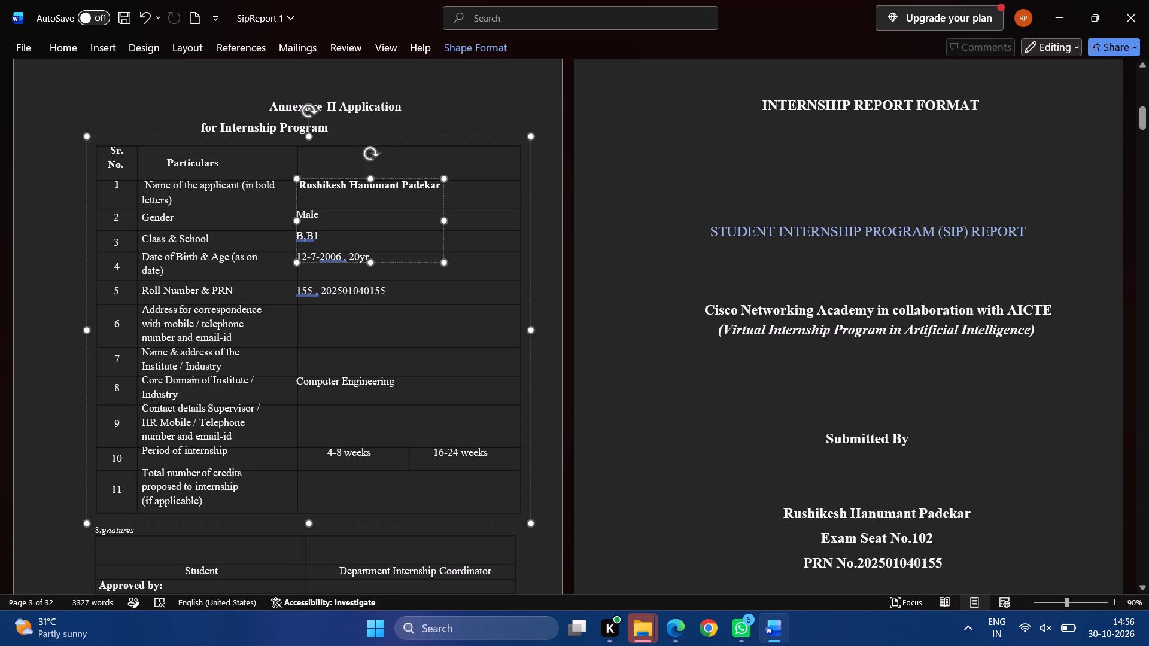
drag(370, 181, 370, 185)
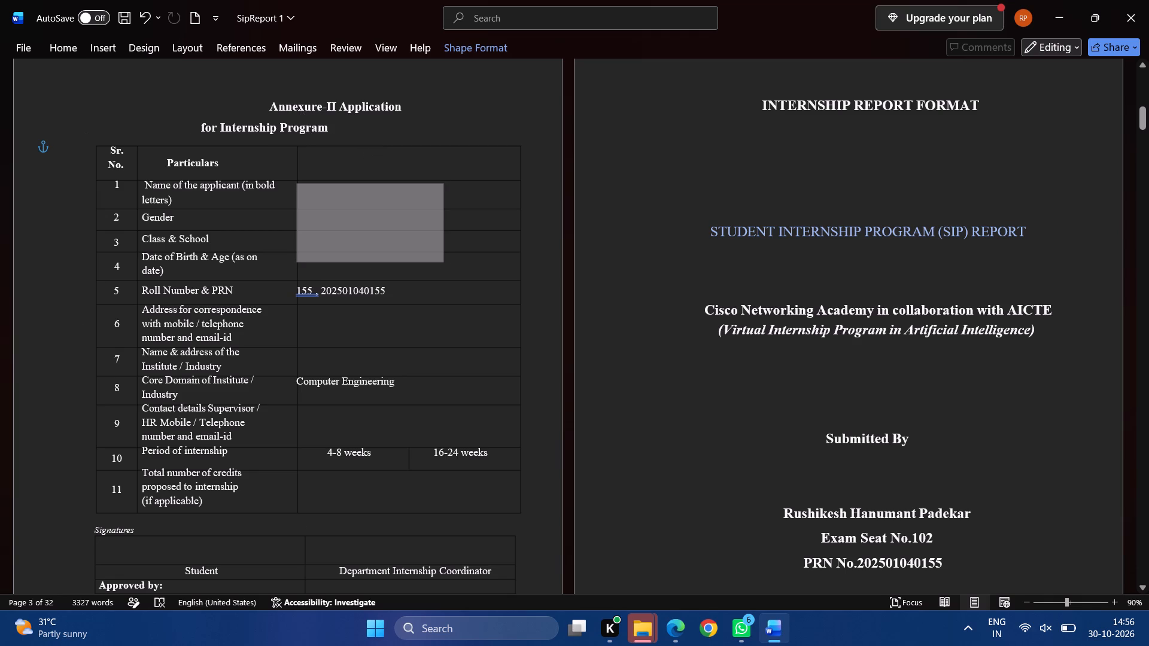
drag(370, 185, 370, 187)
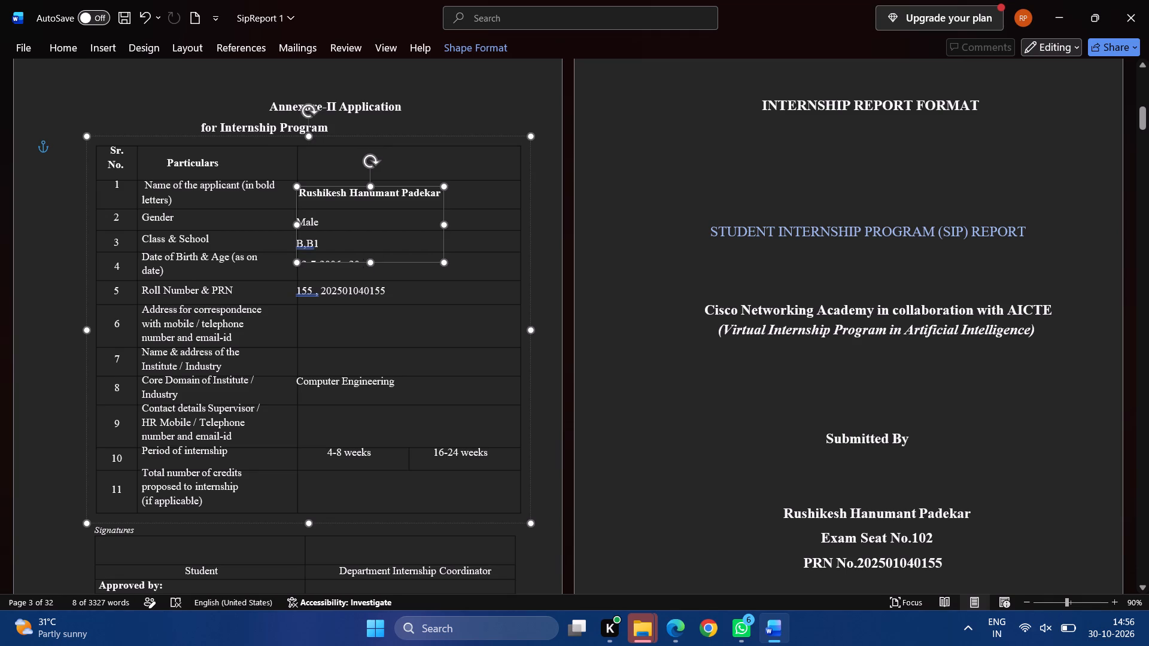
drag(373, 262, 373, 269)
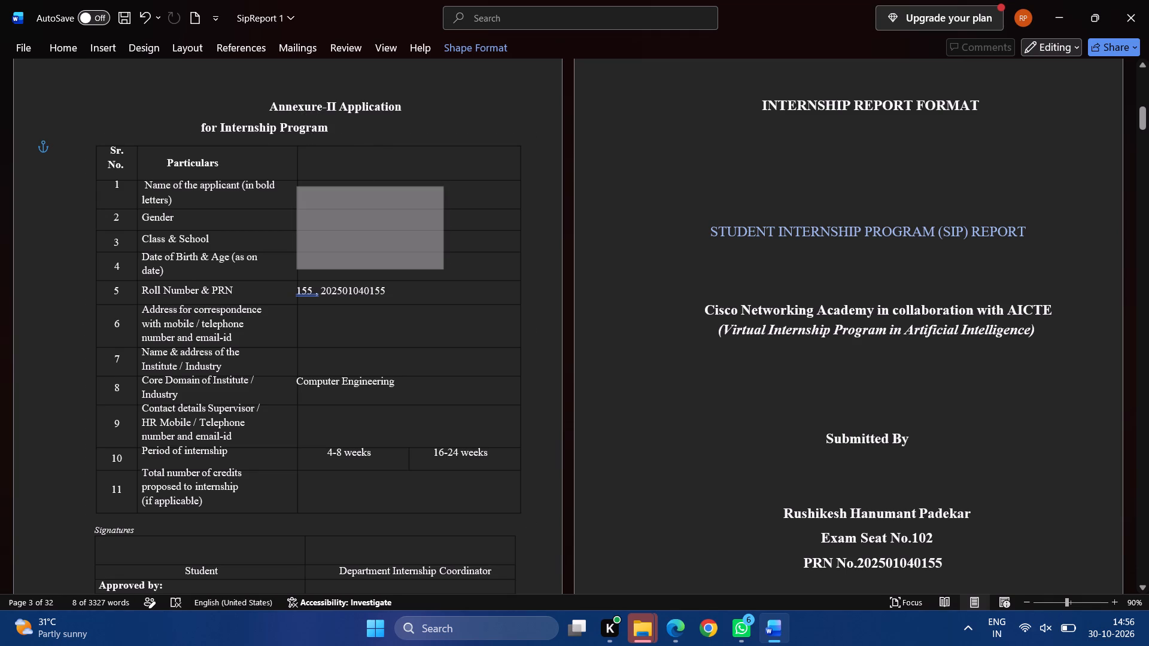
drag(373, 269, 373, 276)
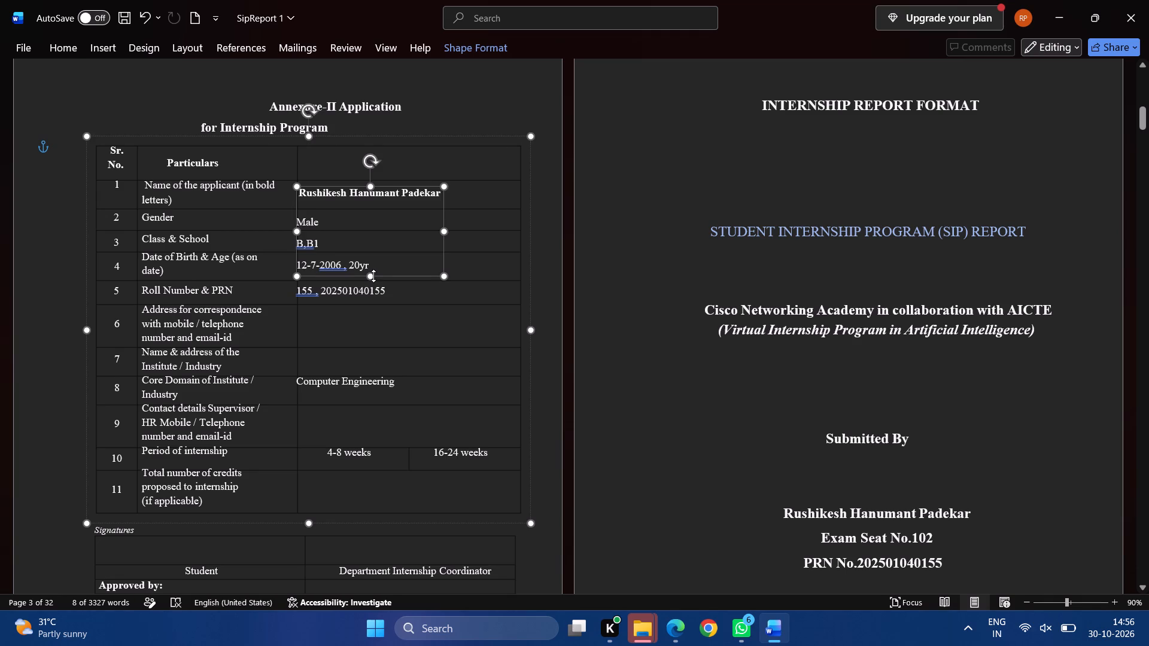
click(493, 298)
Lower the edges of the "4-8 weeks" text box and the bottom edge of the "16-24 weeks" text box in the Period of internship row.
click(346, 454)
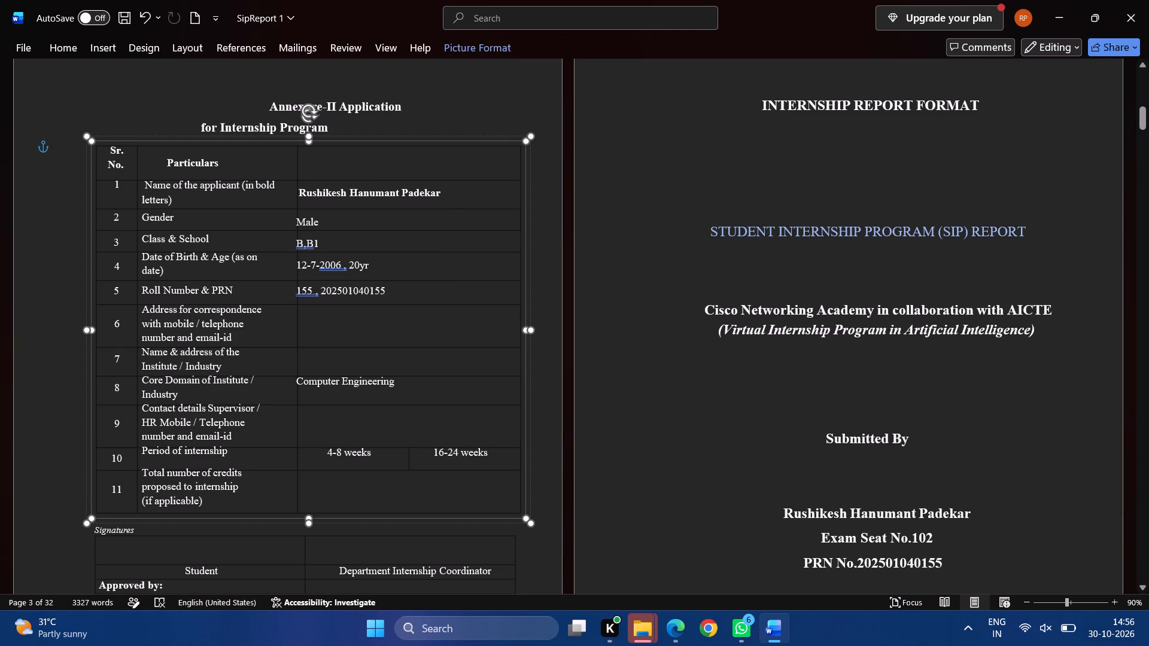
drag(351, 459, 351, 465)
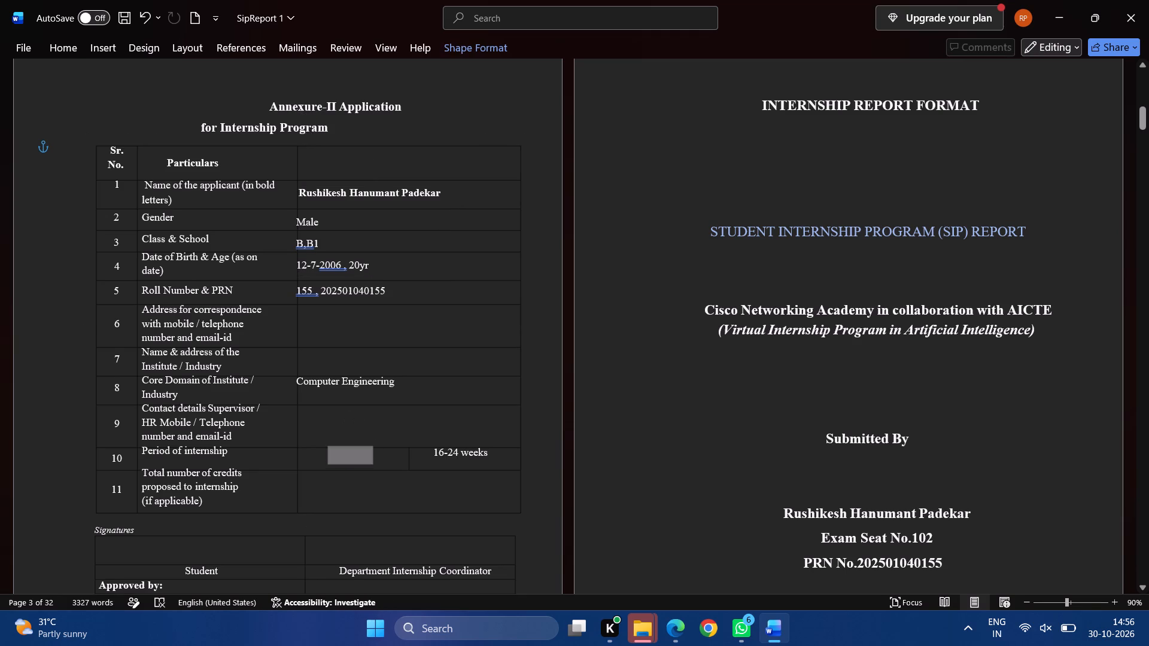
drag(351, 465, 351, 466)
click(352, 443)
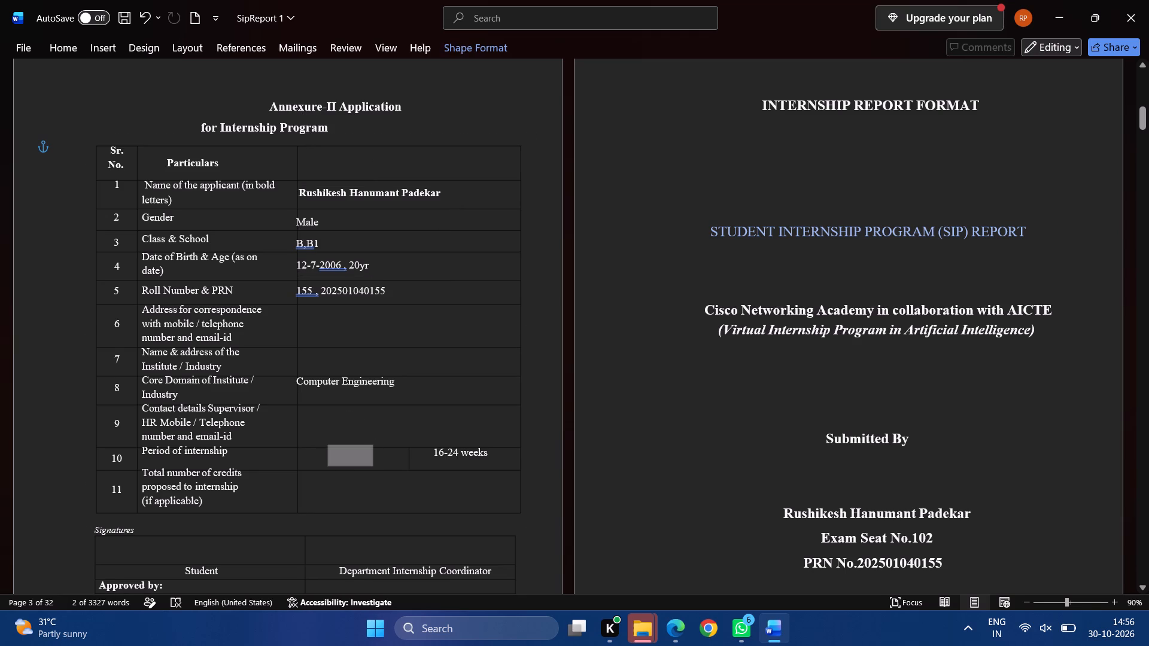
click(451, 453)
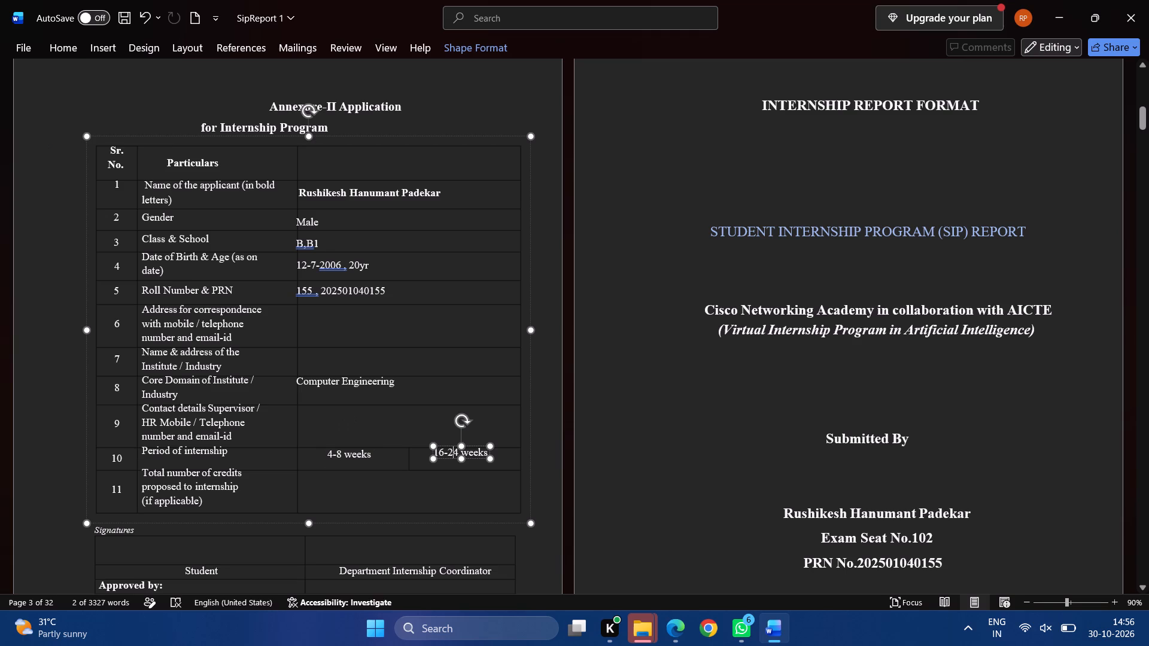
drag(463, 461, 463, 467)
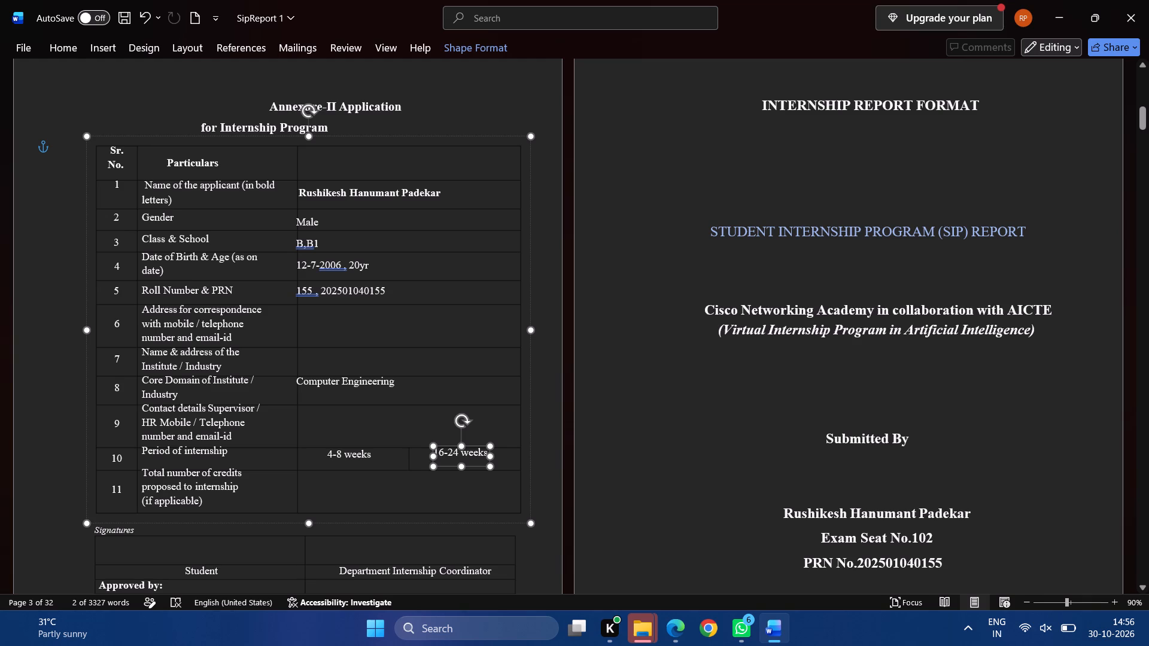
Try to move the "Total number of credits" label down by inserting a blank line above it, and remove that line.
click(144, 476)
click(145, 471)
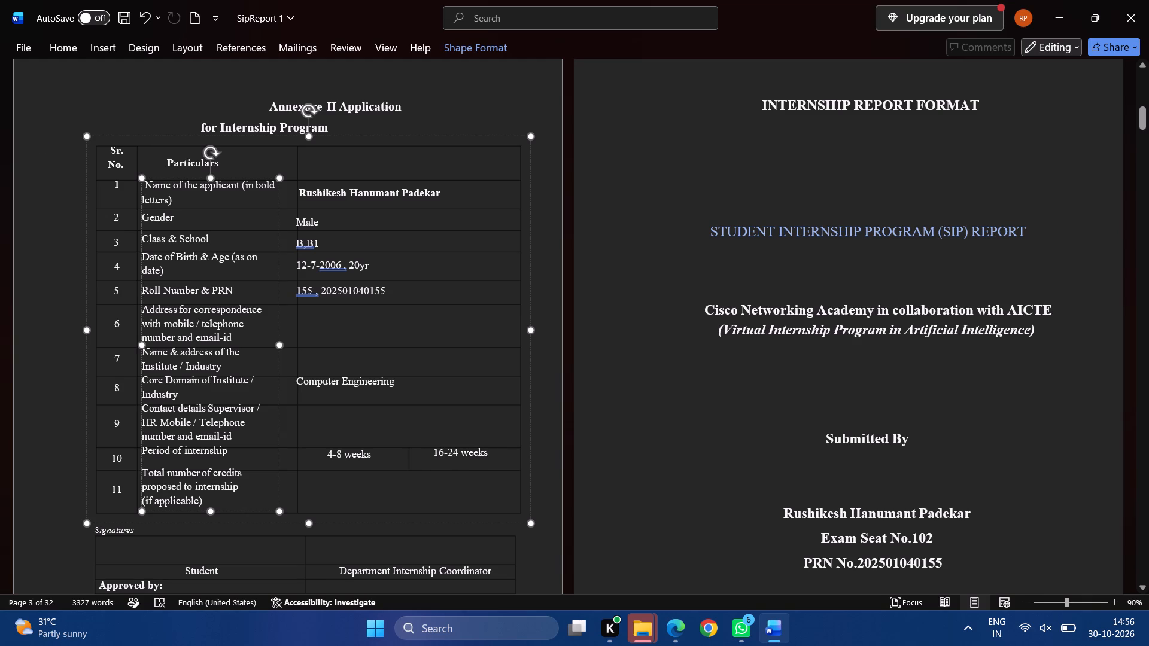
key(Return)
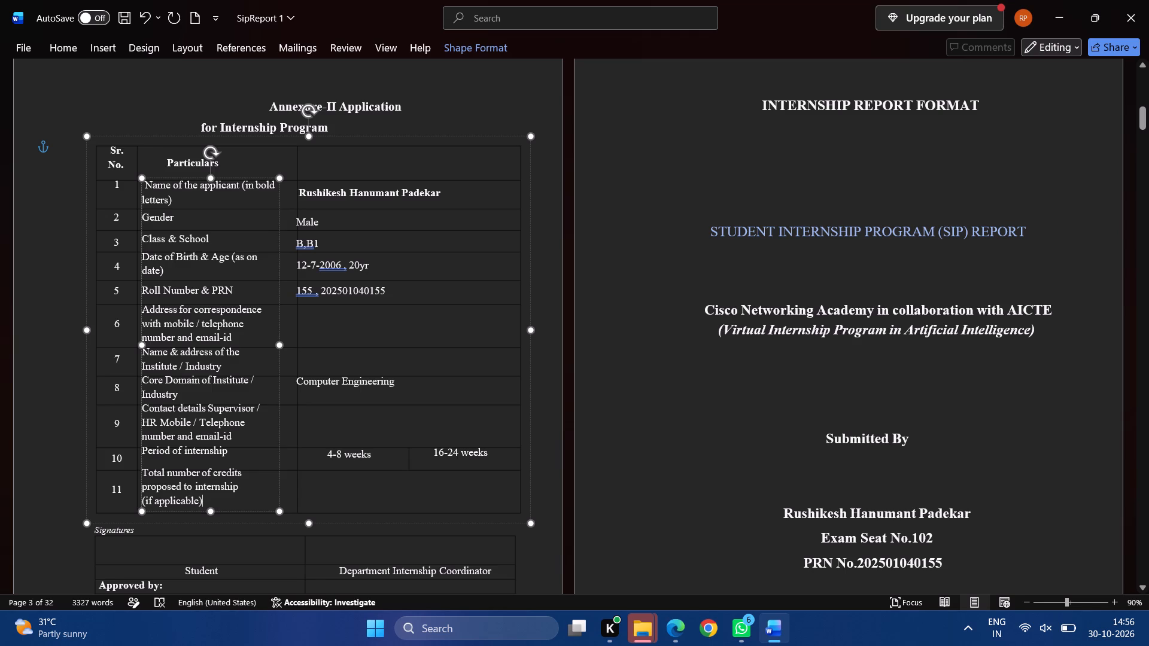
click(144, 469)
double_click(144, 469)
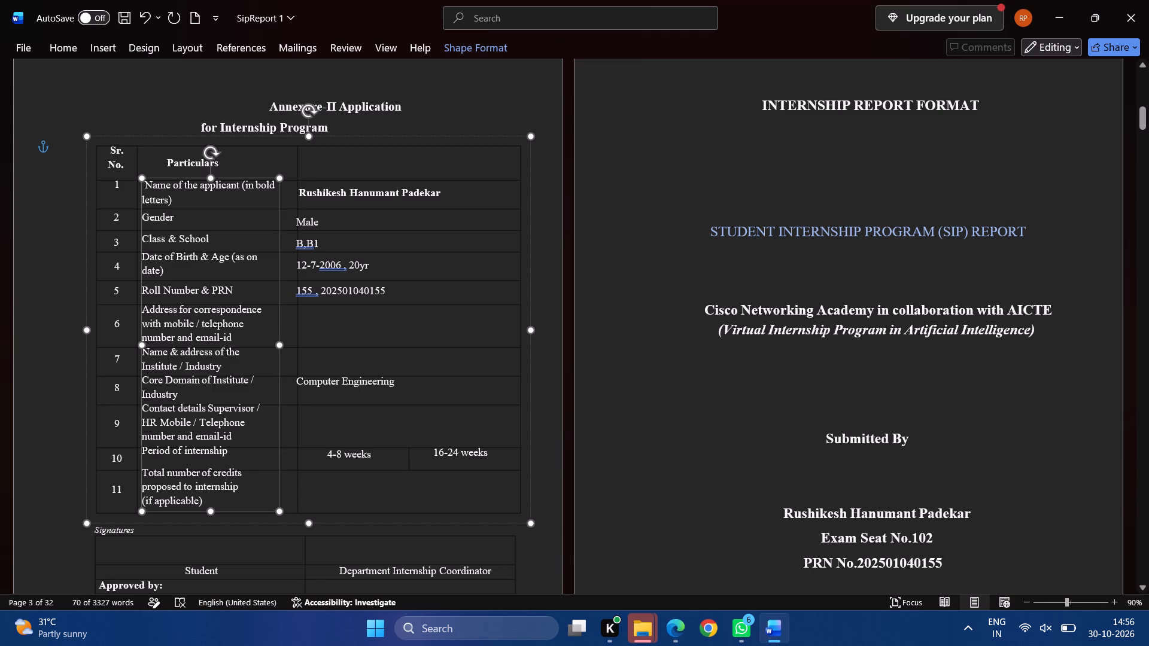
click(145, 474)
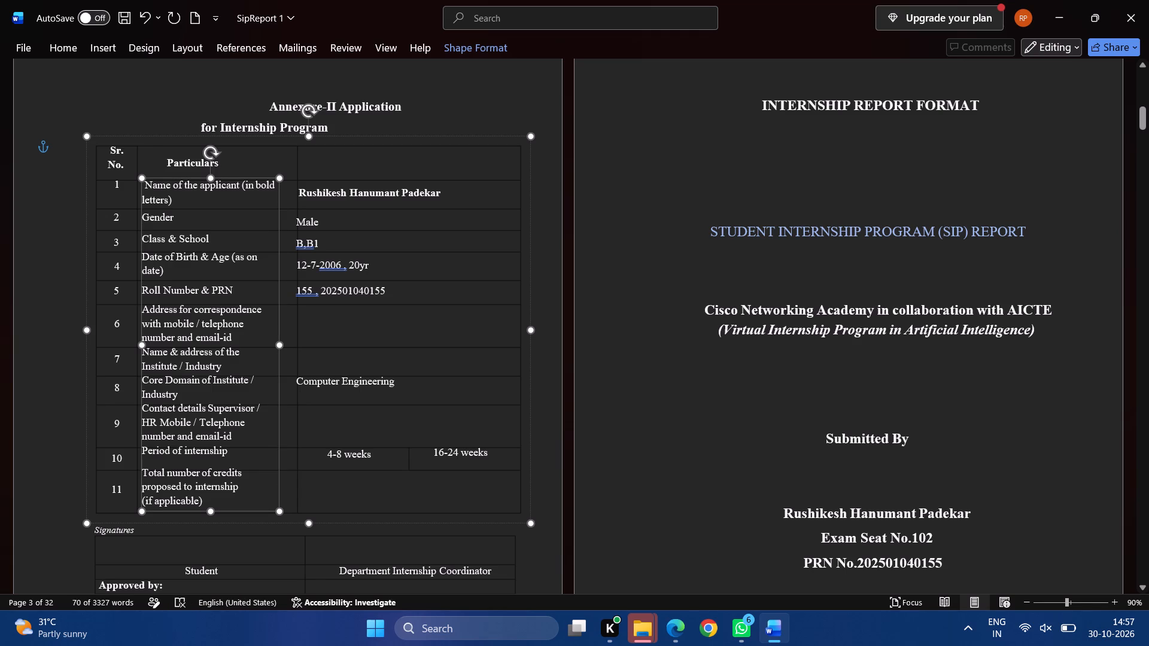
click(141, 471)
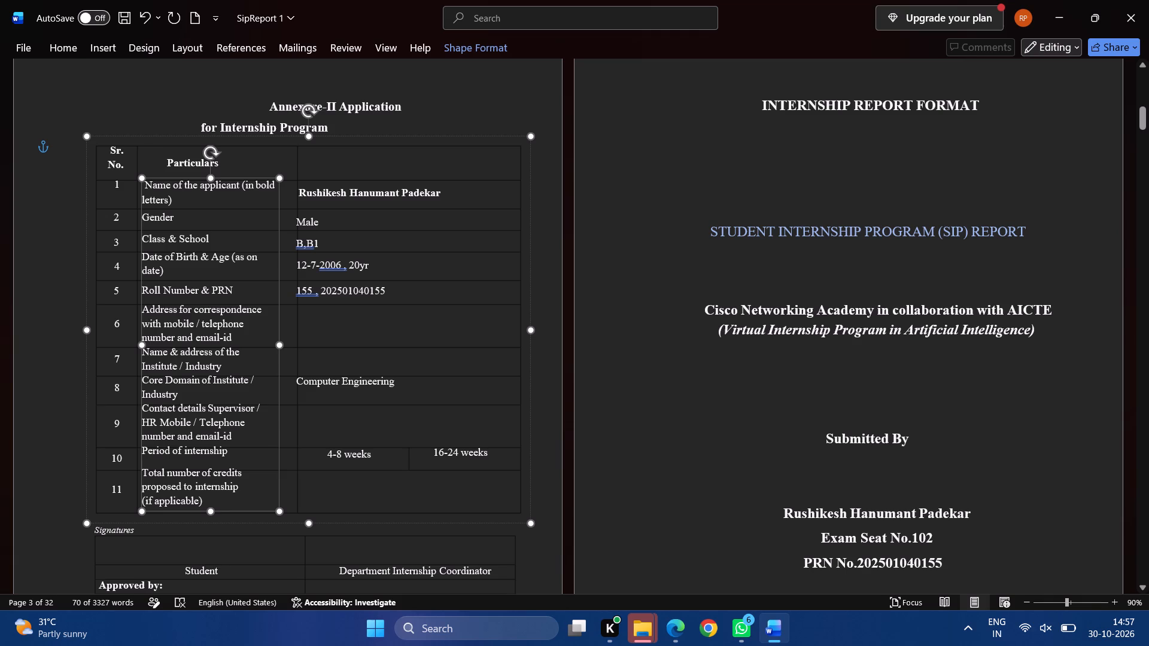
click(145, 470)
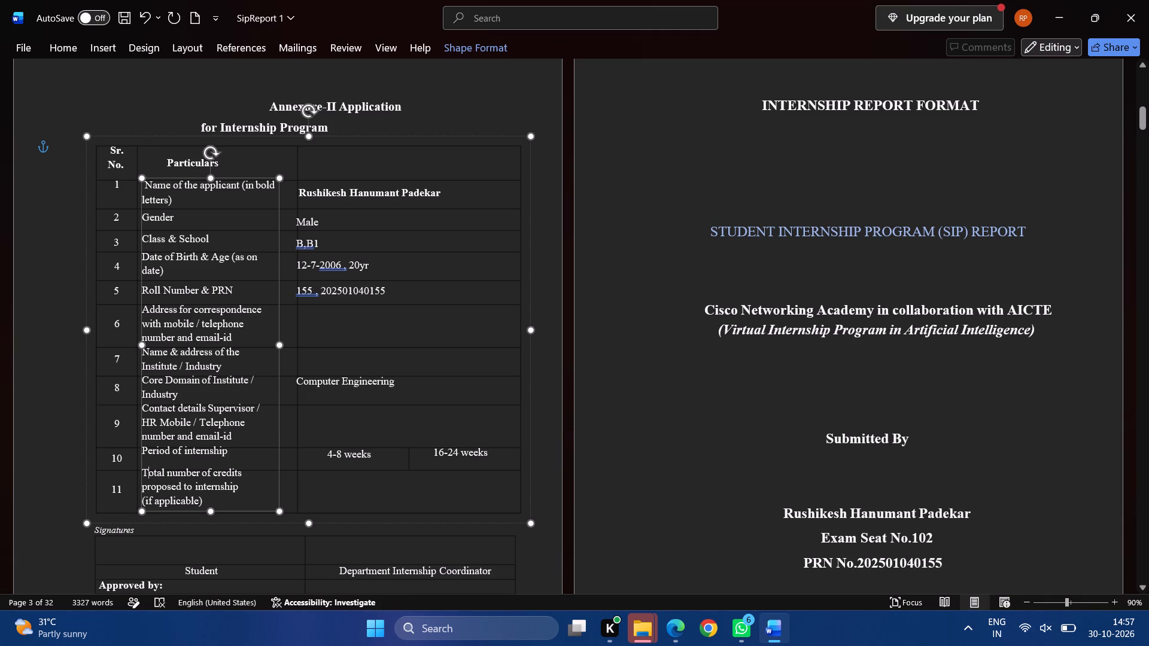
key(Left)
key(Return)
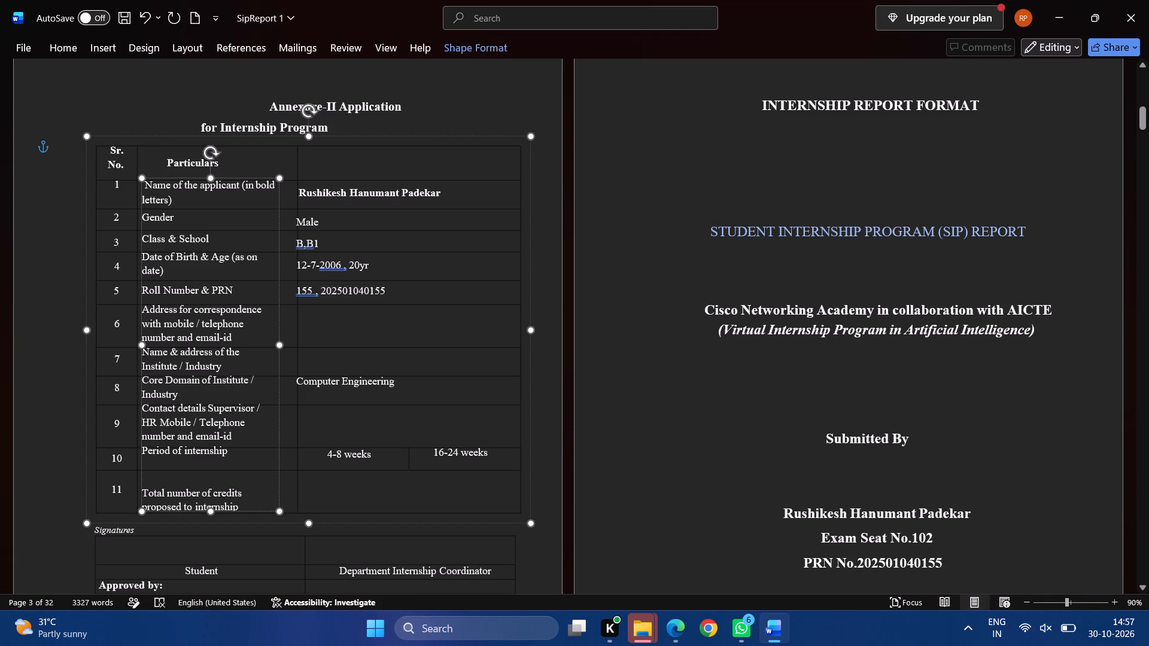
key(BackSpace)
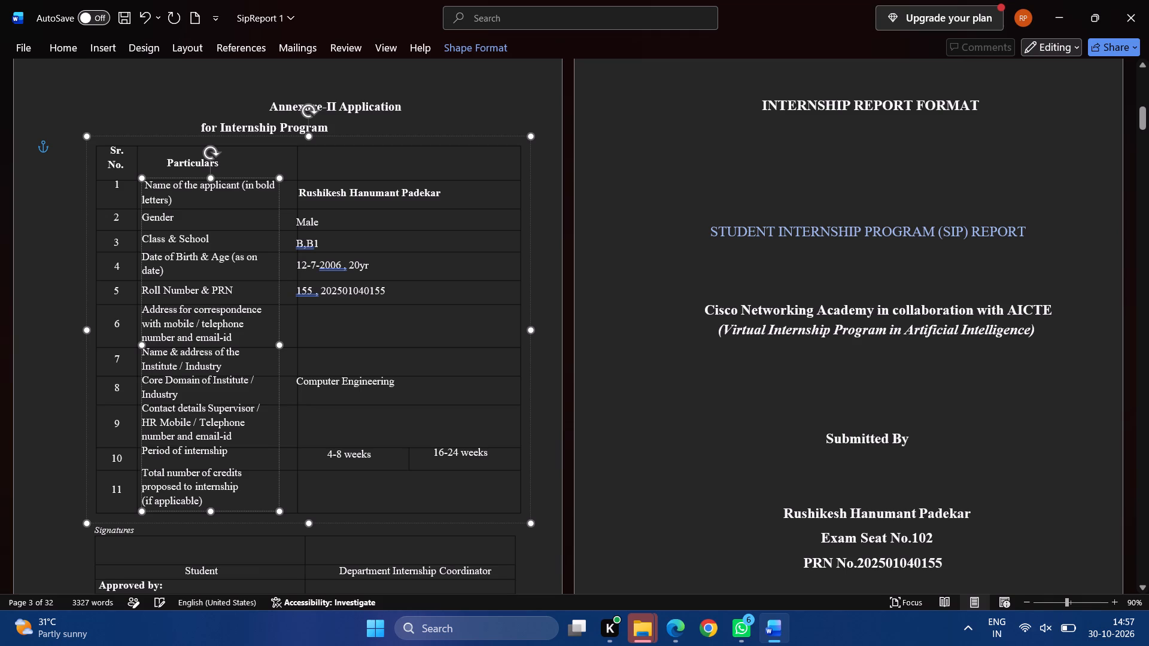
Lower the top edge of the text box holding the Particulars labels so all labels sit slightly lower in their rows.
click(145, 449)
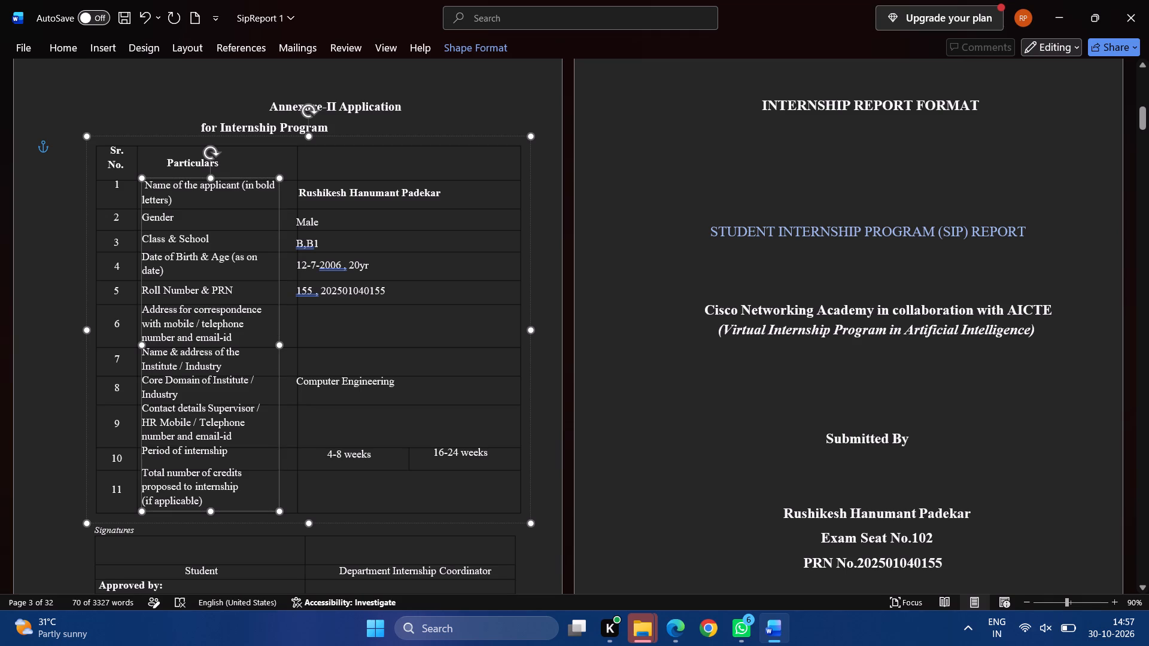
click(149, 453)
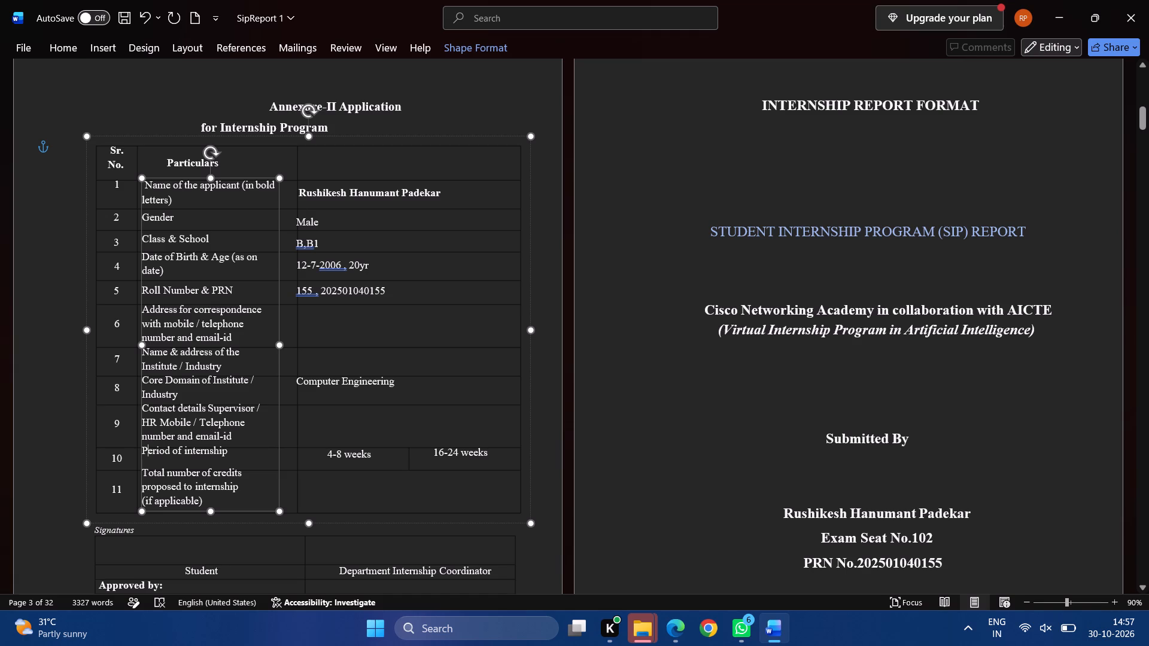
click(209, 178)
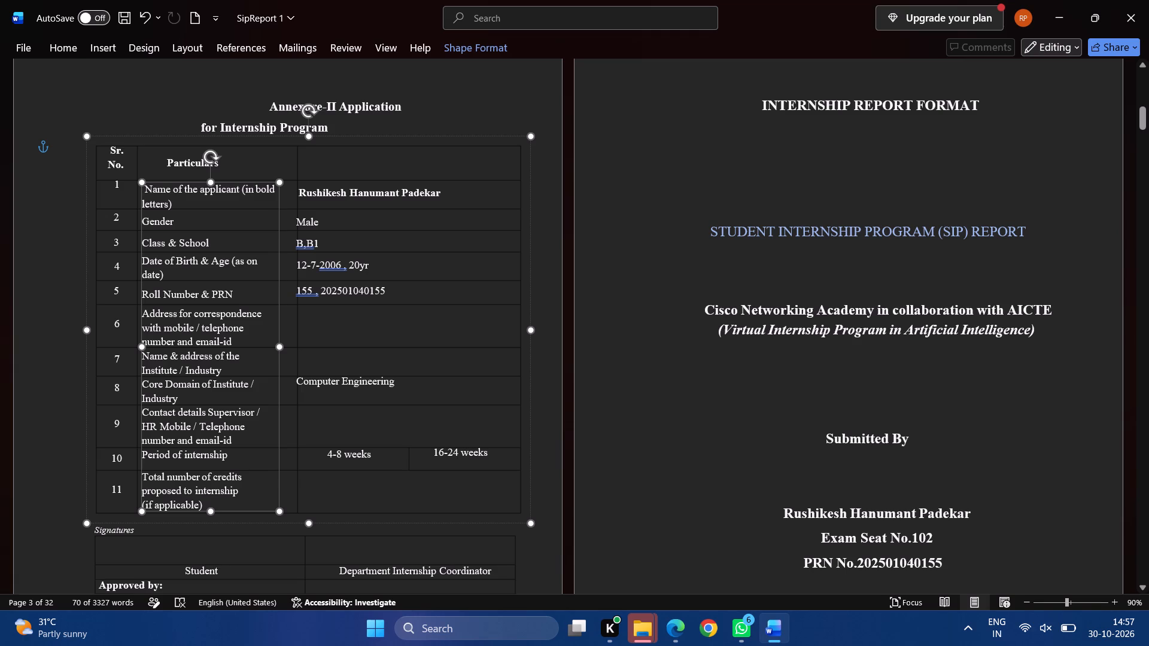
Inset the left edge of the text box holding the name, gender, class and birth date values, and widen it toward the table's right border.
scroll(232, 446, down, 1)
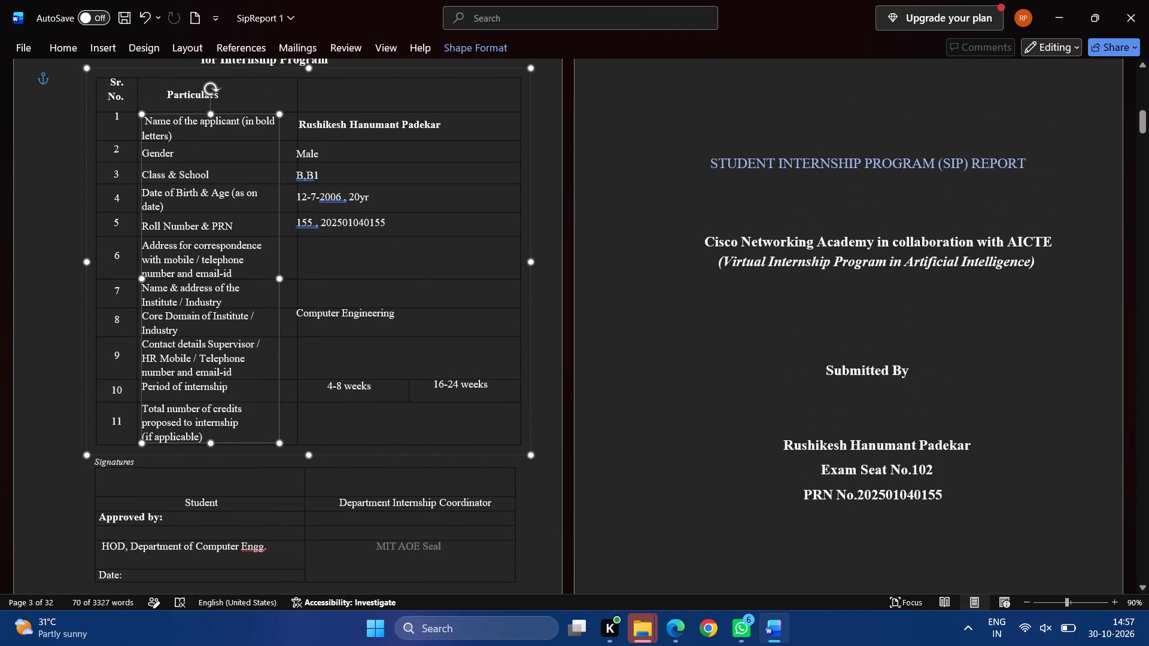
click(296, 157)
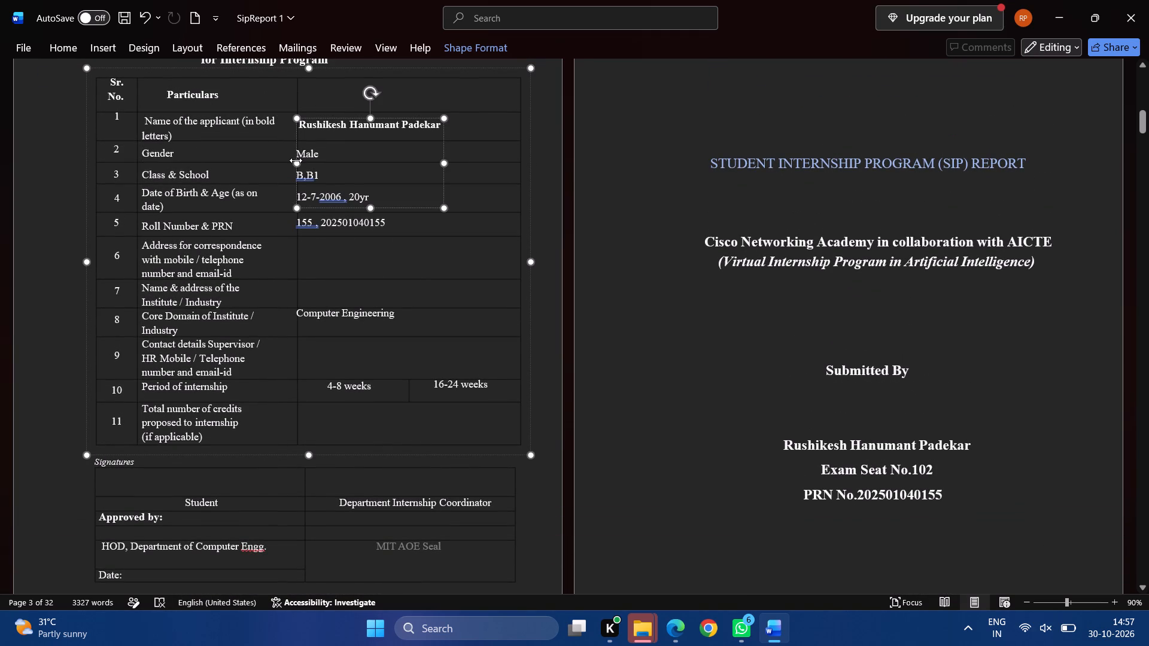
drag(296, 165, 305, 161)
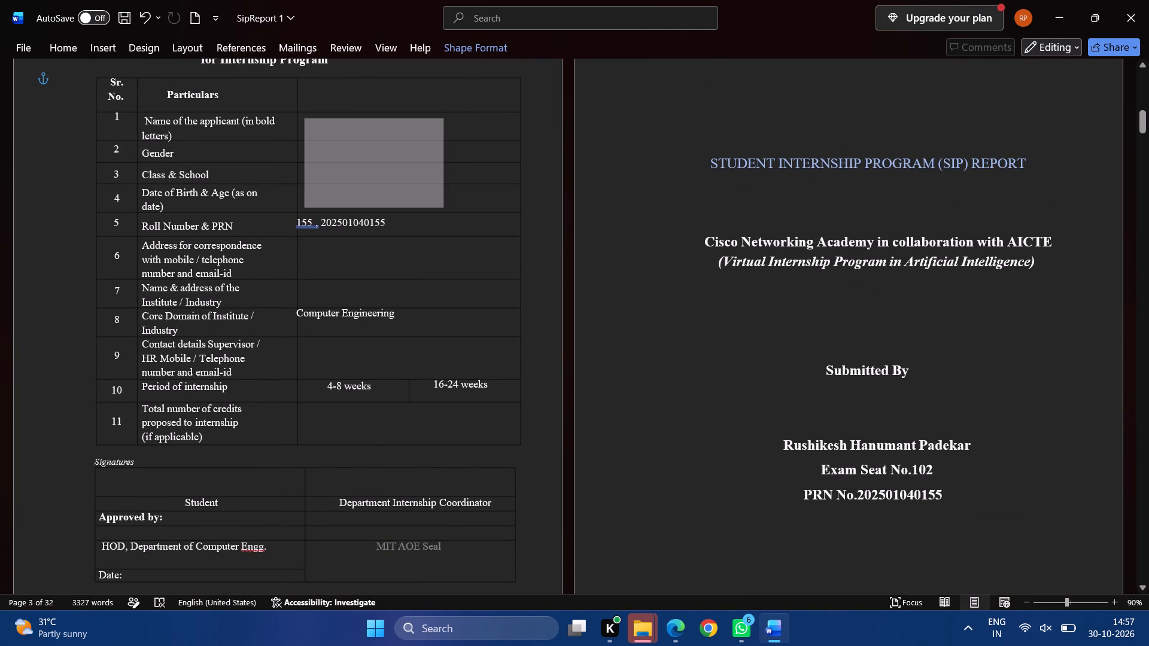
drag(305, 161, 308, 161)
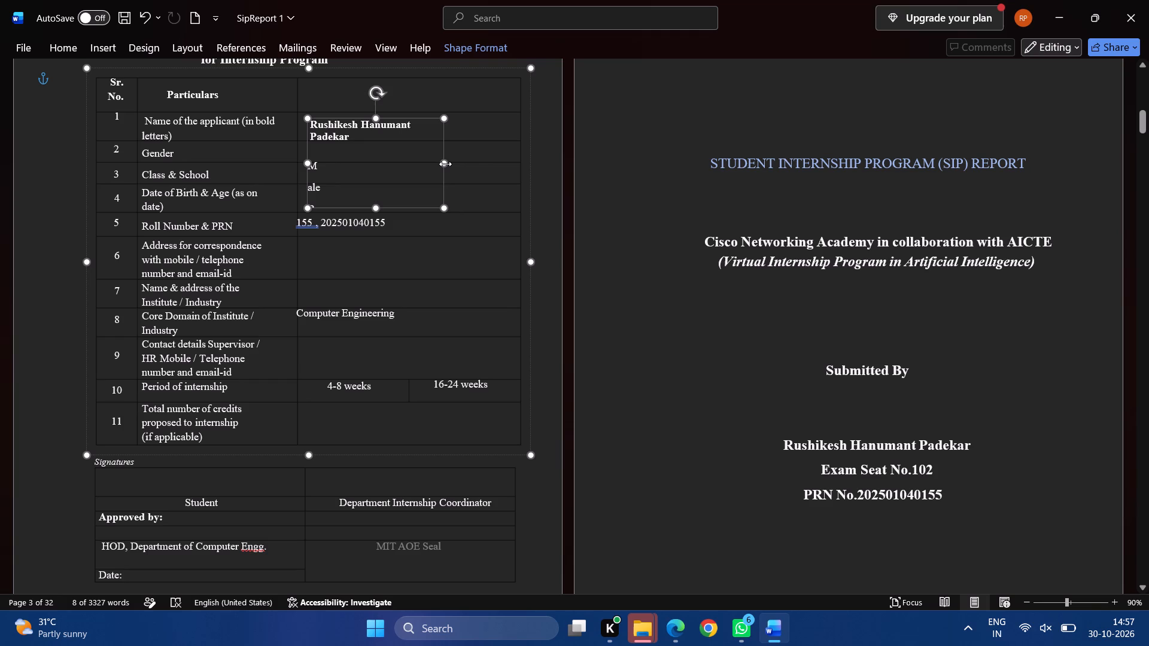
drag(445, 164, 511, 164)
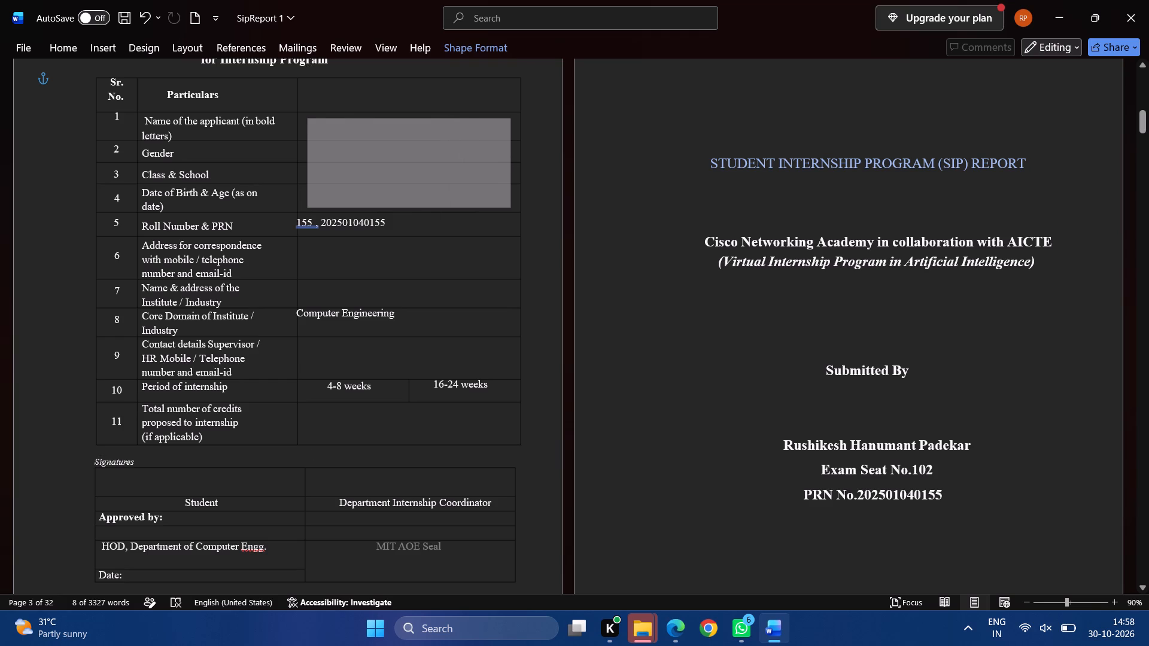
click(407, 271)
Widen the Roll Number & PRN value's text box and inset its left edge to line up with the values above.
click(310, 223)
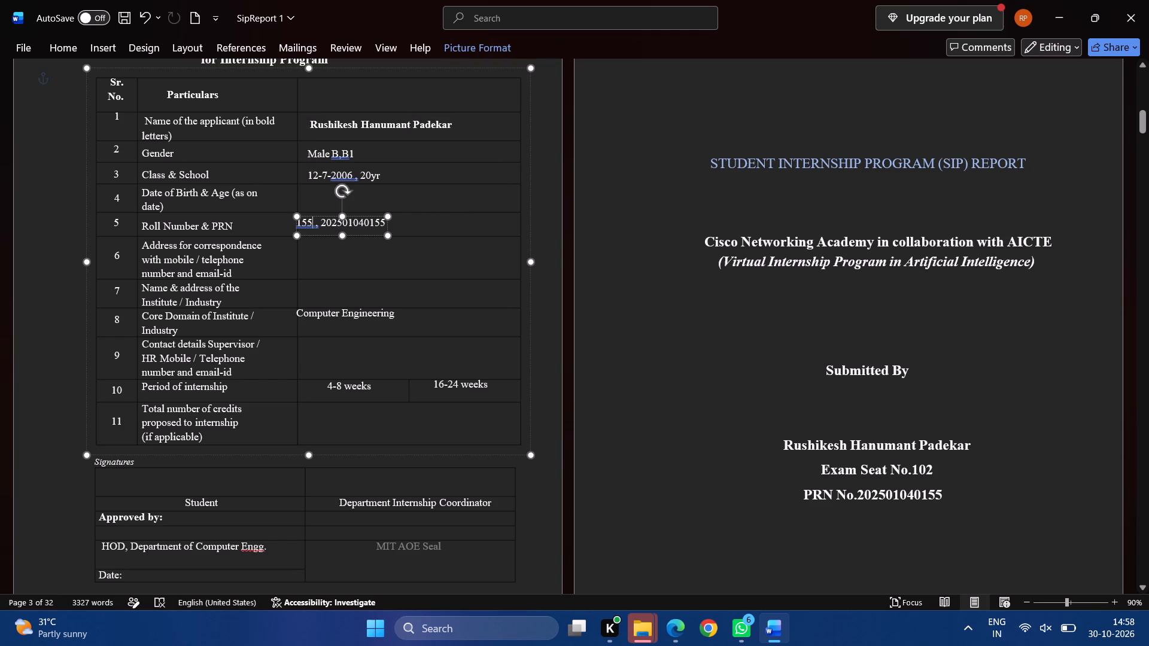
drag(389, 234, 410, 231)
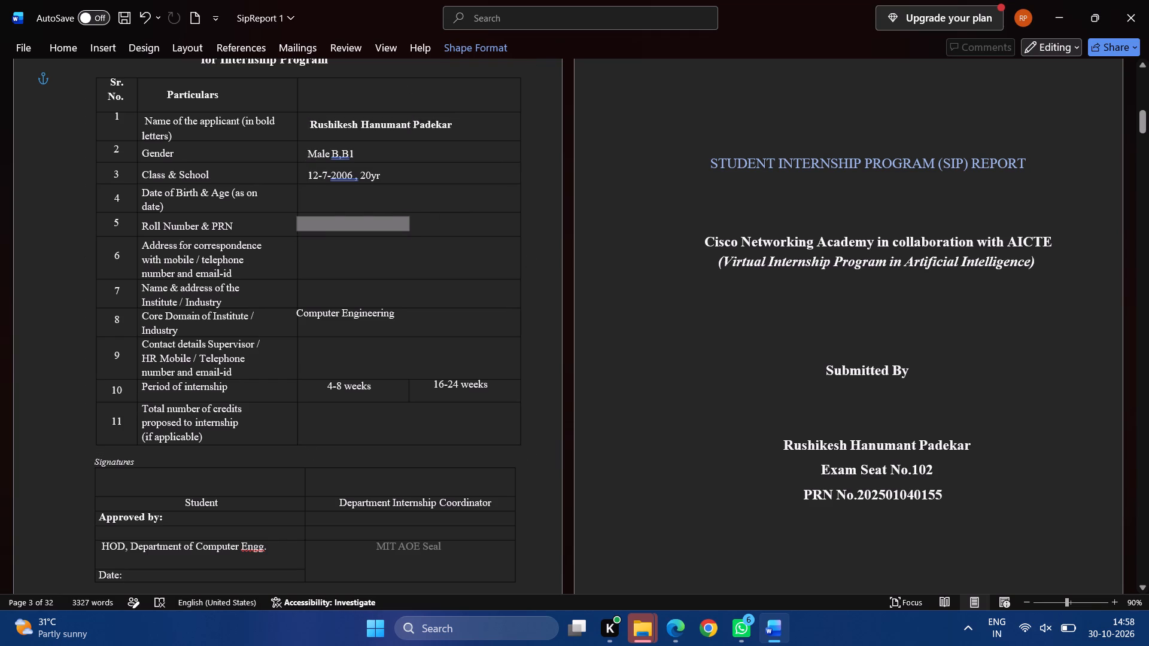
drag(410, 231, 412, 231)
drag(297, 217, 308, 217)
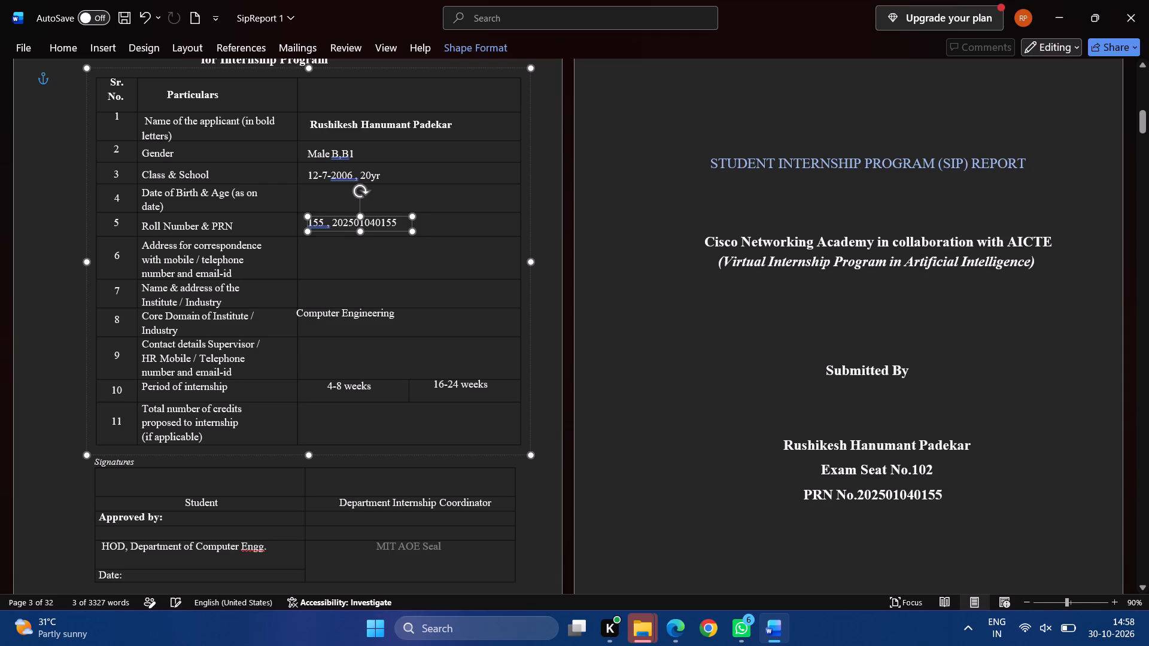
Resize the "Computer Engineering" text box so the value sits slightly lower and further right within the Core Domain cell.
click(300, 309)
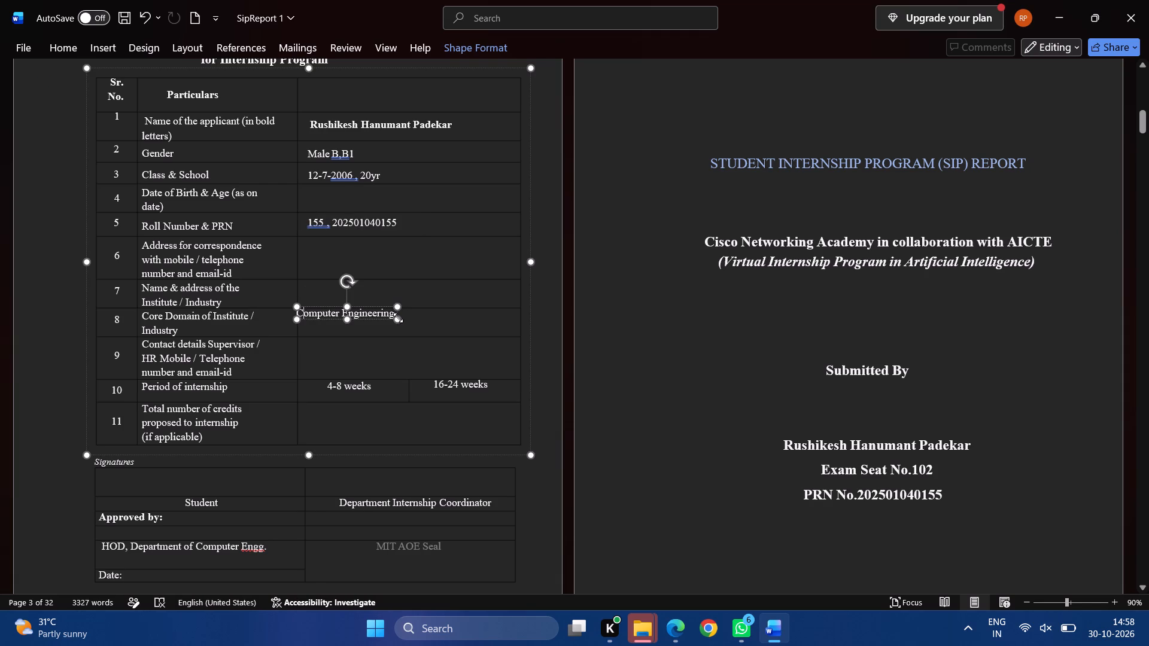
drag(398, 318, 425, 323)
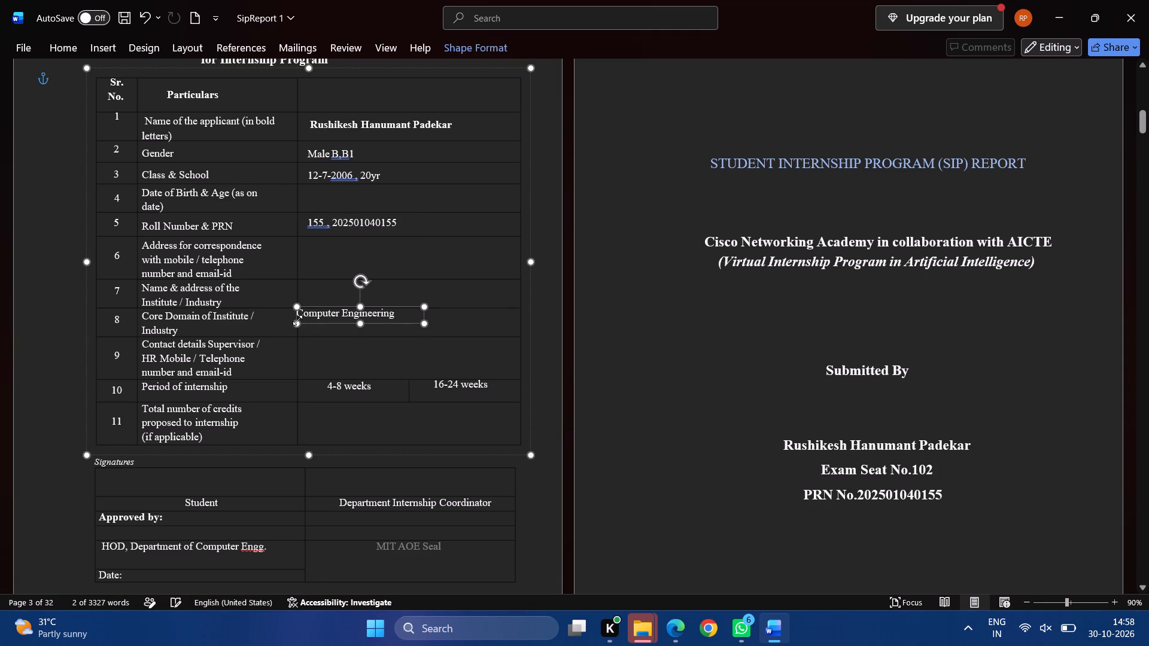
drag(295, 325, 316, 335)
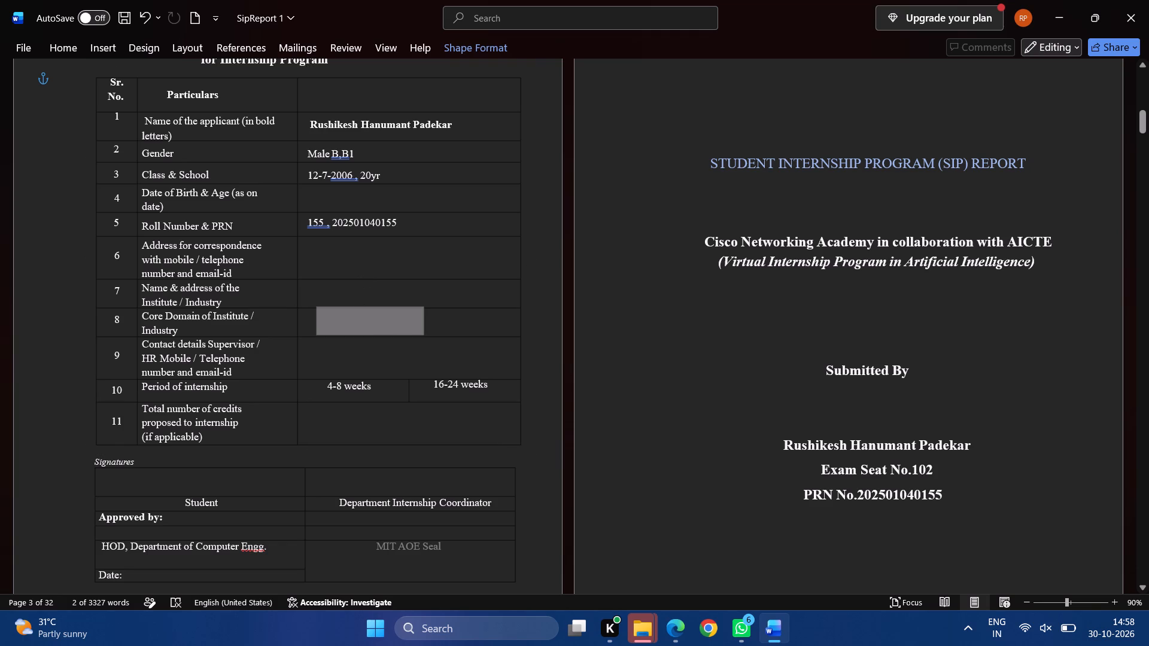
drag(316, 335, 315, 330)
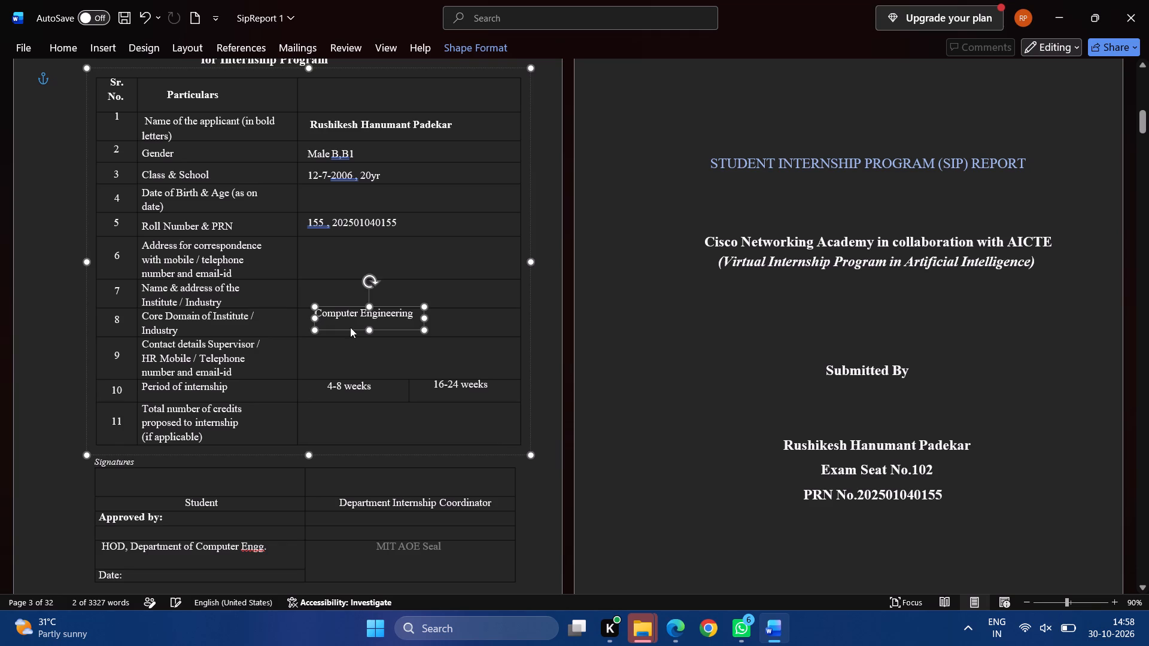
click(370, 304)
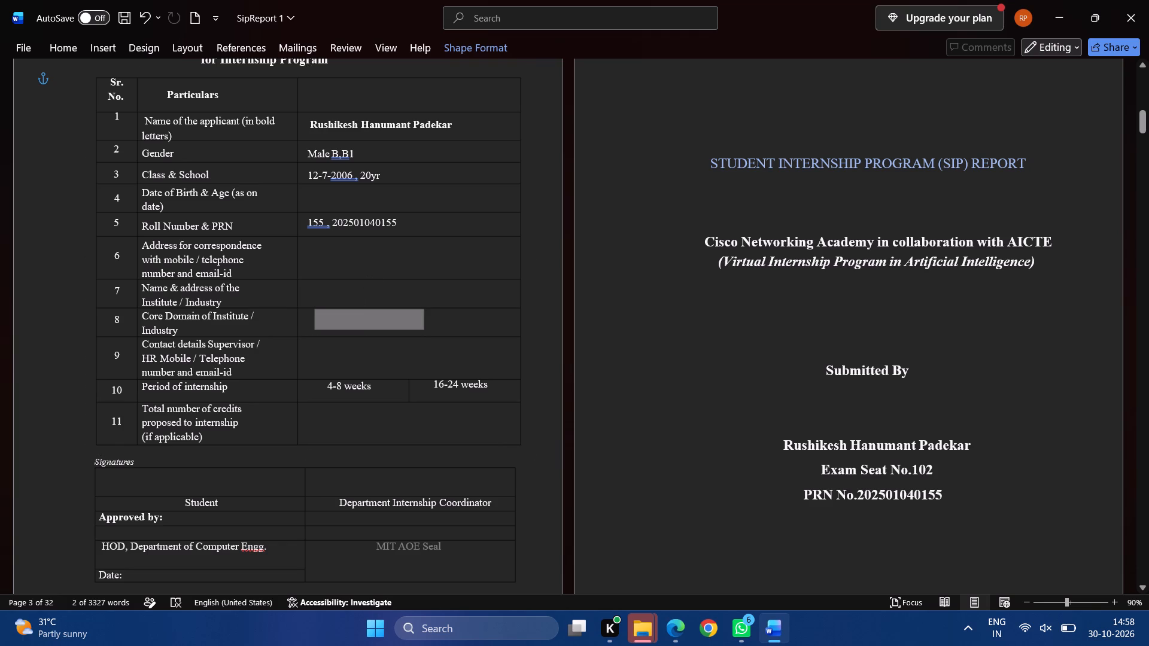
Lower the top edges of the "4-8 weeks" and "16-24 weeks" text boxes so both values sit lower in the Period of internship row.
click(332, 386)
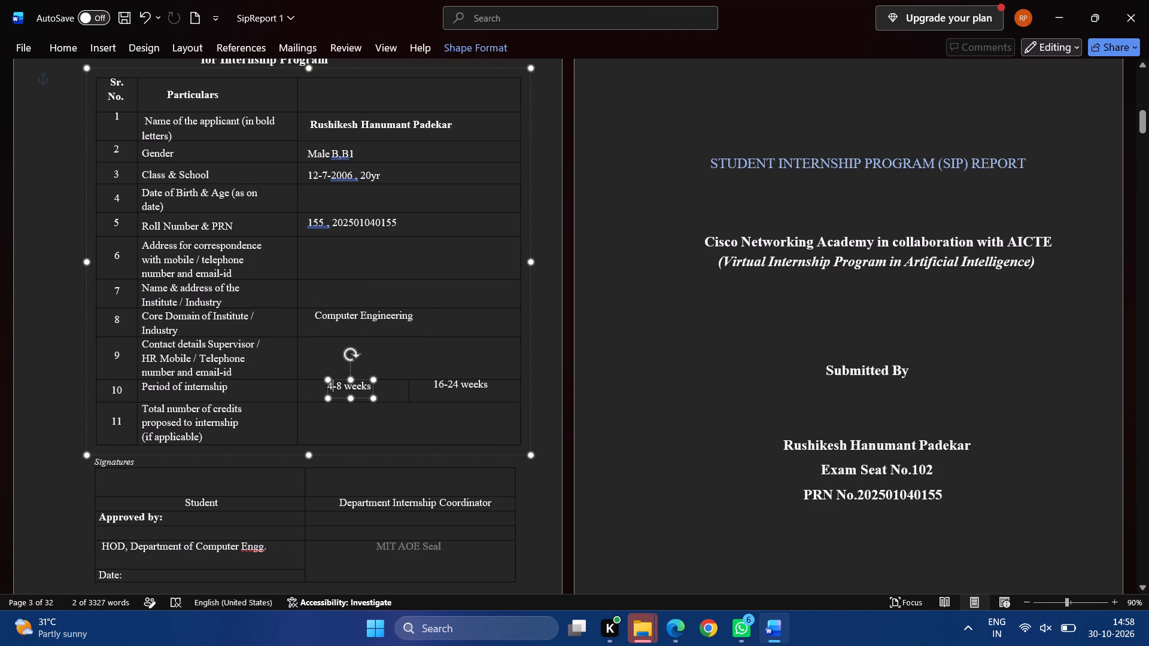
click(351, 380)
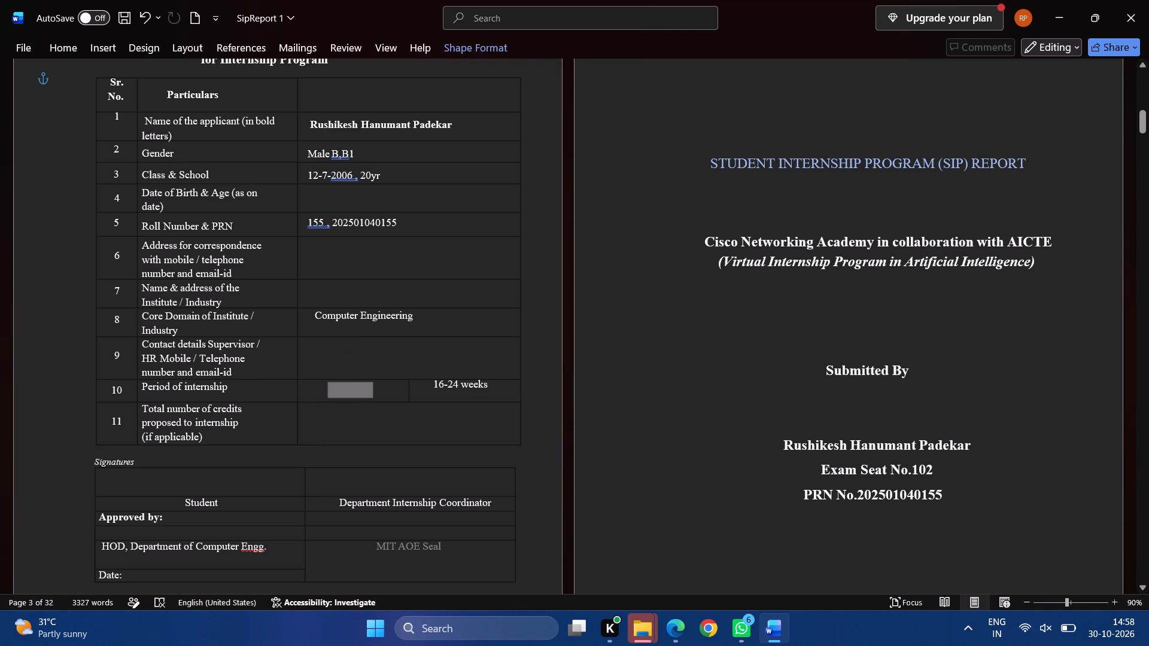
click(469, 383)
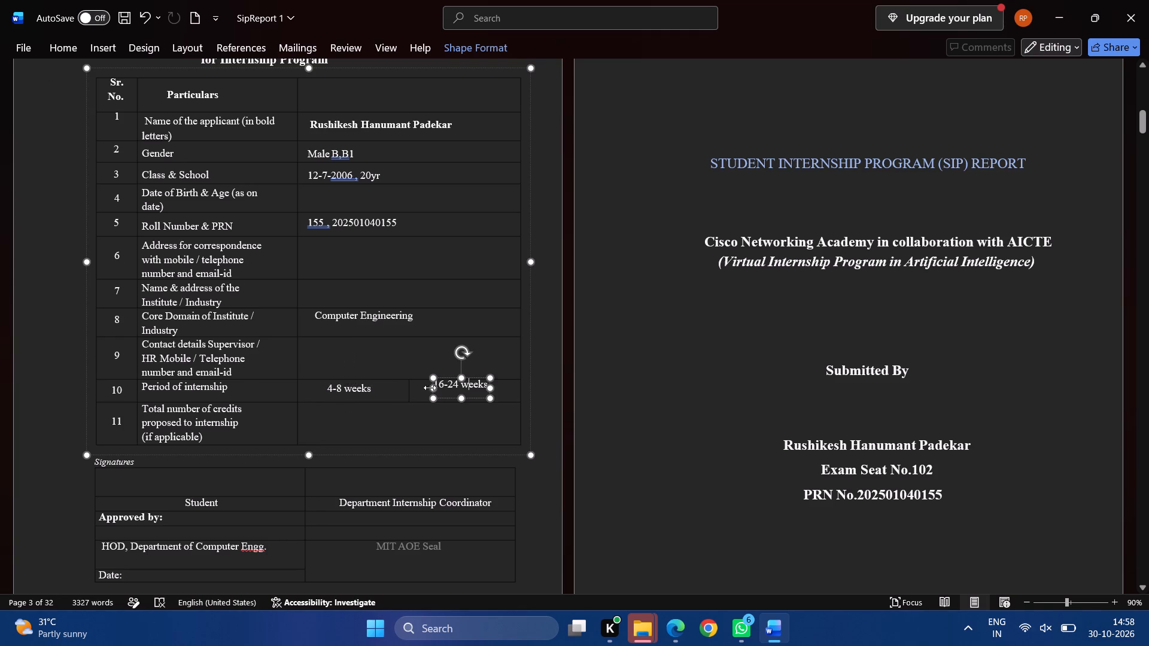
drag(431, 377, 434, 386)
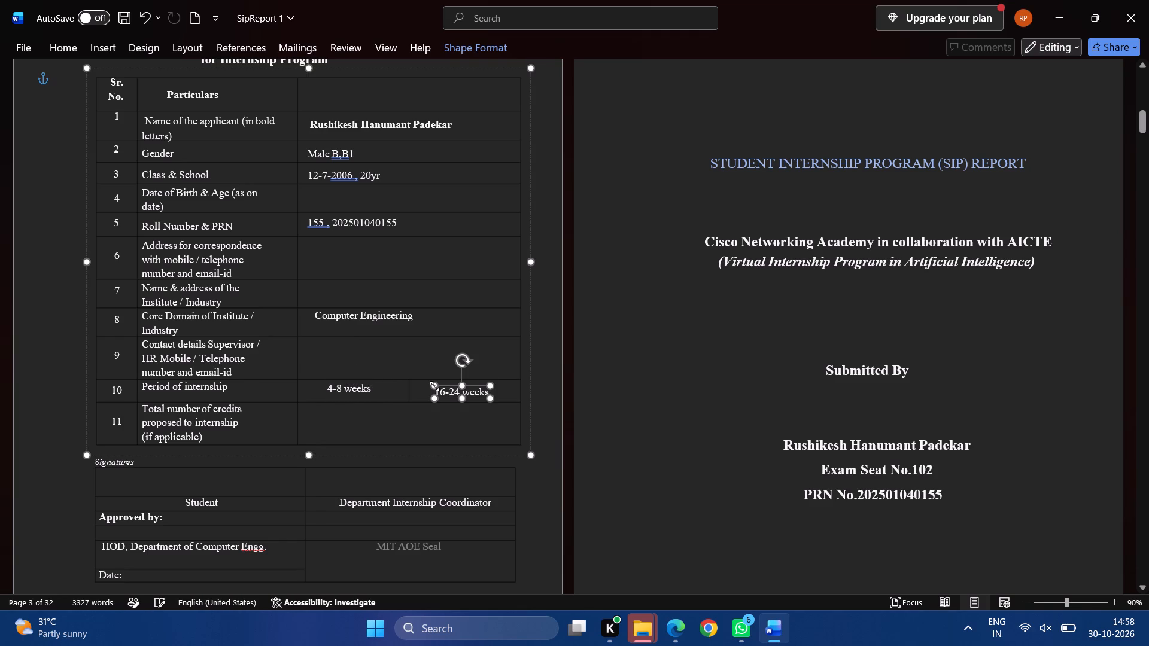
click(379, 451)
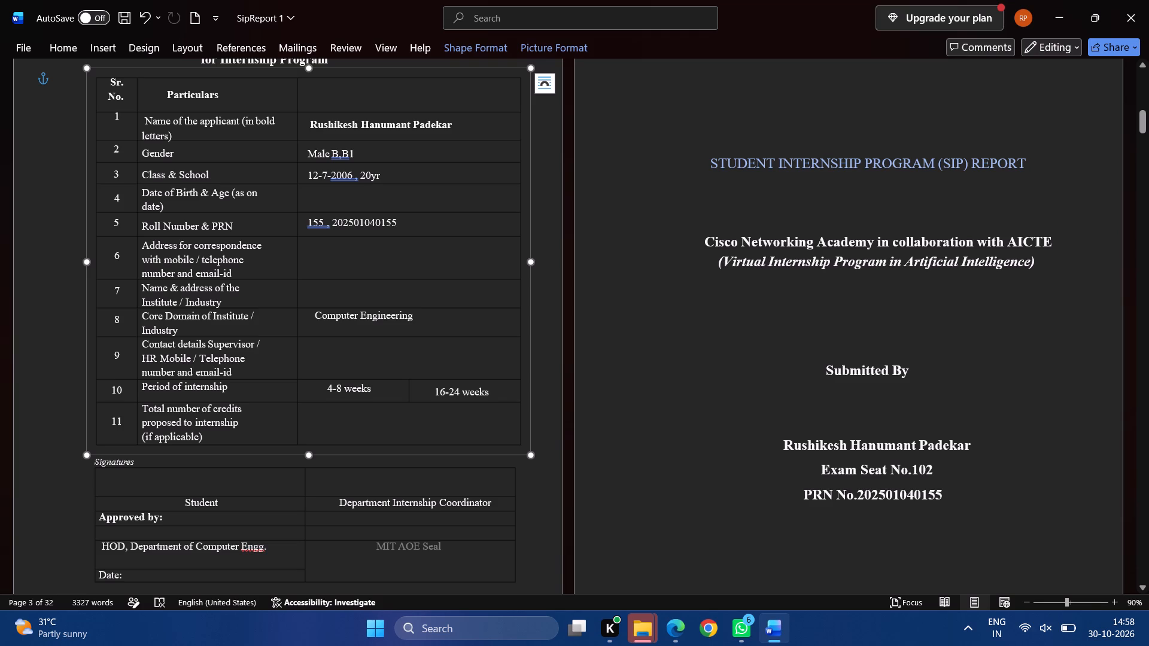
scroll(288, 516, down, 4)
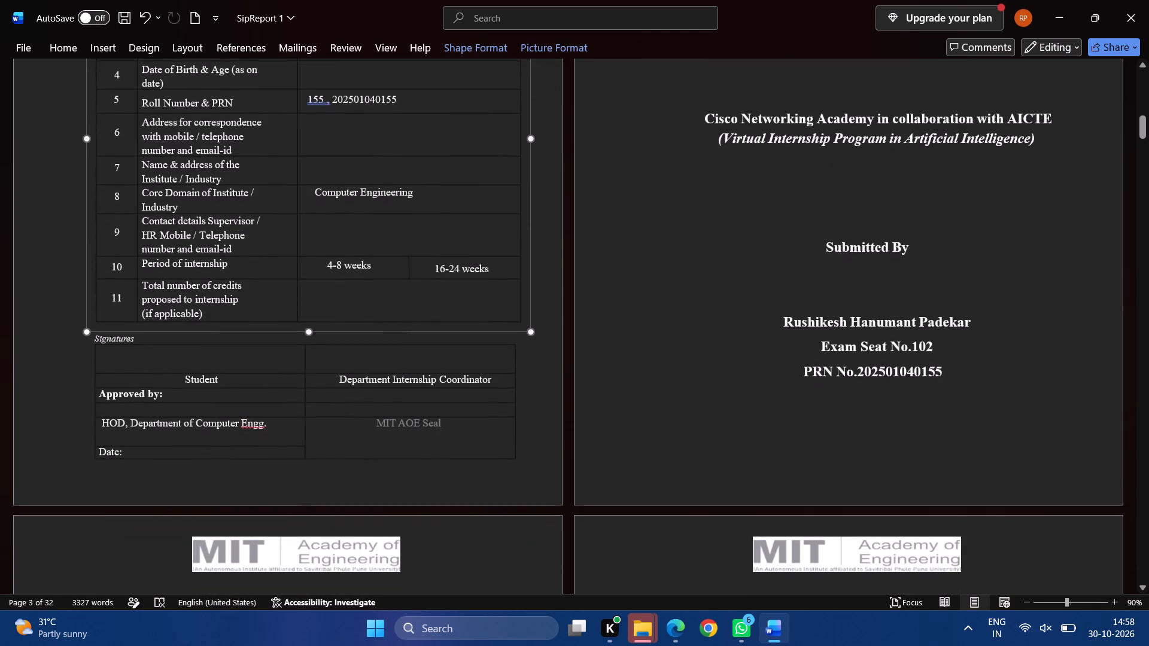
Delete the space before the comma in the "Mit Academy of Engineering ,Alandi(D)" line on the Certificate page.
scroll(288, 516, down, 5)
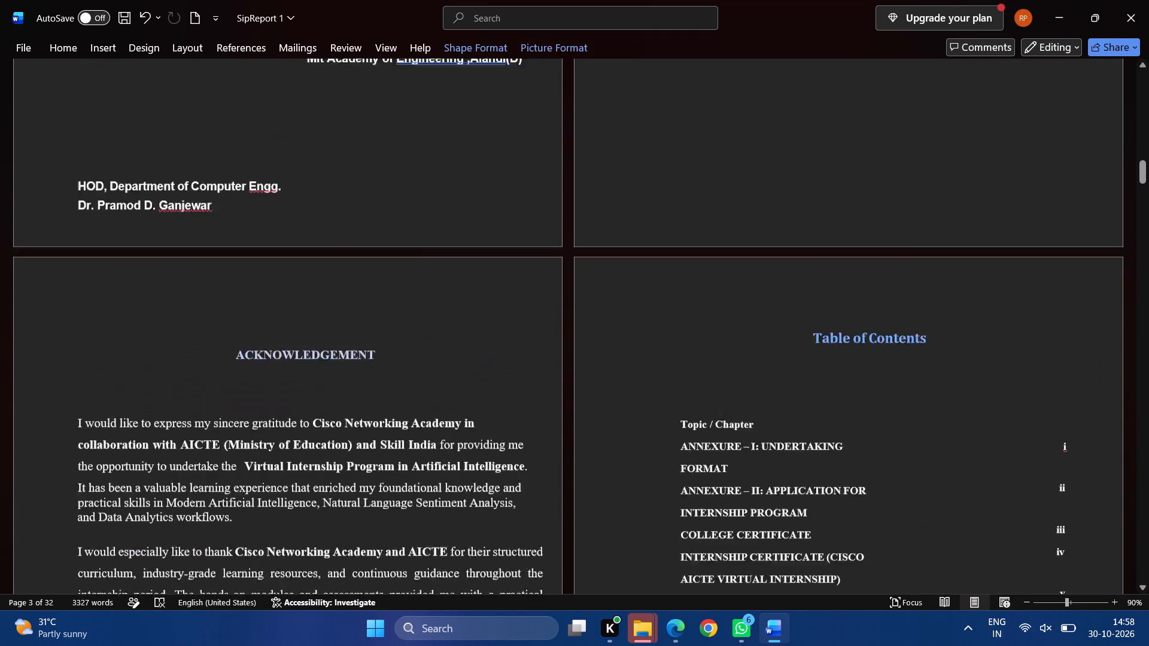
scroll(288, 516, up, 3)
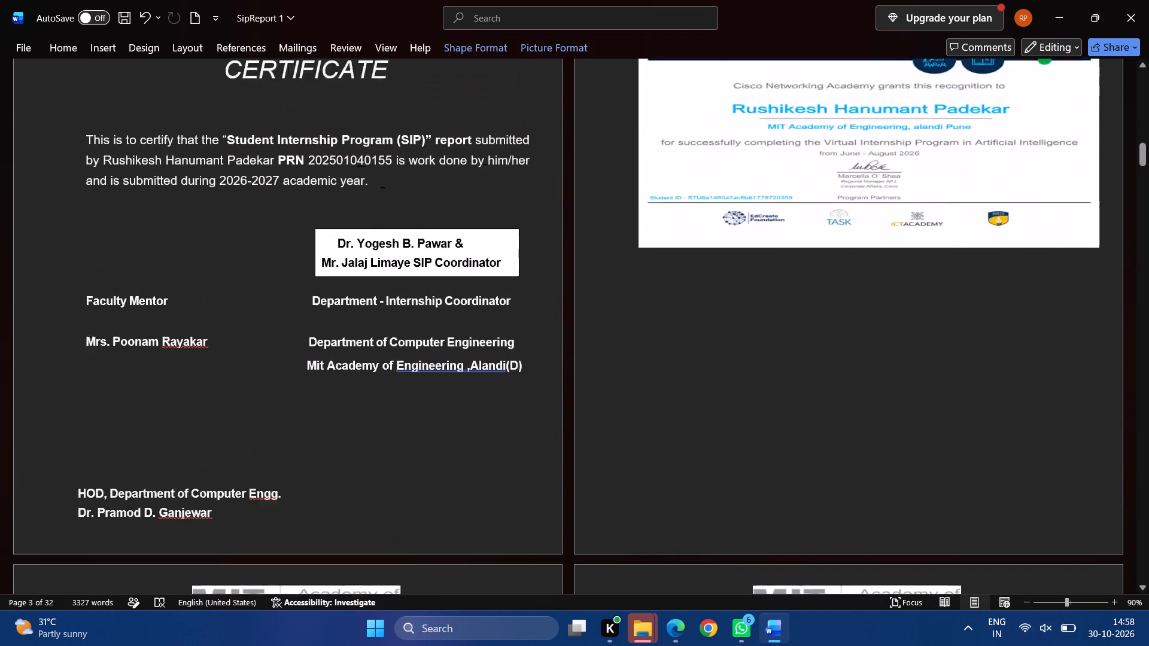
scroll(288, 516, up, 1)
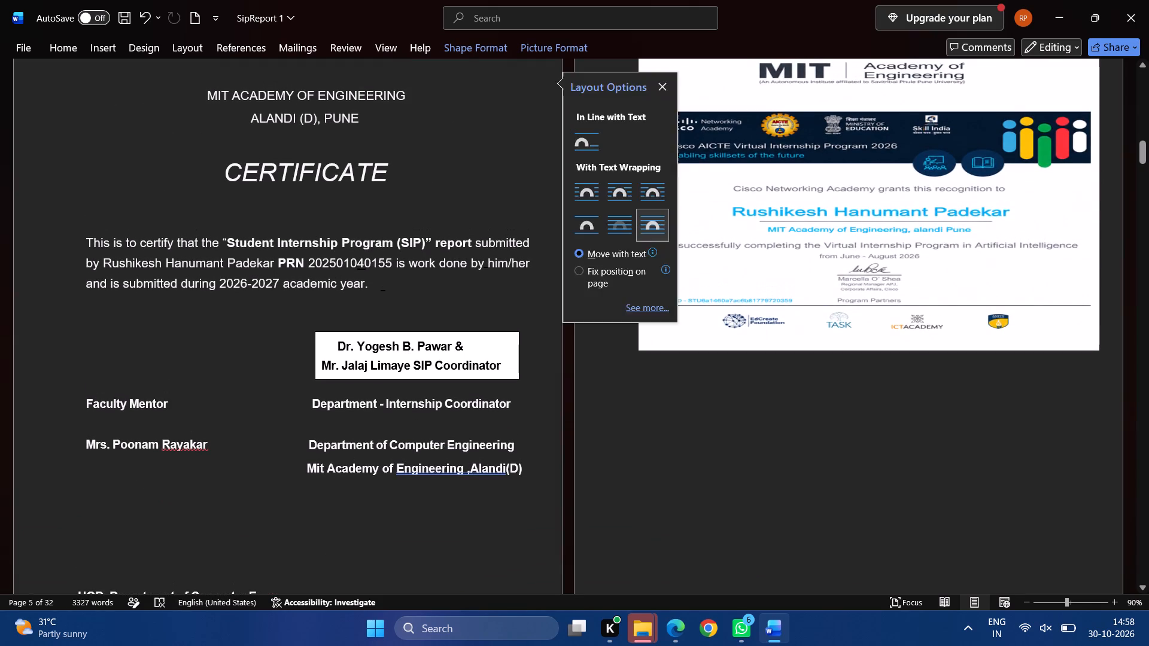
scroll(422, 485, down, 1)
scroll(422, 485, up, 2)
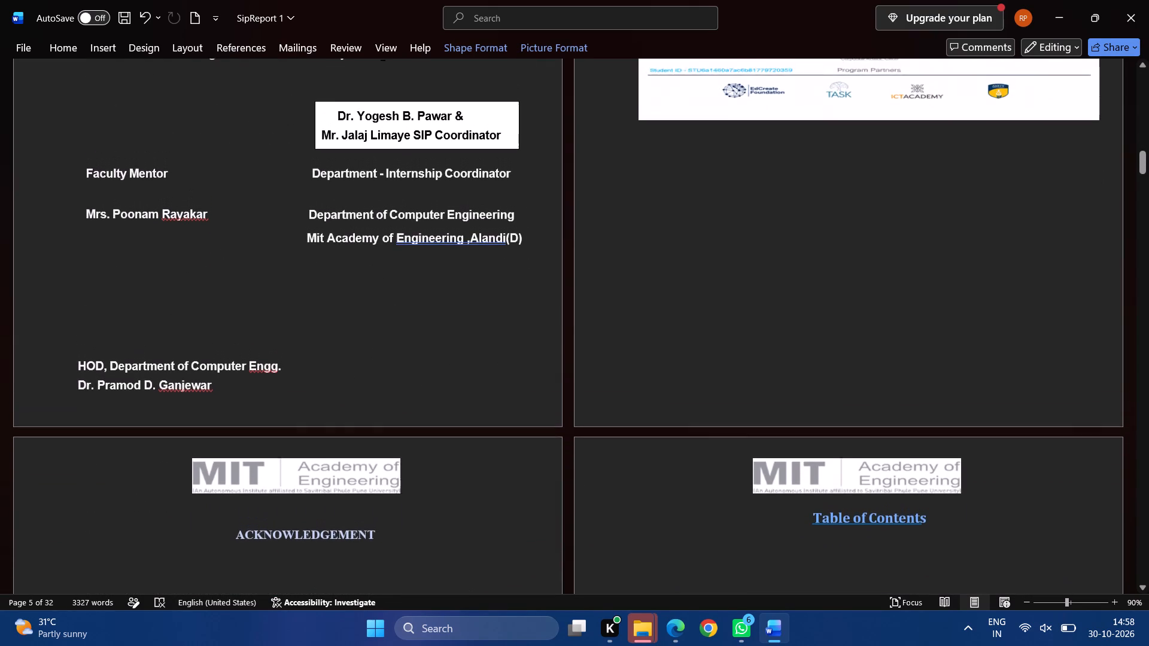
scroll(422, 485, up, 1)
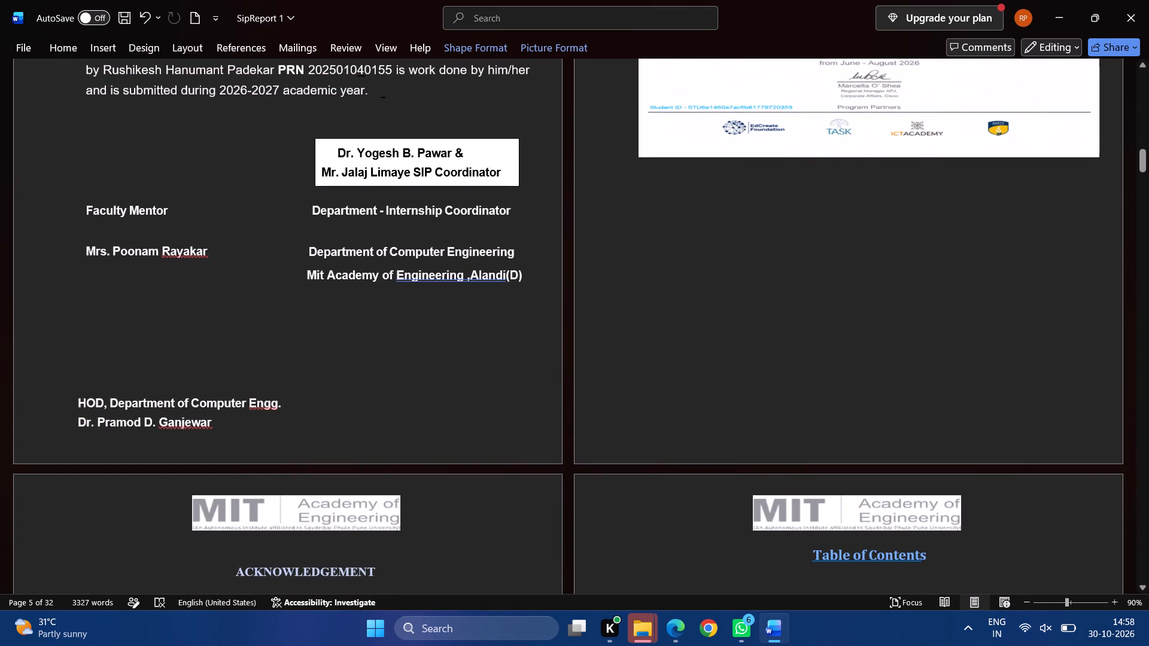
click(466, 281)
key(BackSpace)
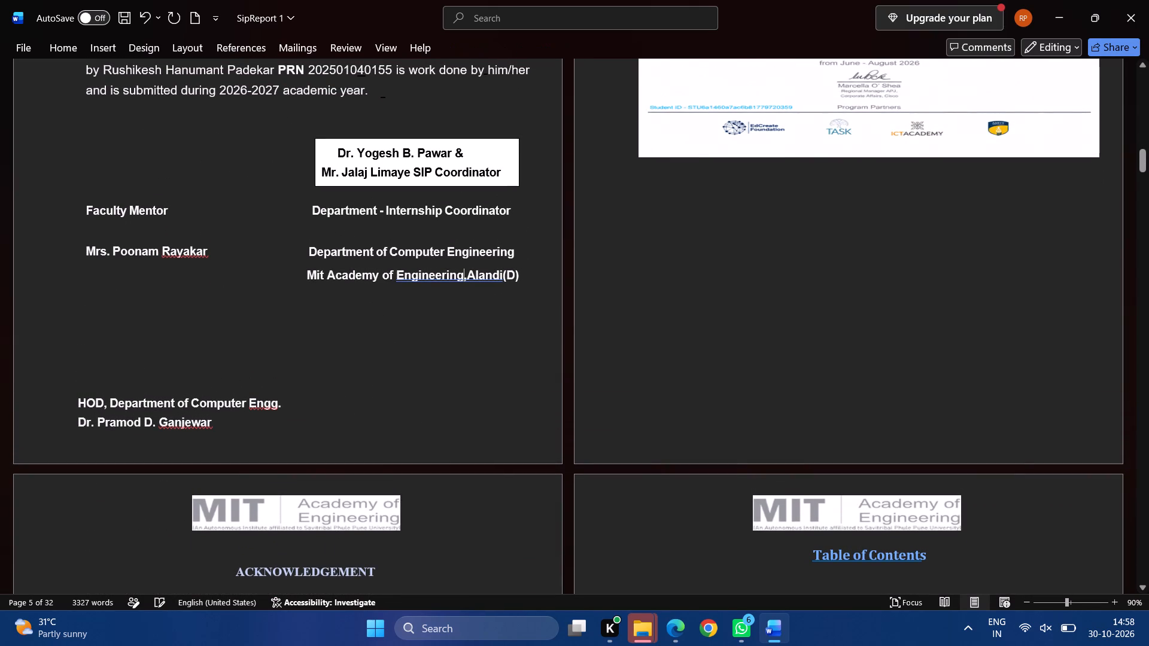
Check the coordinator text box on the Certificate page, then look over the Acknowledgement, Table of Contents and Annexure-II pages.
scroll(466, 281, down, 1)
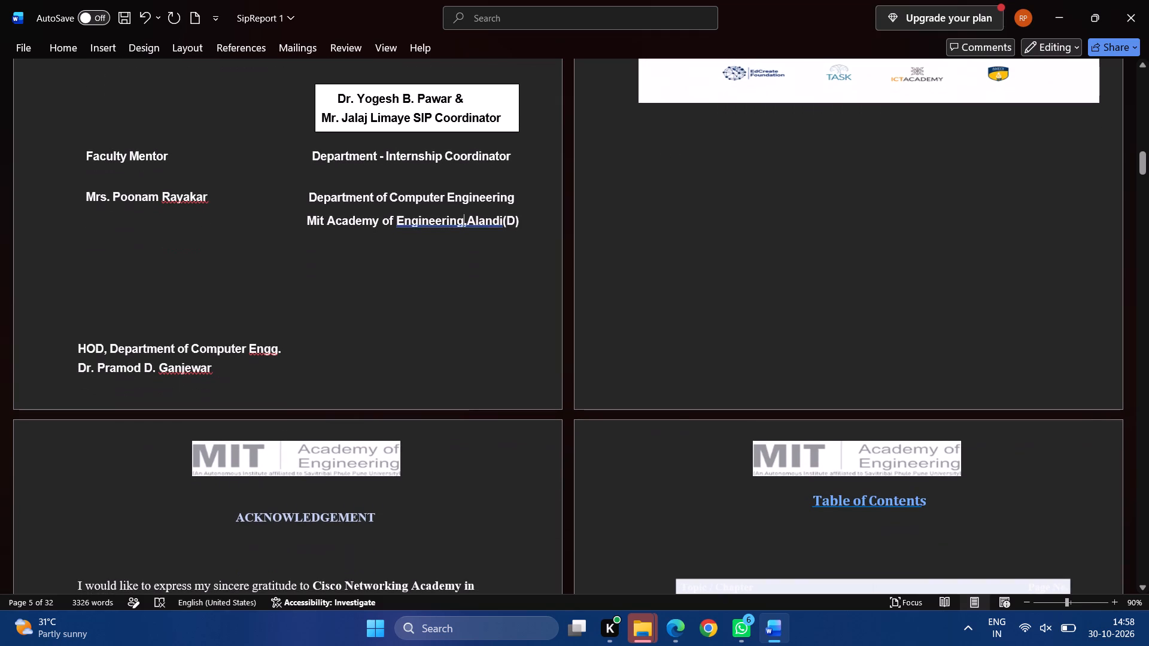
scroll(466, 281, up, 1)
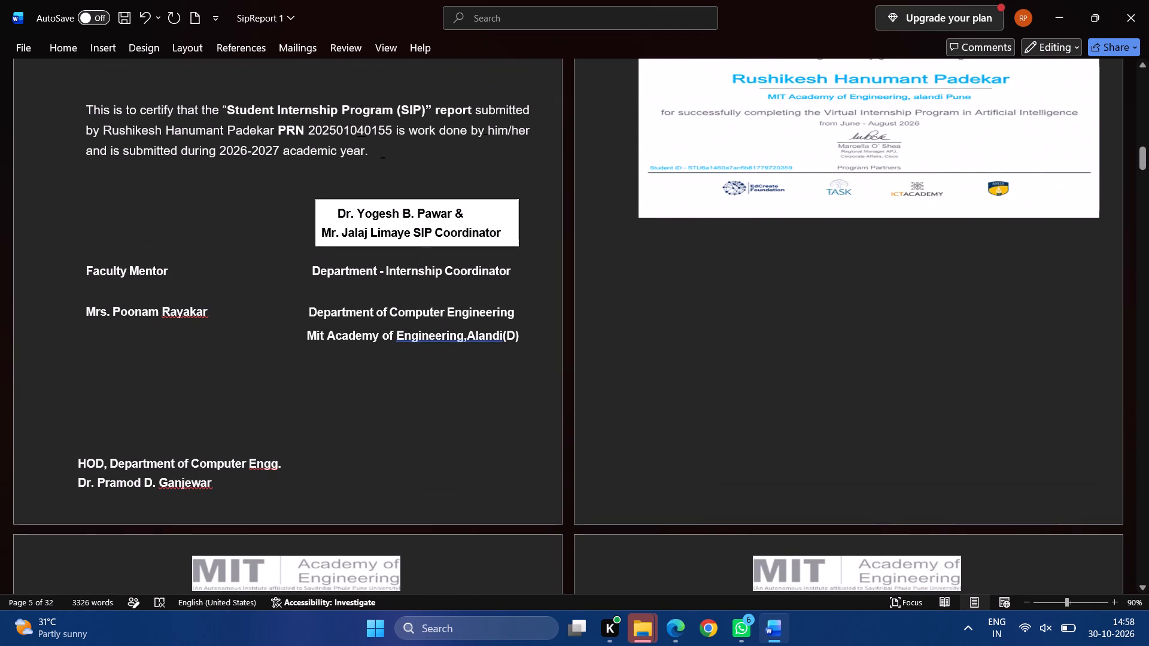
click(388, 227)
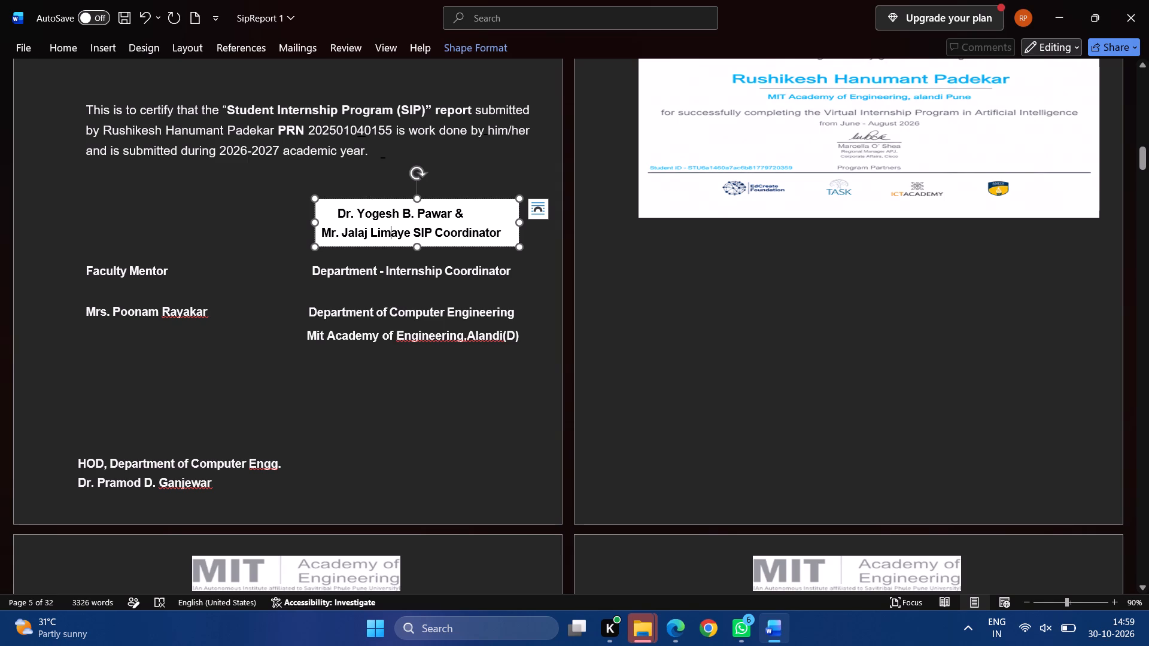
click(24, 44)
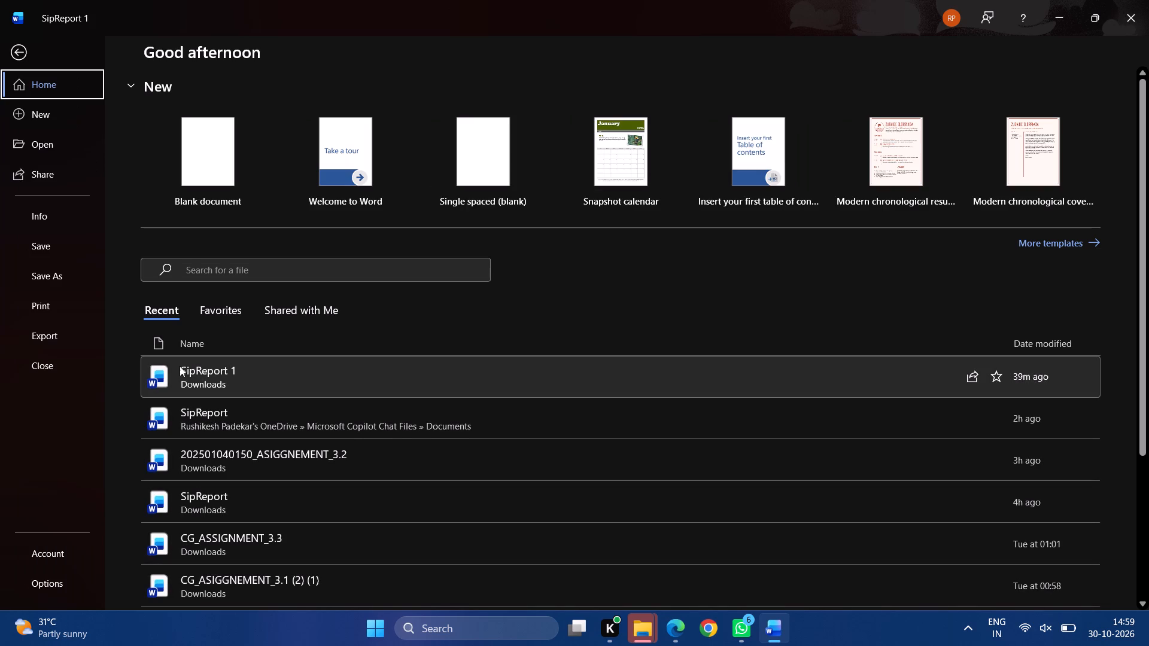
click(192, 373)
scroll(192, 373, down, 3)
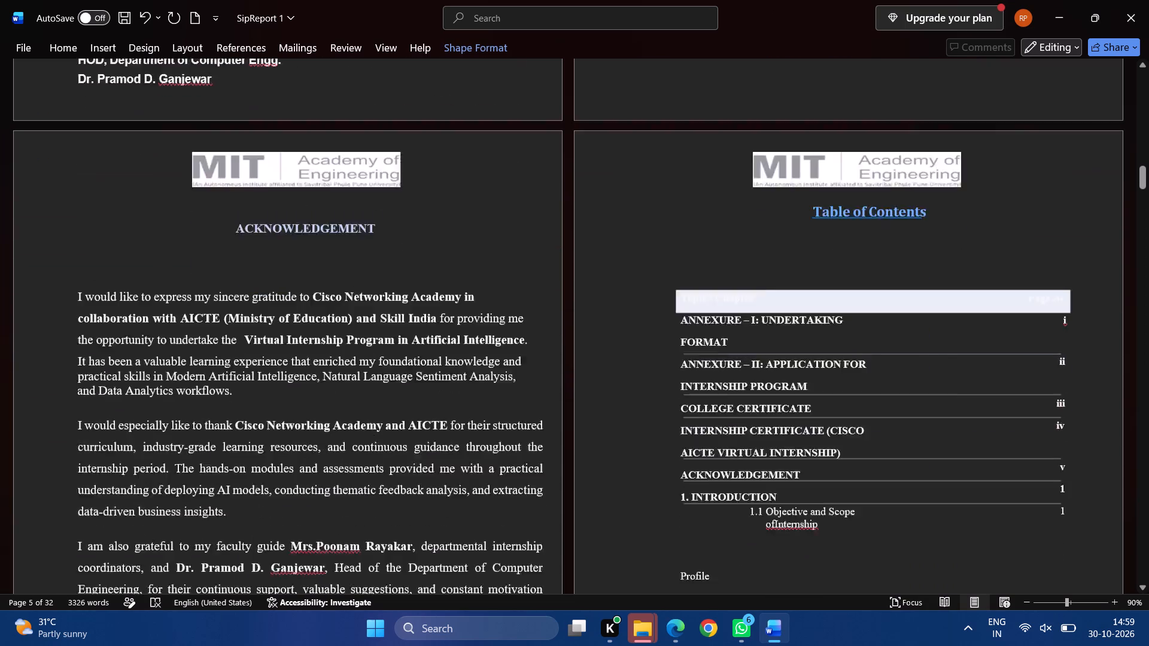
scroll(192, 373, down, 2)
scroll(192, 373, up, 1)
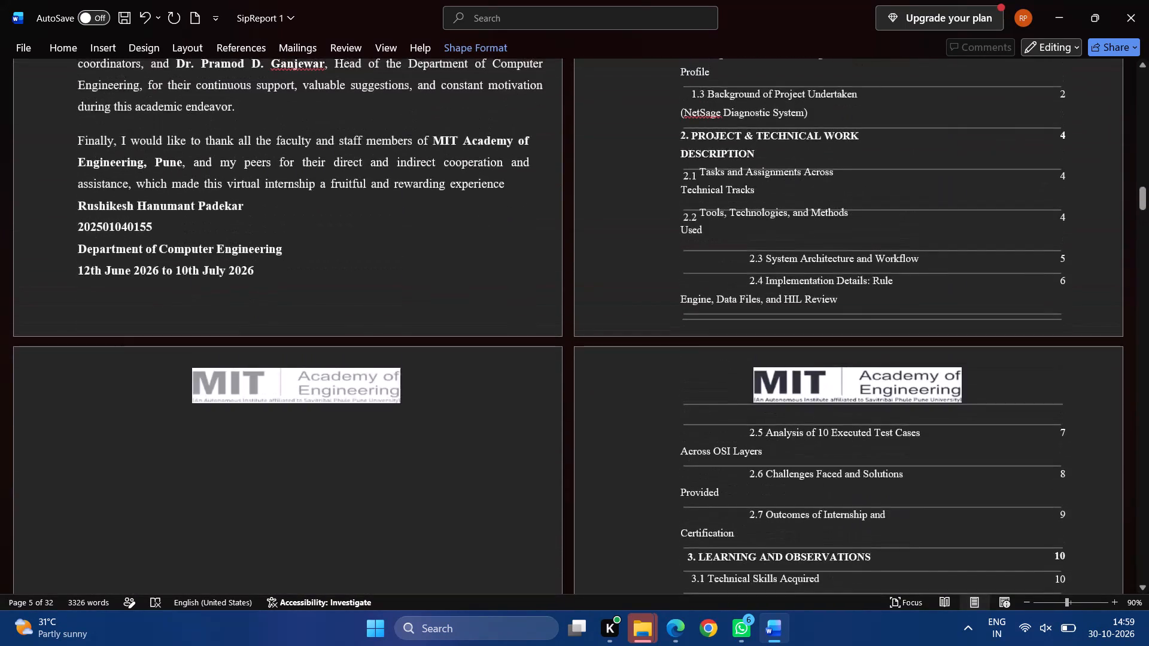
scroll(192, 373, up, 3)
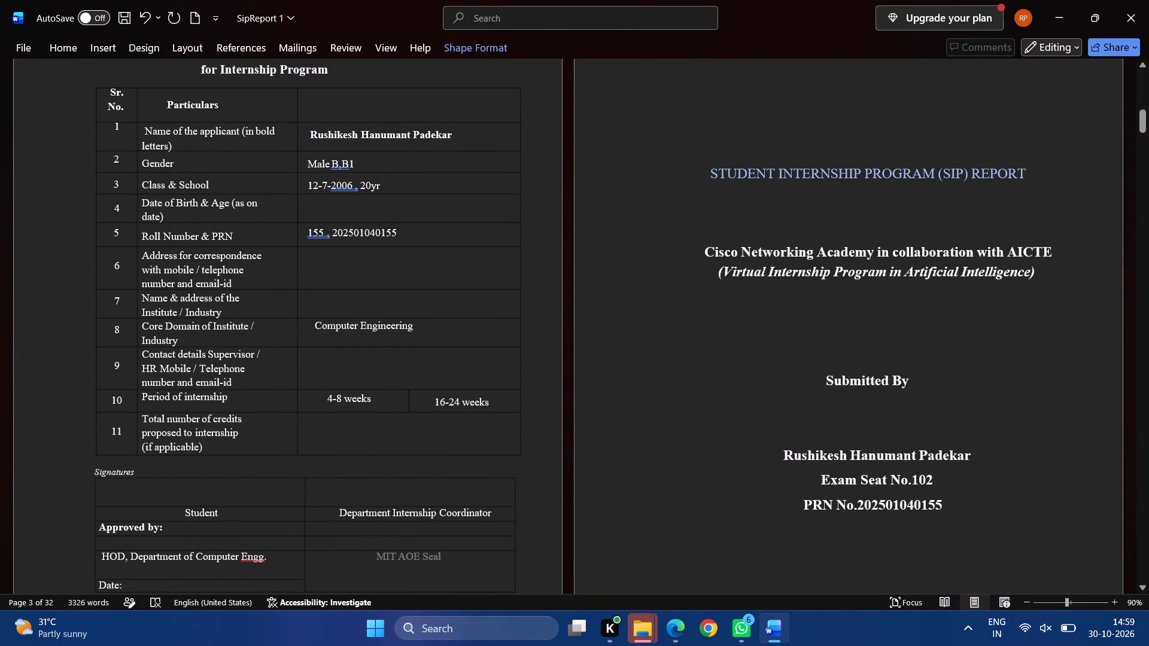
Save the report document.
key(ctrl+s)
Export the report as a standard-quality PDF named repo2.1 in the Downloads folder.
click(22, 53)
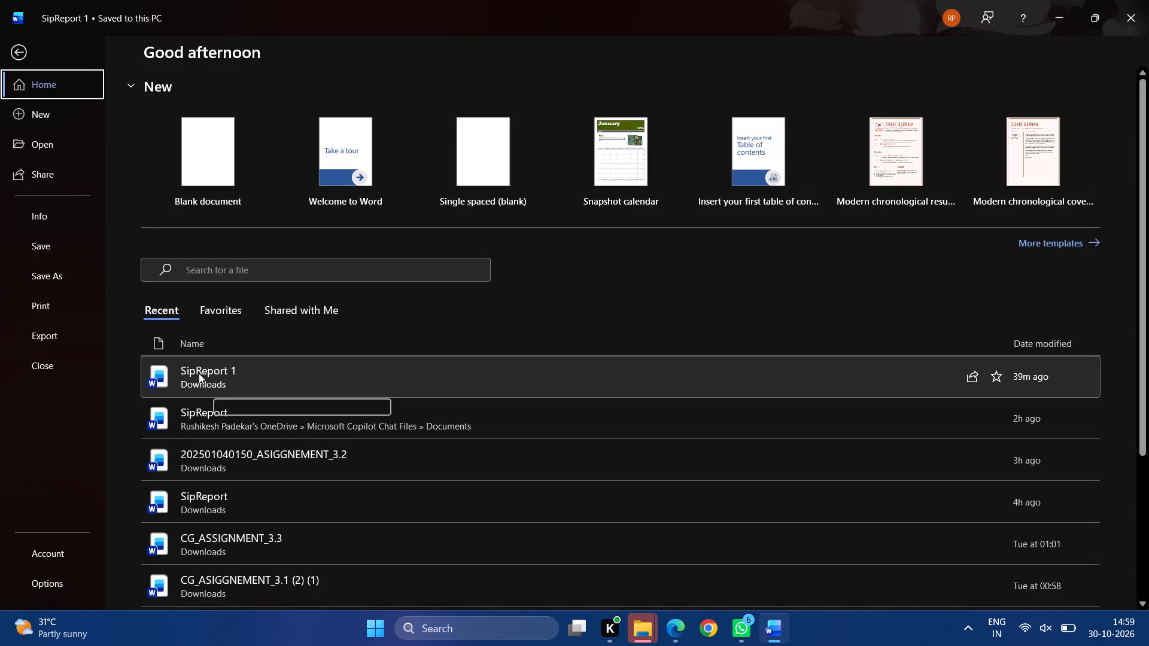
click(75, 329)
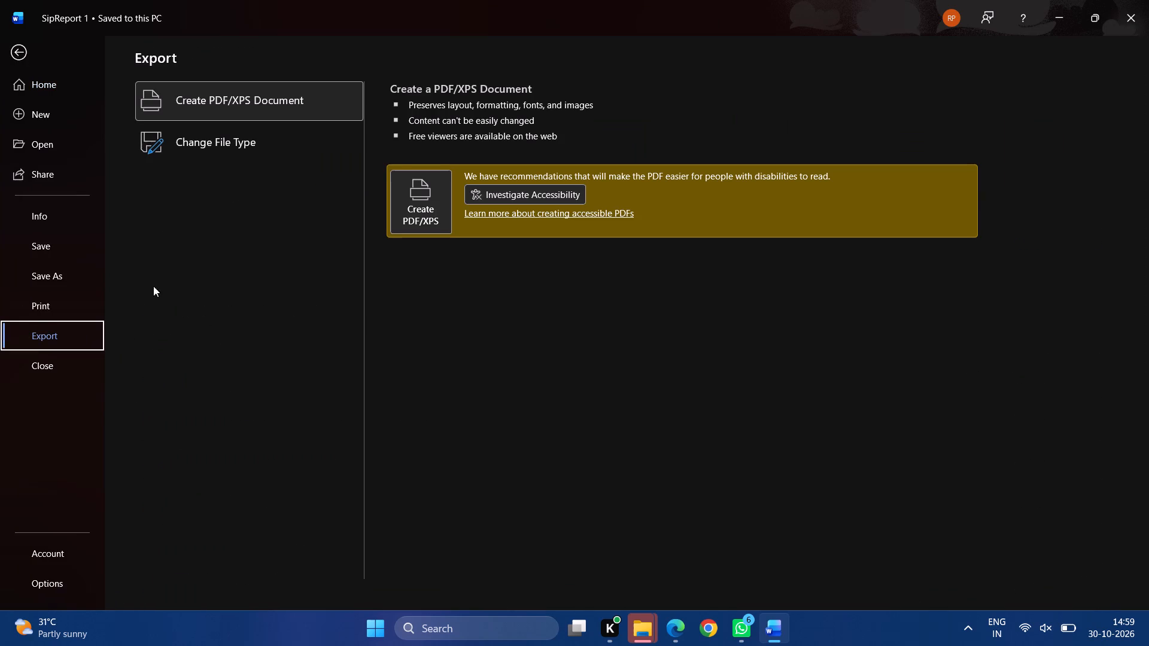
click(408, 196)
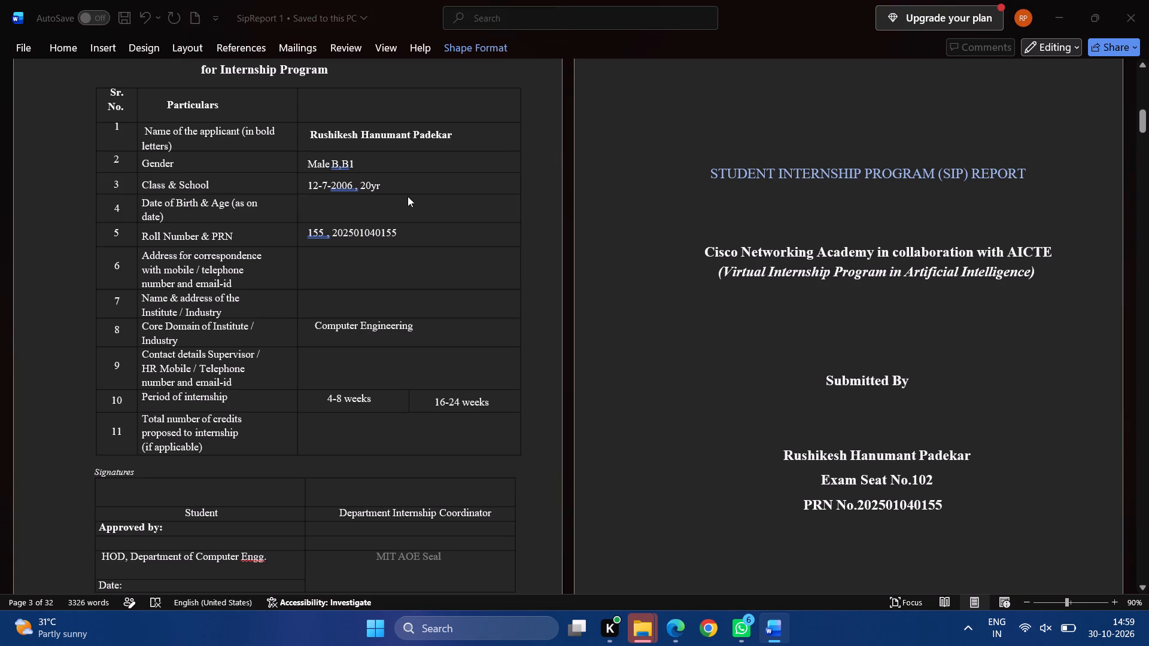
click(160, 239)
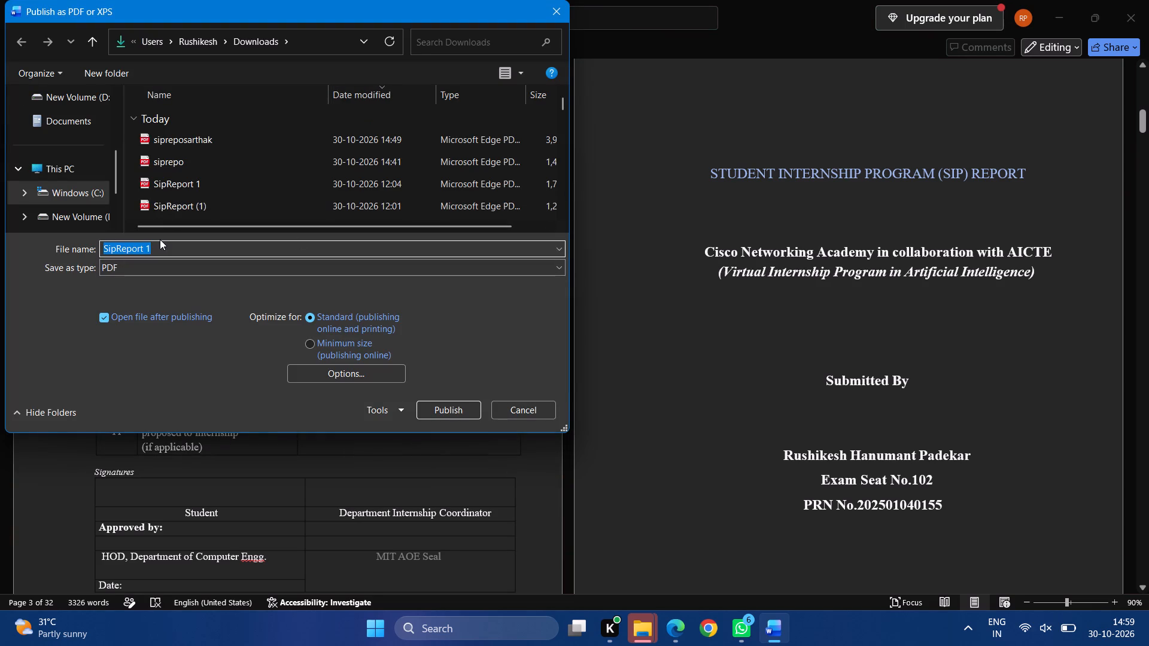
key(BackSpace)
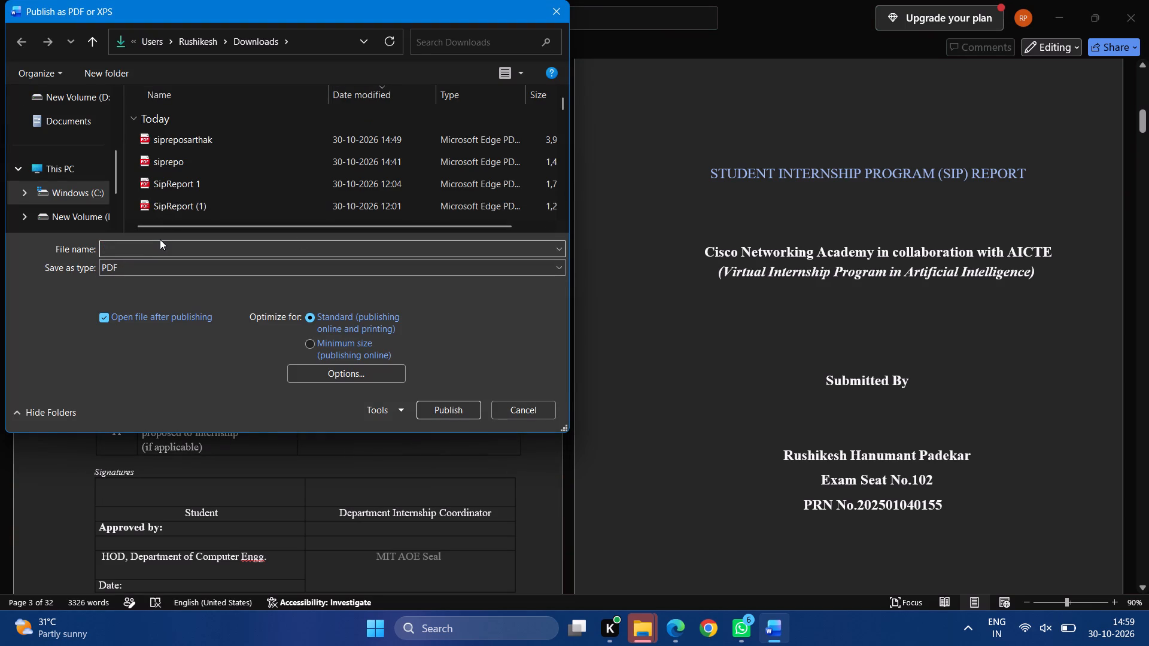
text(repo)
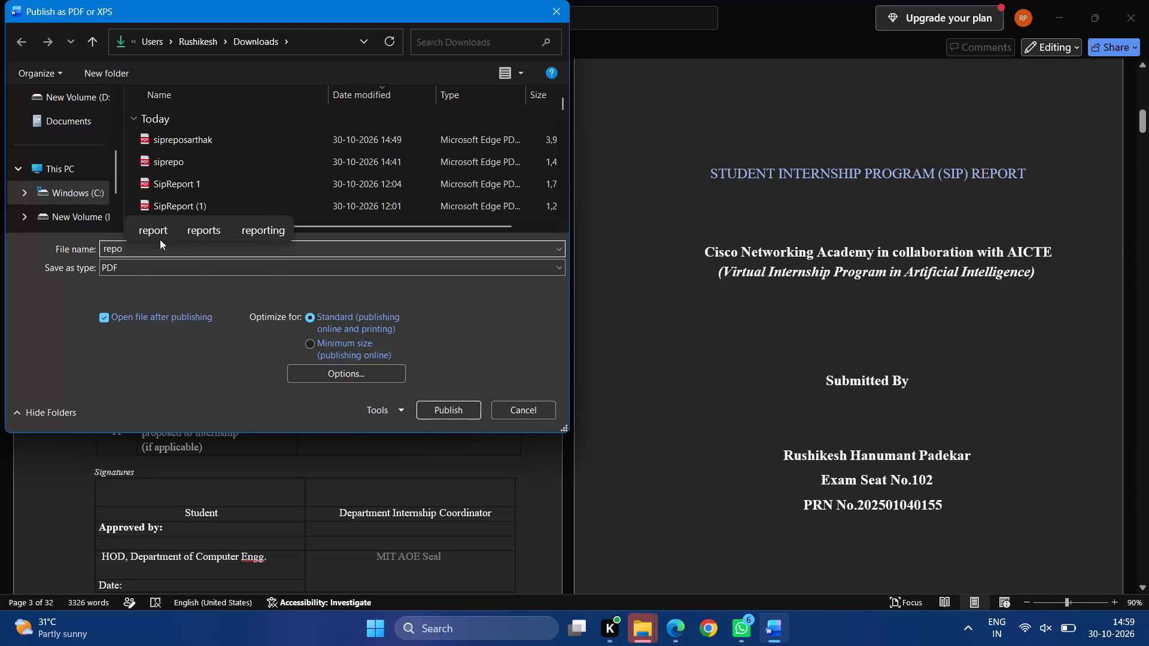
key(2)
text(.1)
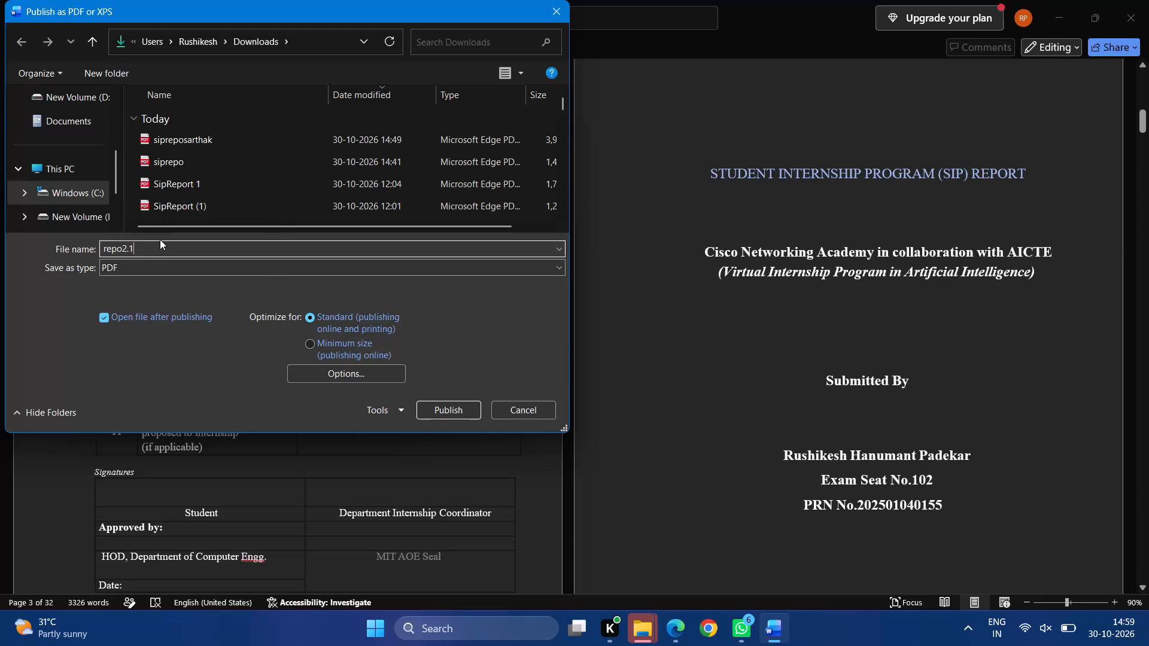
click(445, 407)
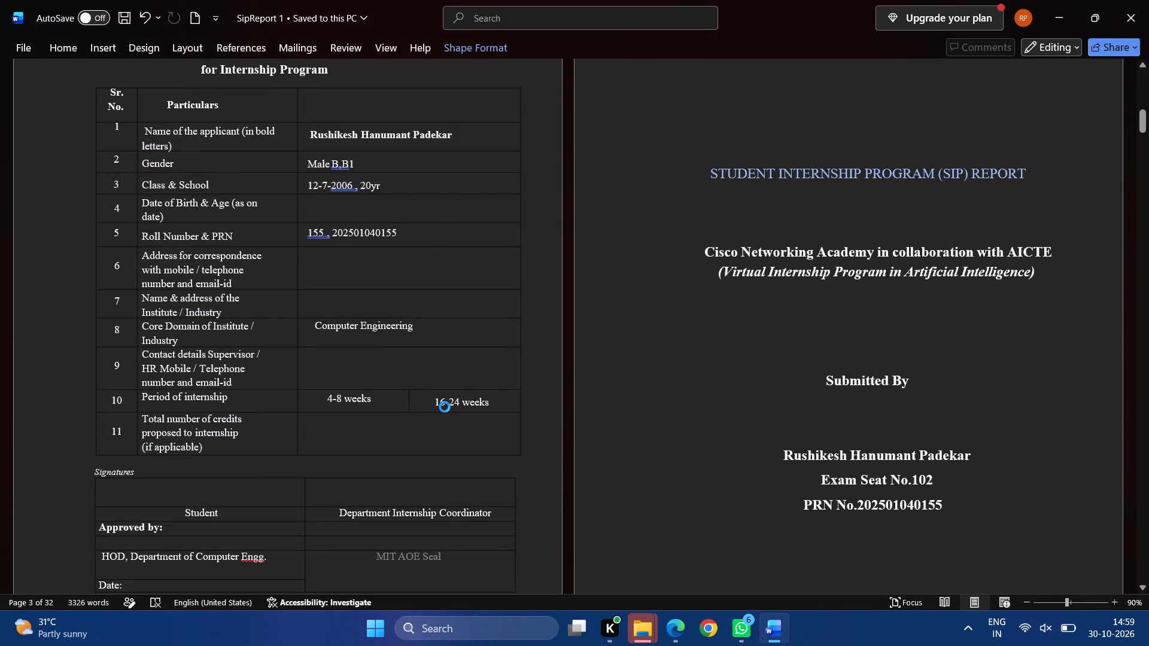
Switch to File Explorer and open the exported repo2.1 PDF from the recent files.
click(640, 641)
click(562, 565)
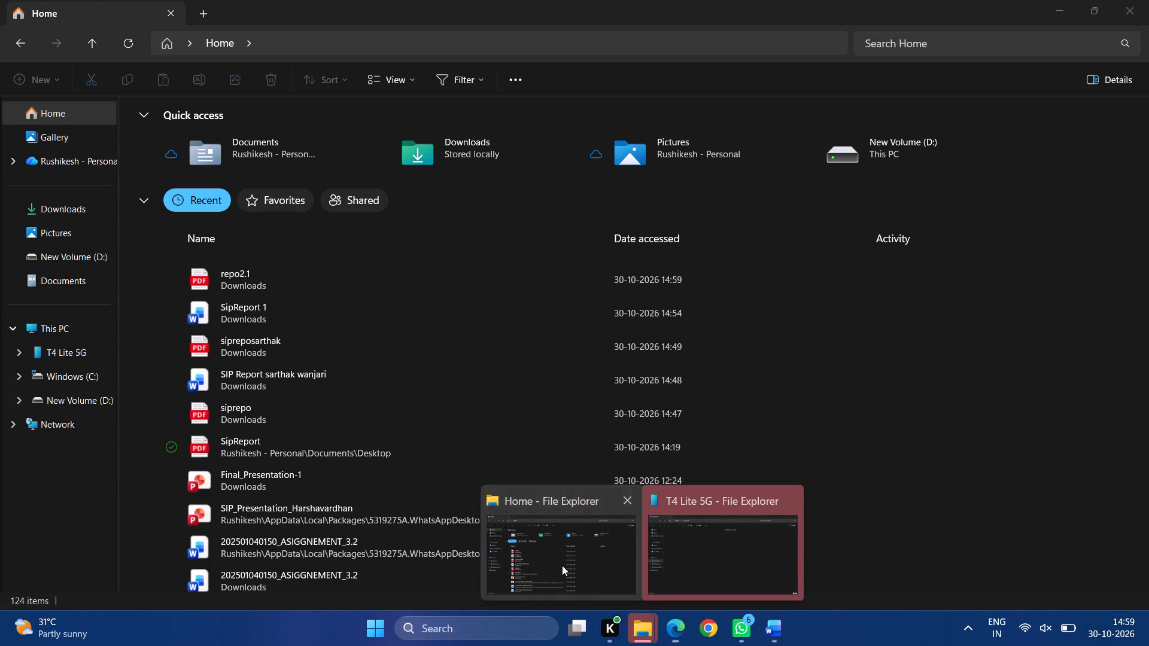
double_click(339, 279)
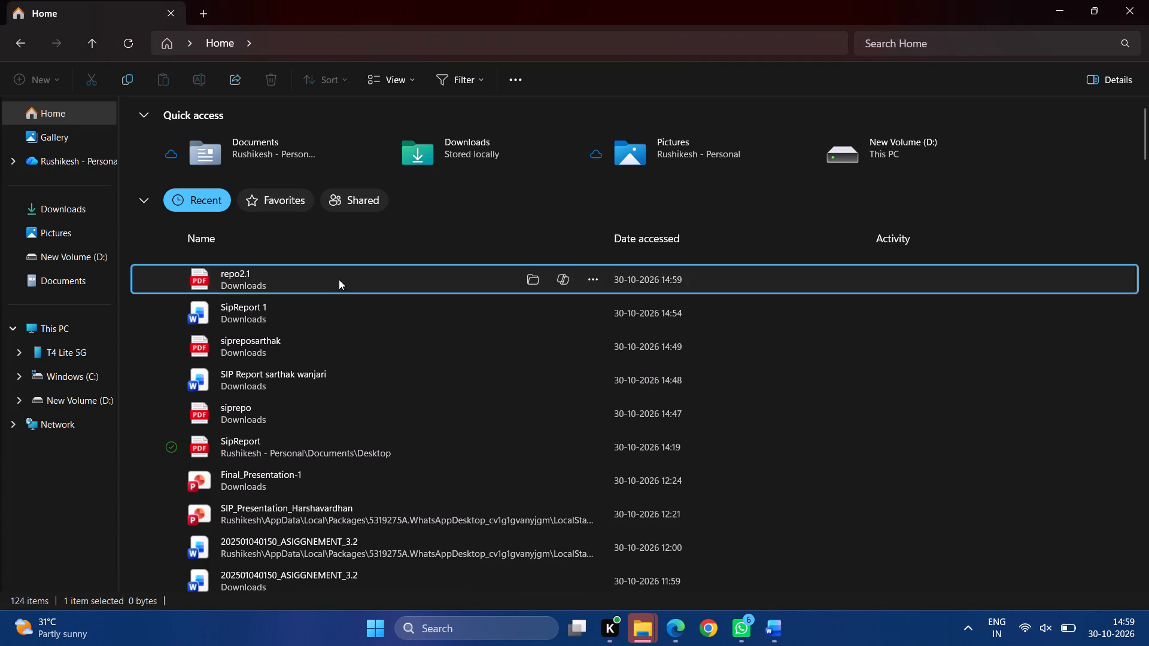
Review the exported PDF from the opening contents page through both annexures and the Certificate page to the Cisco internship certificate.
scroll(339, 279, down, 1)
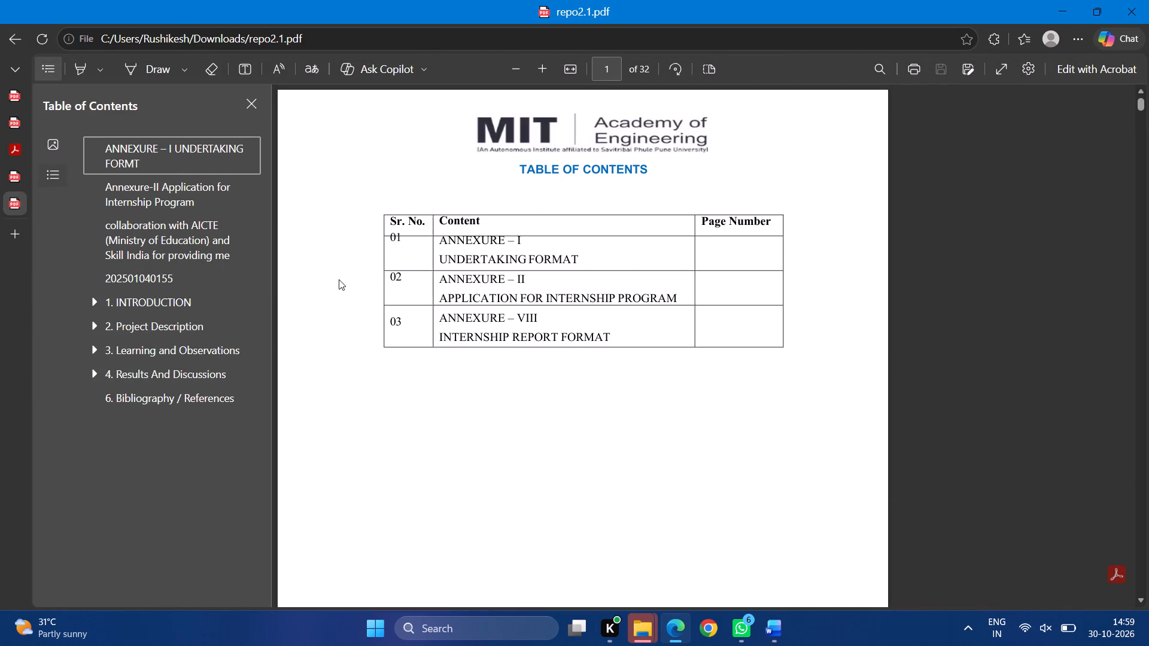
scroll(339, 279, down, 4)
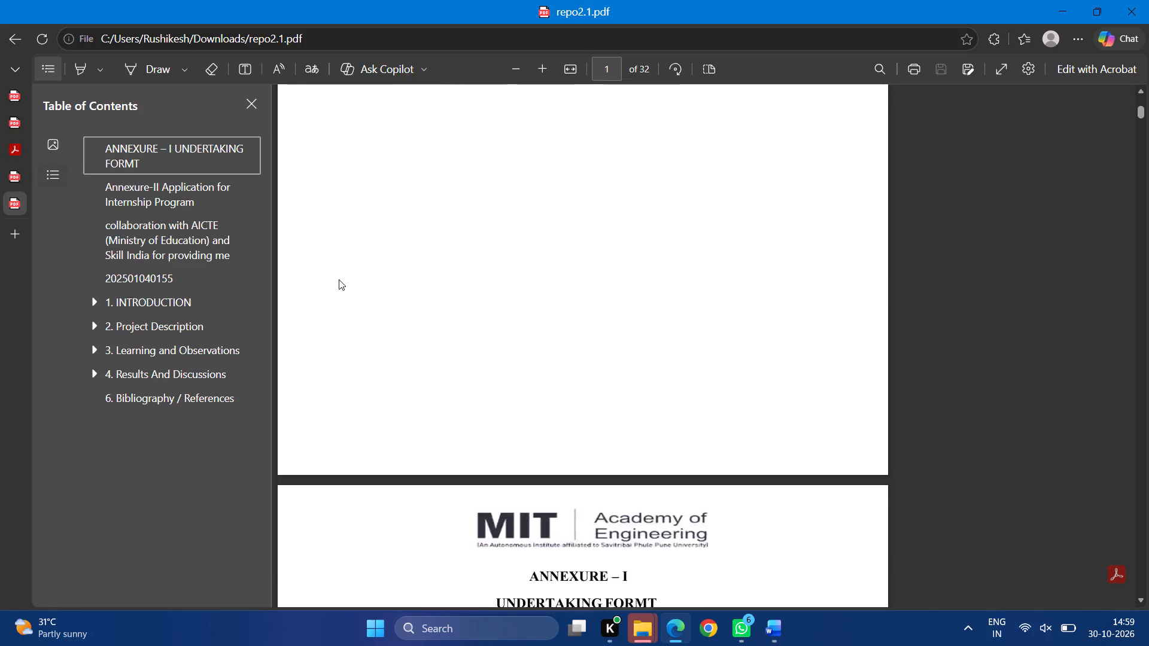
scroll(339, 279, down, 2)
scroll(339, 279, up, 2)
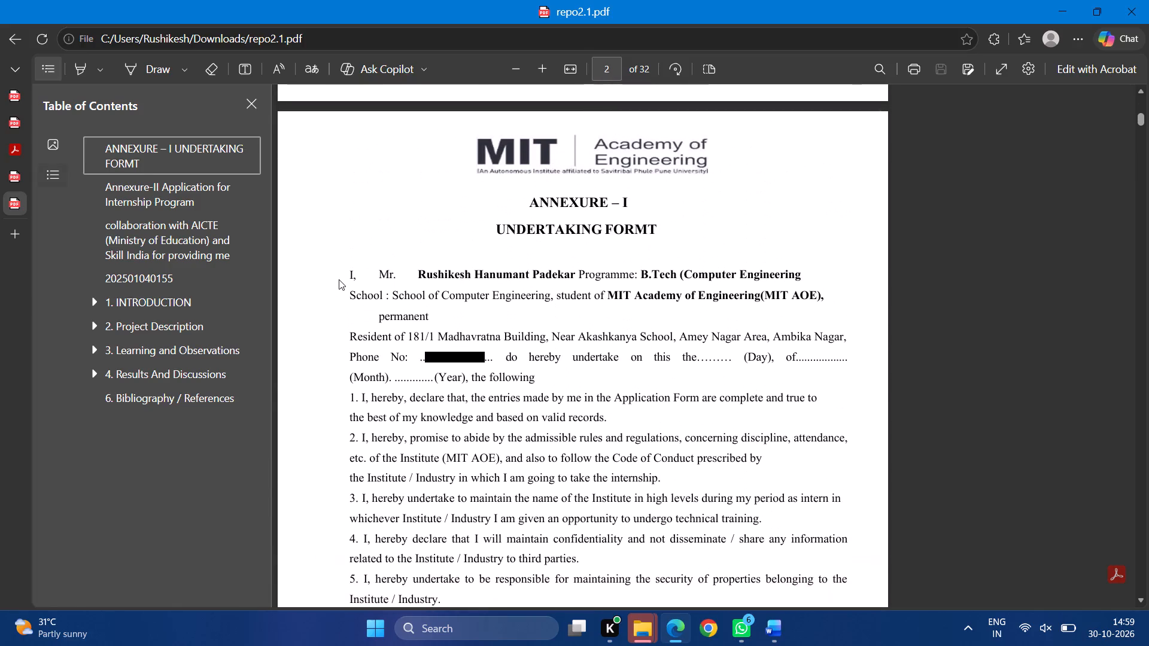
scroll(339, 279, down, 1)
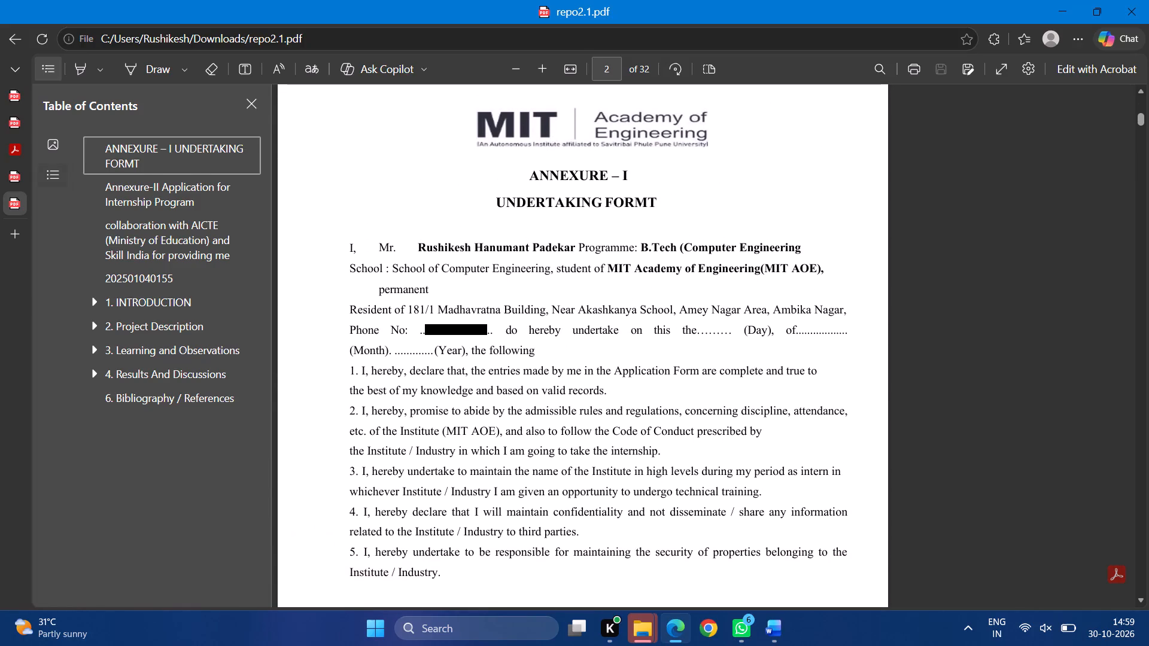
click(408, 251)
scroll(408, 251, down, 3)
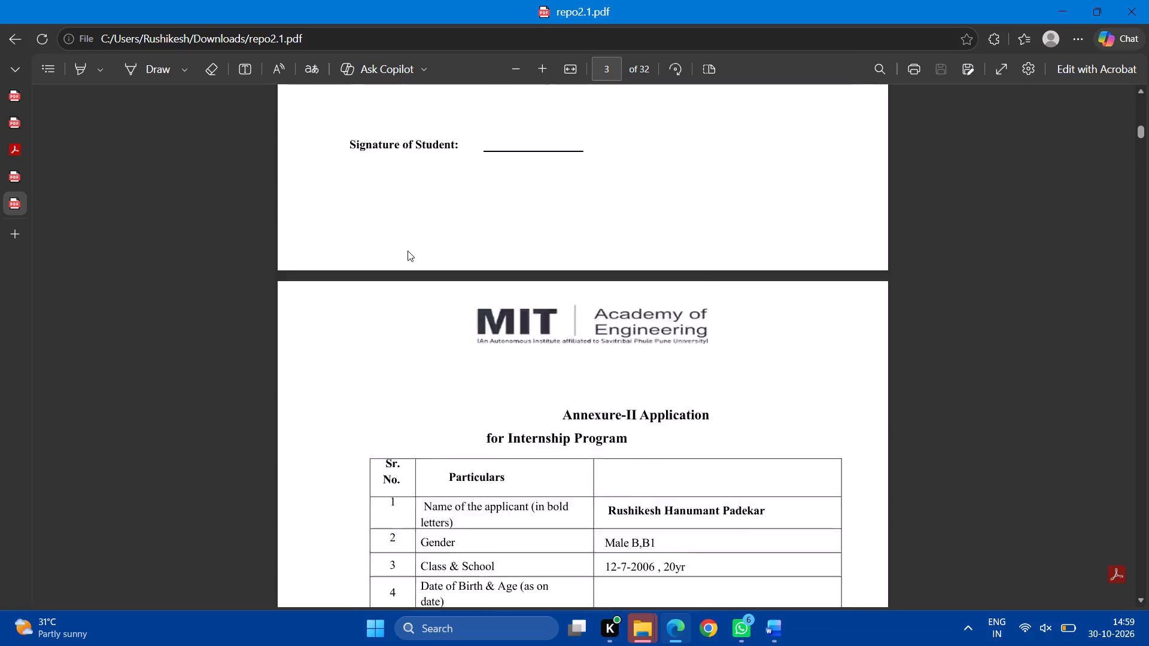
scroll(408, 251, down, 5)
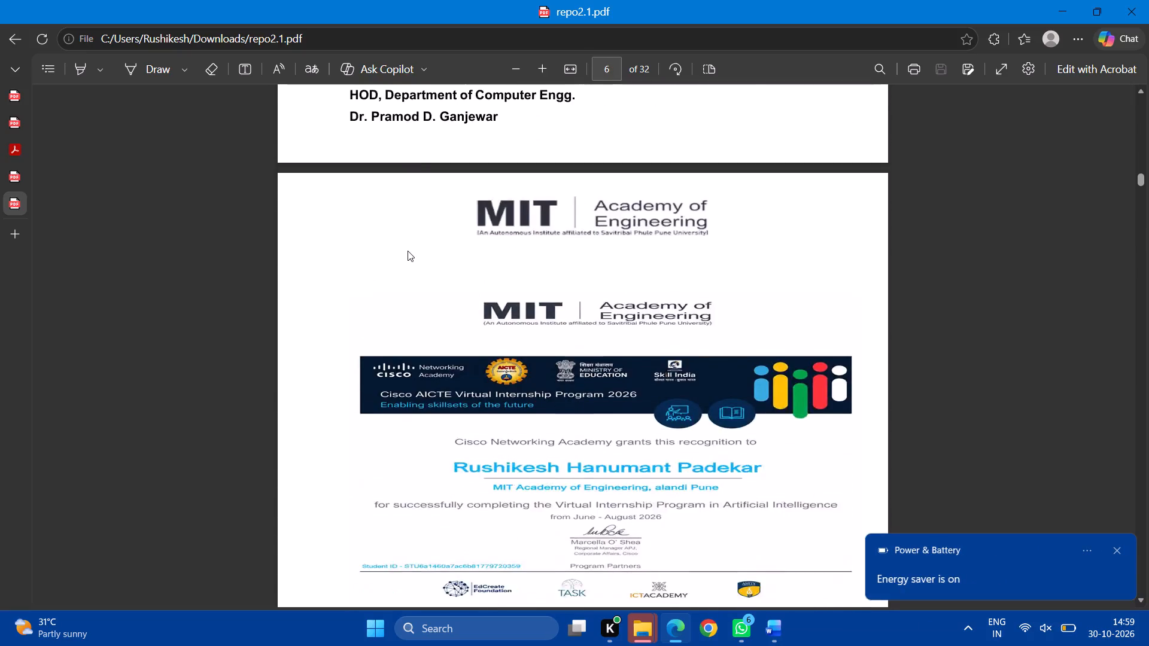
Examine the Cisco certificate page and the alignment of the boxed coordinator names and department lines on the PDF's Certificate page.
scroll(408, 251, down, 1)
scroll(408, 251, up, 1)
scroll(408, 251, down, 1)
scroll(408, 251, up, 1)
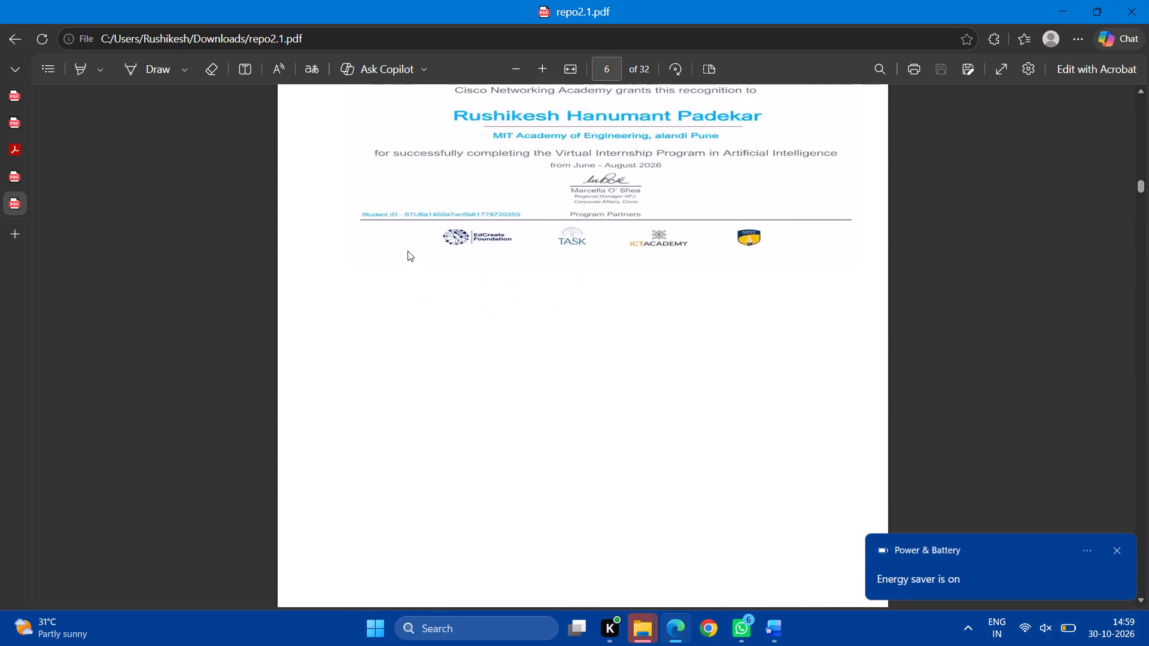
scroll(408, 251, up, 2)
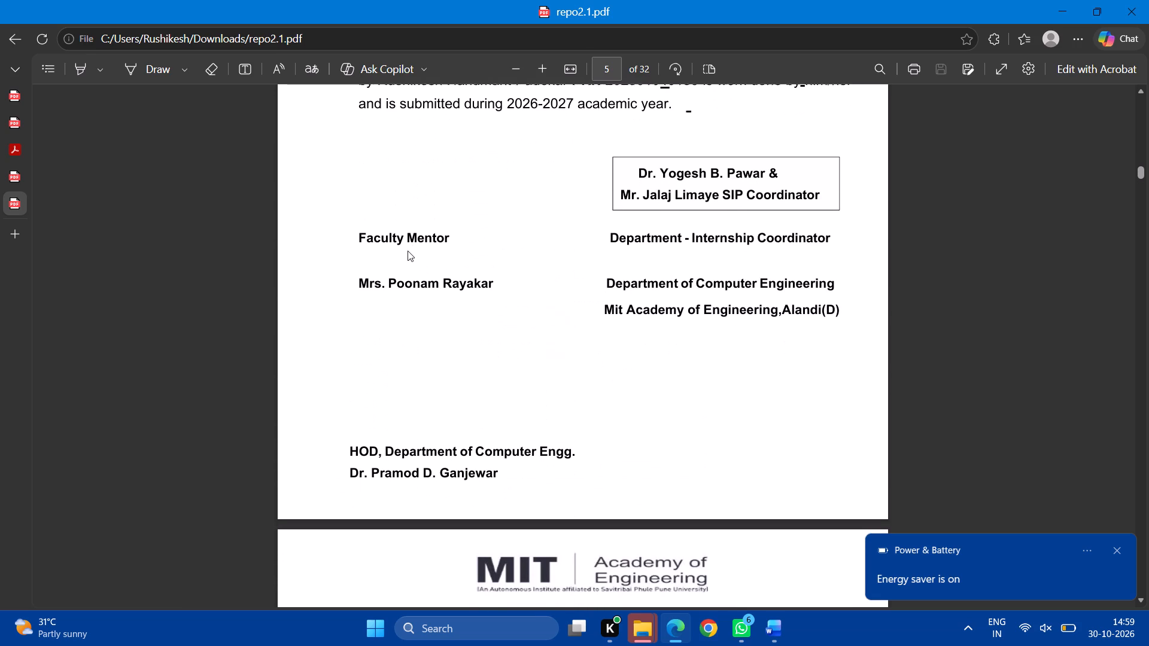
click(613, 172)
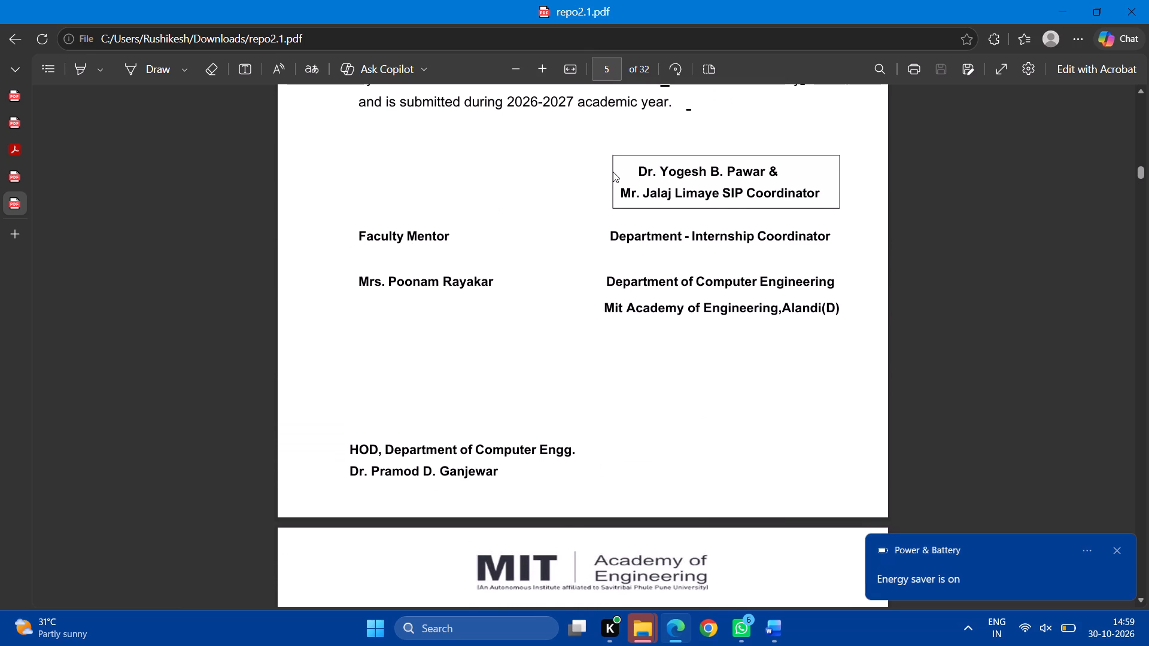
click(612, 161)
click(606, 281)
drag(606, 281, 602, 295)
click(586, 295)
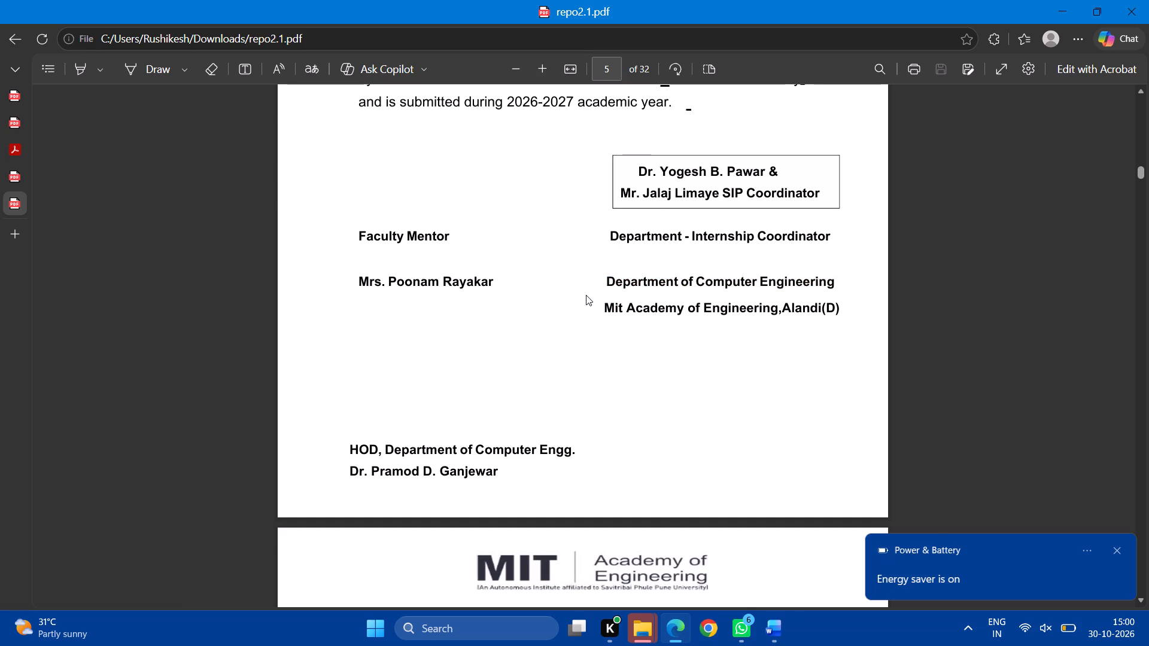
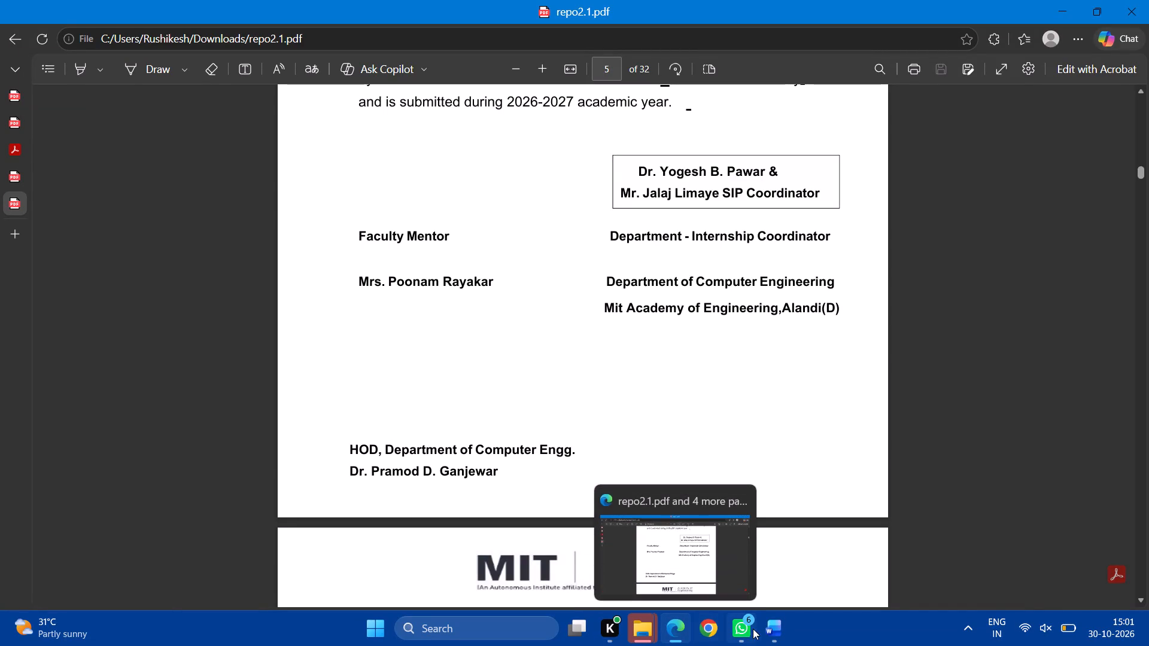
Switch to SipReport 1 in Word, remove the gap between "Mr." and the student's name in Annexure-I, and save.
click(770, 575)
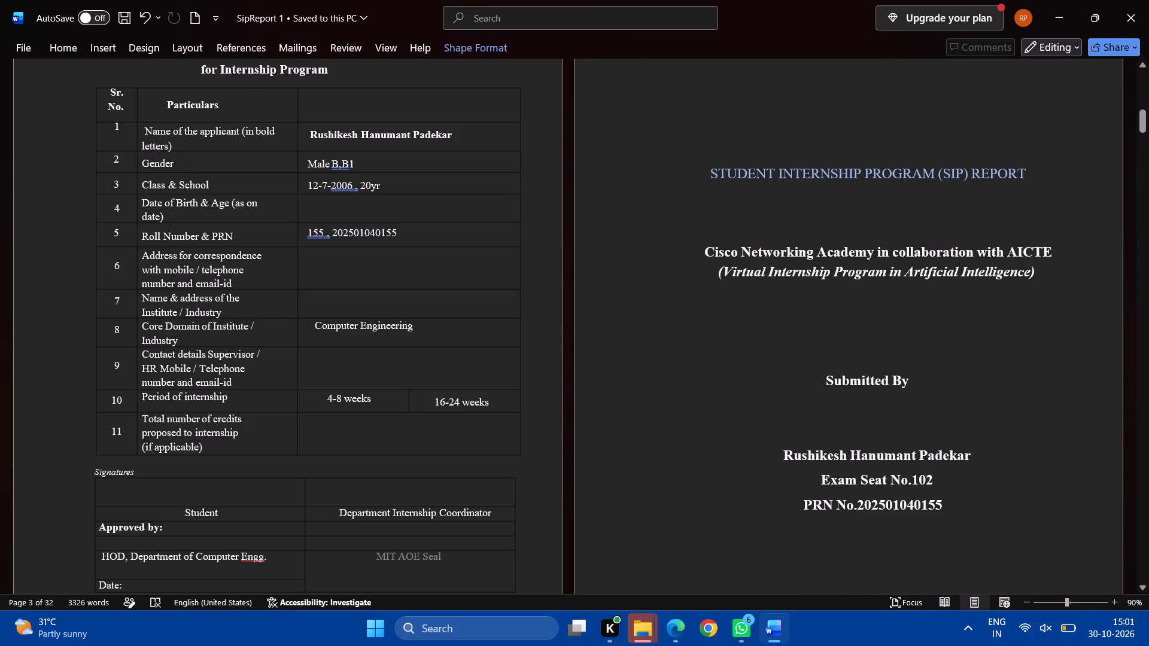
scroll(537, 406, up, 4)
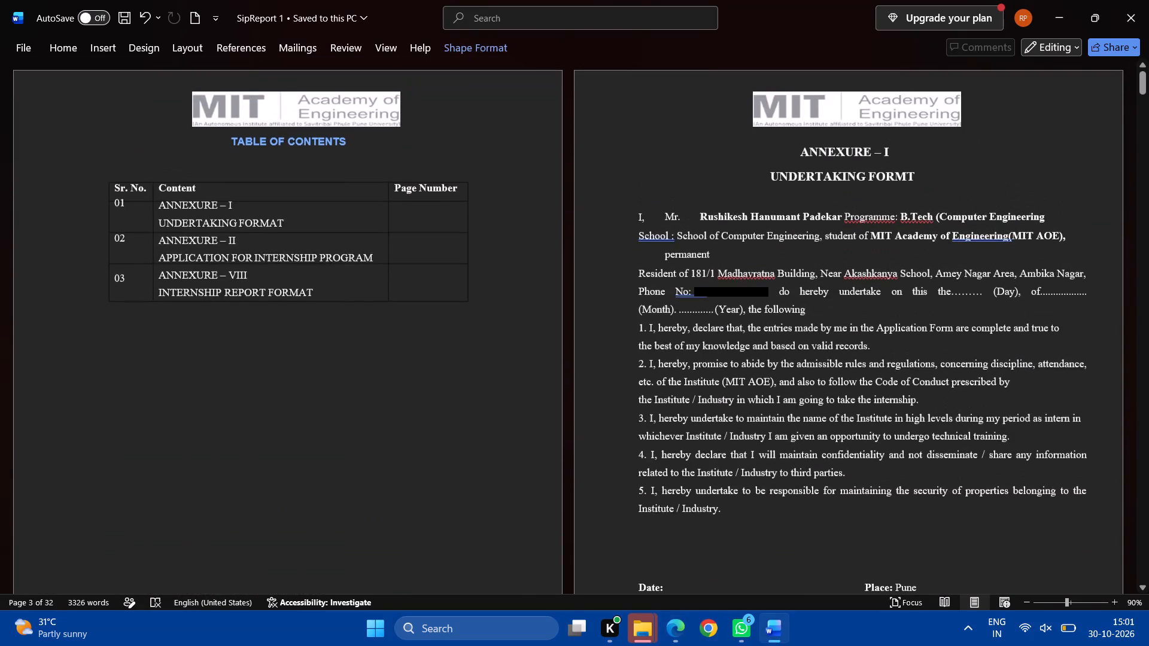
scroll(537, 406, down, 2)
scroll(537, 406, up, 2)
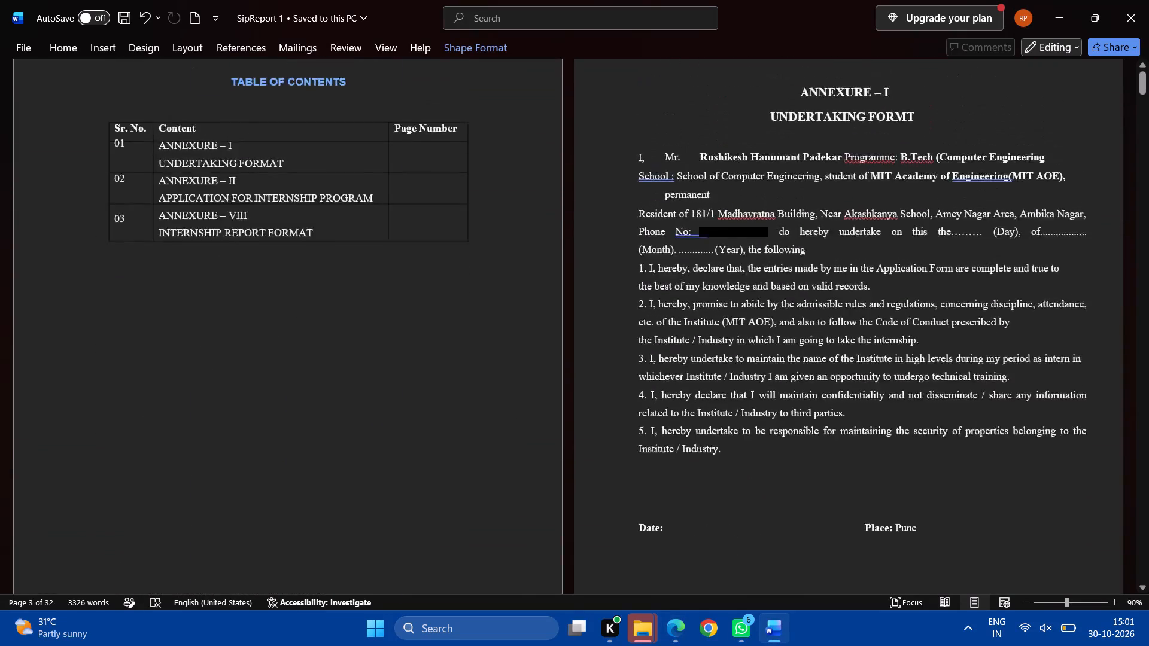
click(698, 220)
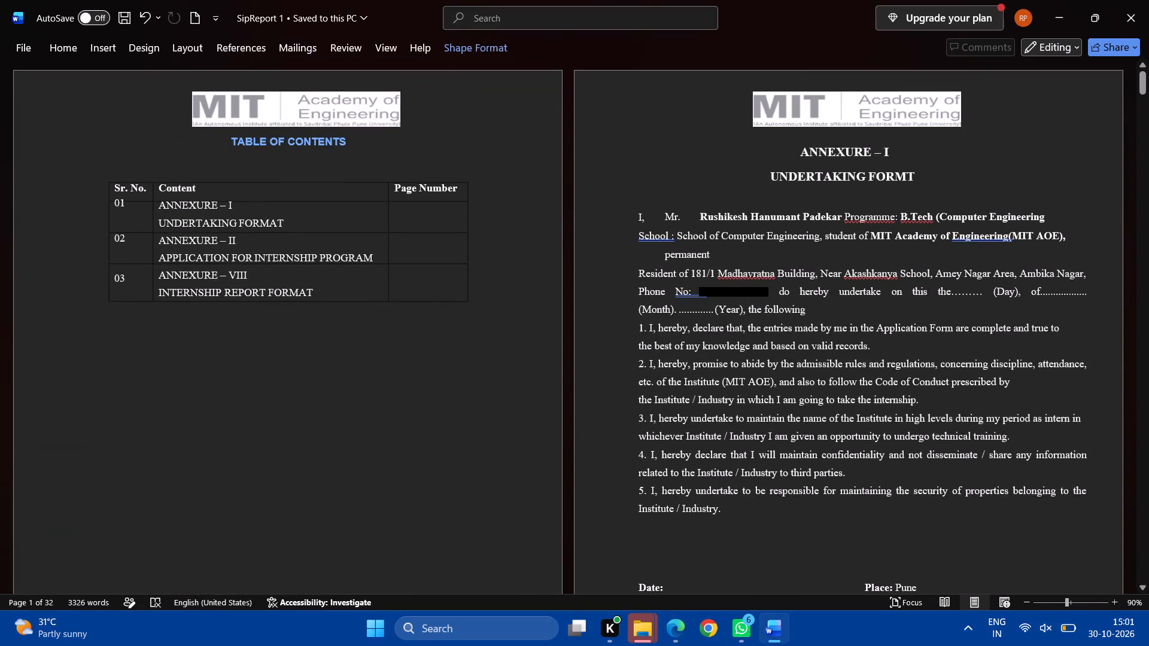
key(BackSpace)
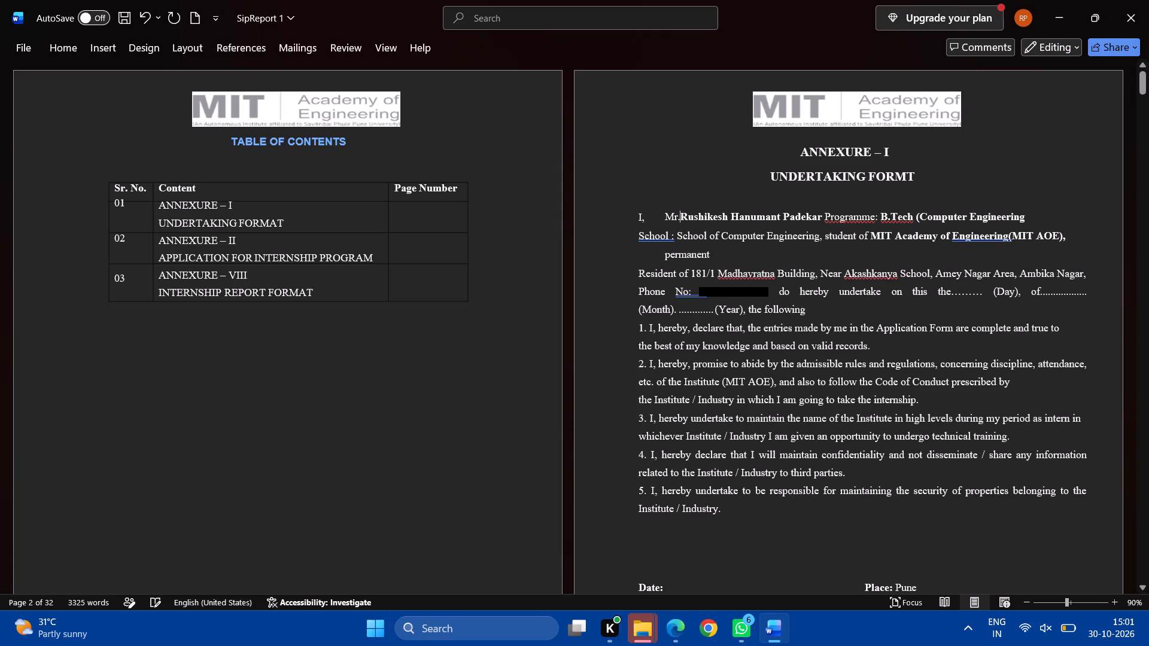
scroll(698, 220, down, 1)
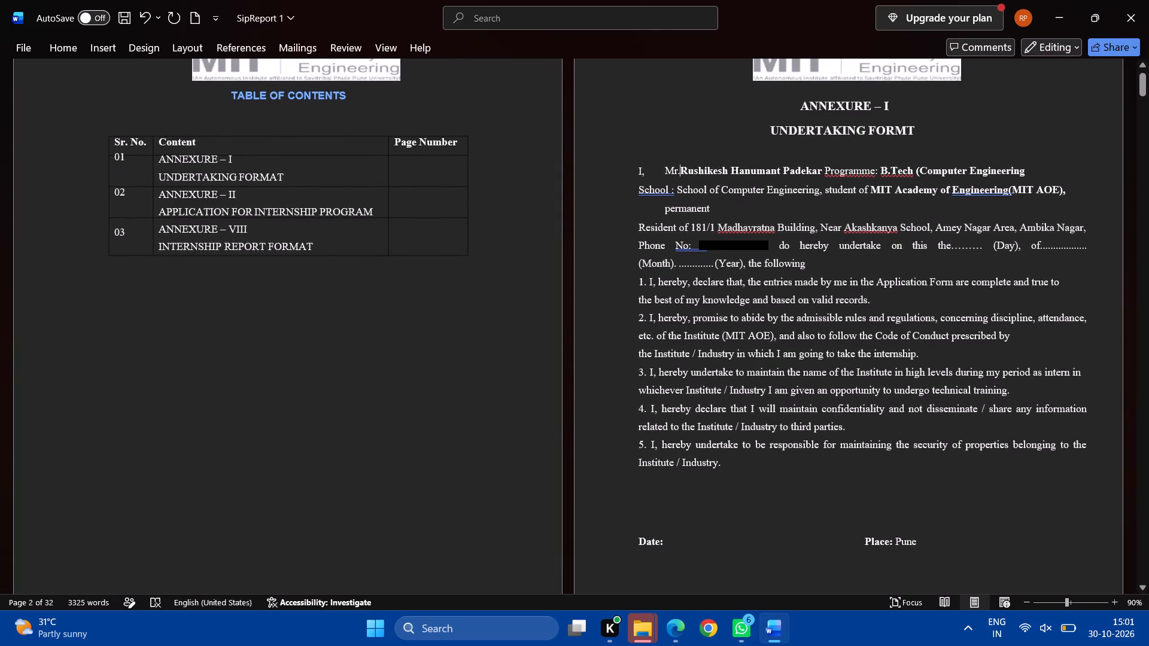
key(ctrl+s)
Reduce the gap between "I," and "Mr." in Annexure-I's opening line to a single space.
click(665, 169)
key(BackSpace)
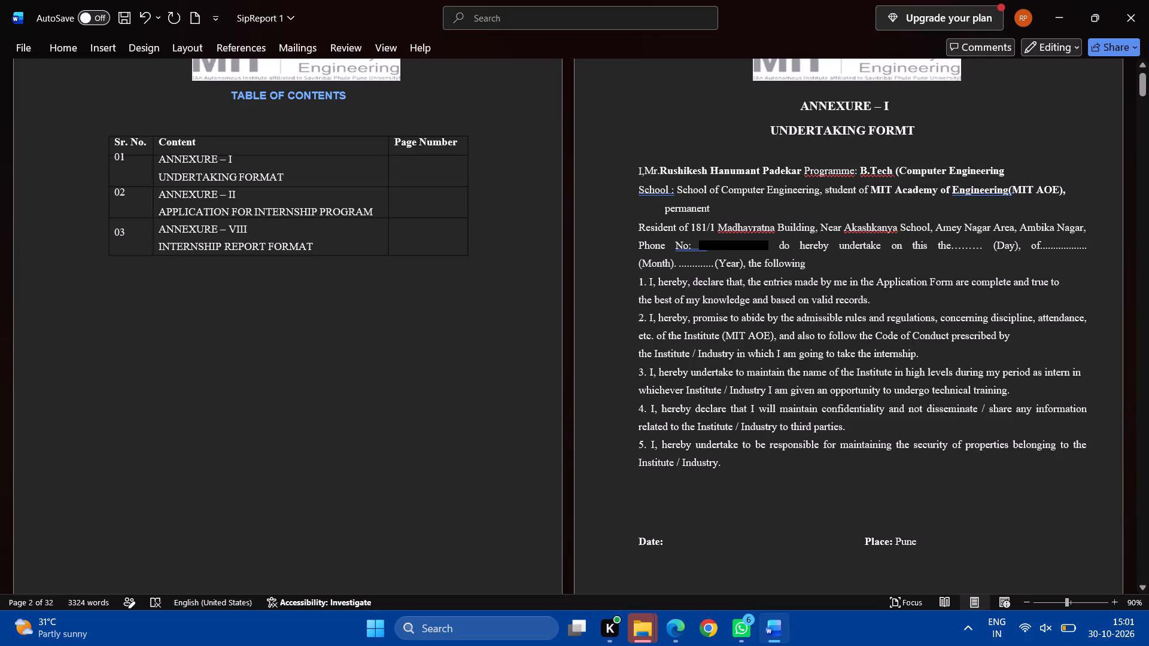
click(855, 170)
click(644, 173)
key(space)
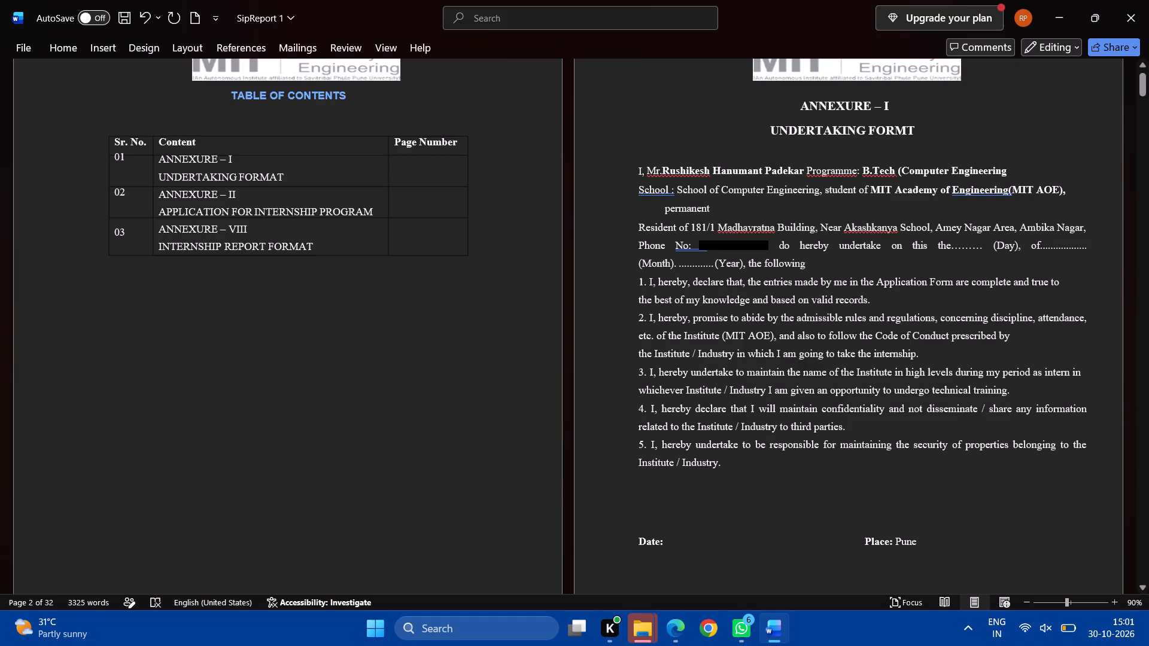
click(642, 175)
key(space)
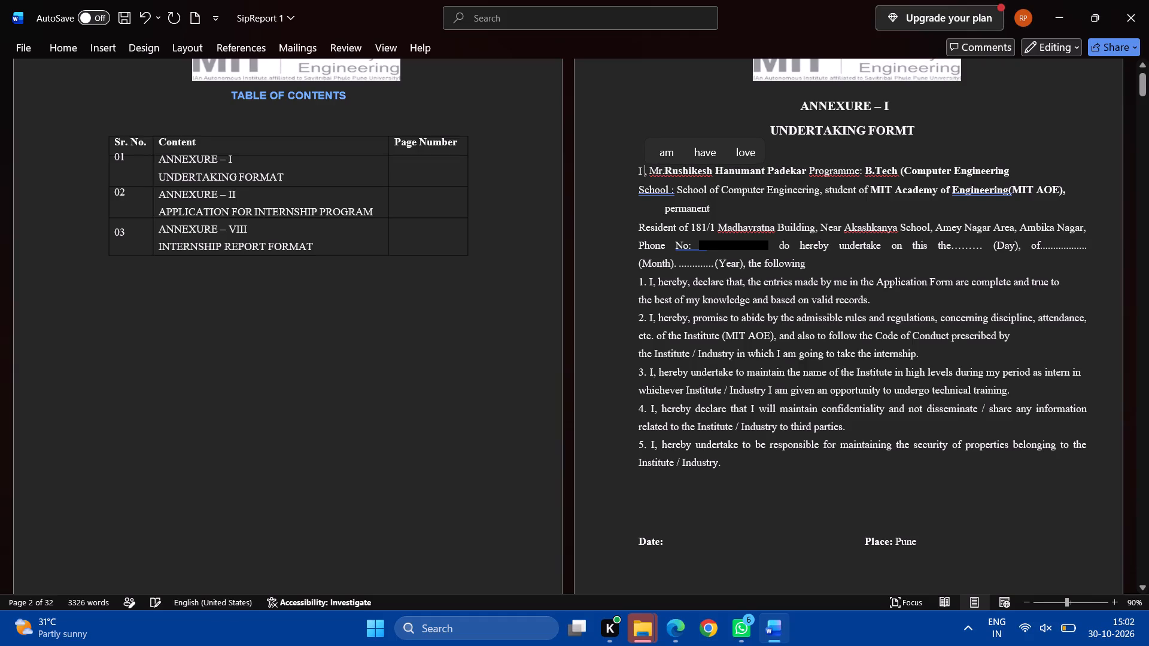
click(646, 169)
click(648, 168)
key(BackSpace)
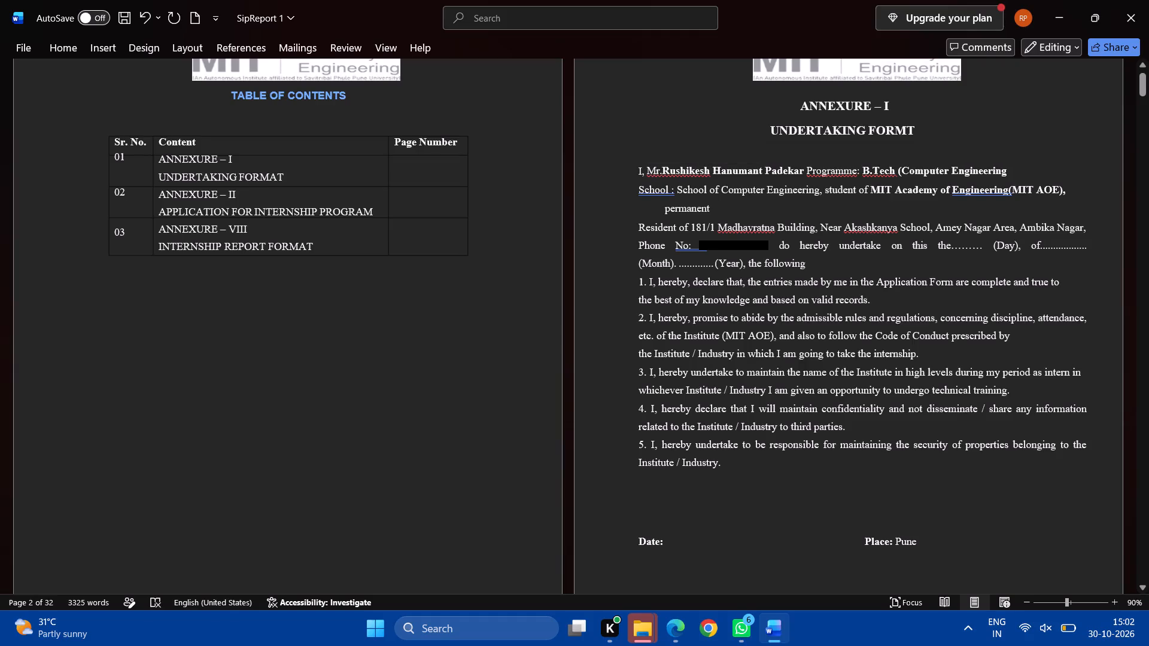
Move the text from "Programme:" onto its own line below the student's name and remove that line's indent.
click(805, 172)
key(Return)
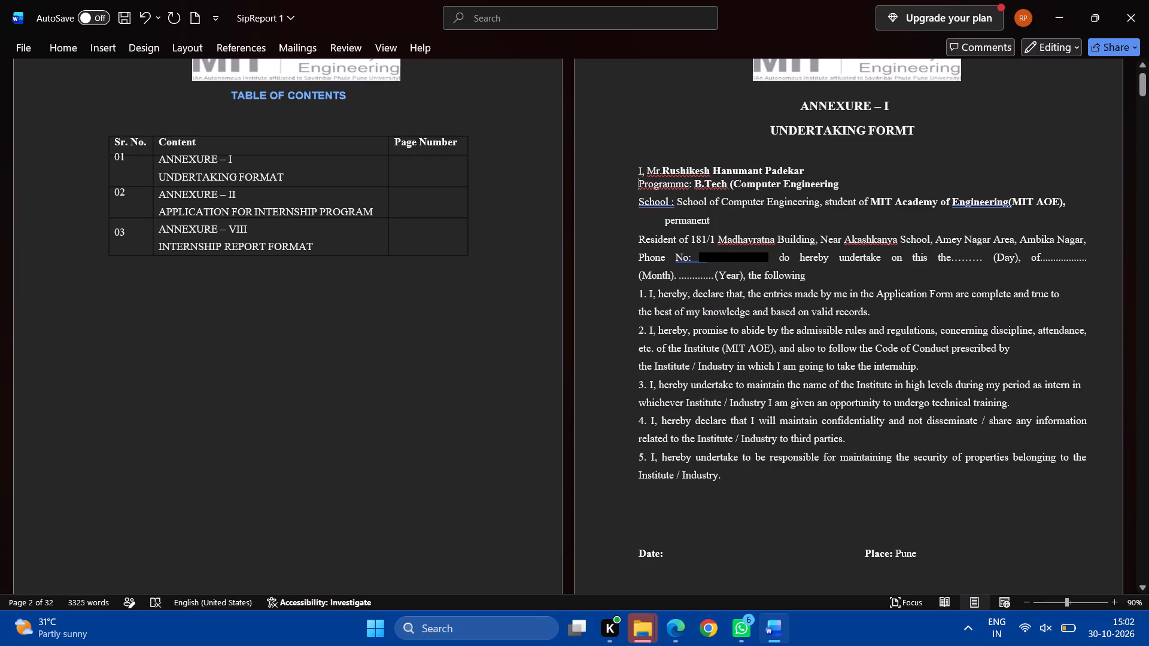
key(BackSpace)
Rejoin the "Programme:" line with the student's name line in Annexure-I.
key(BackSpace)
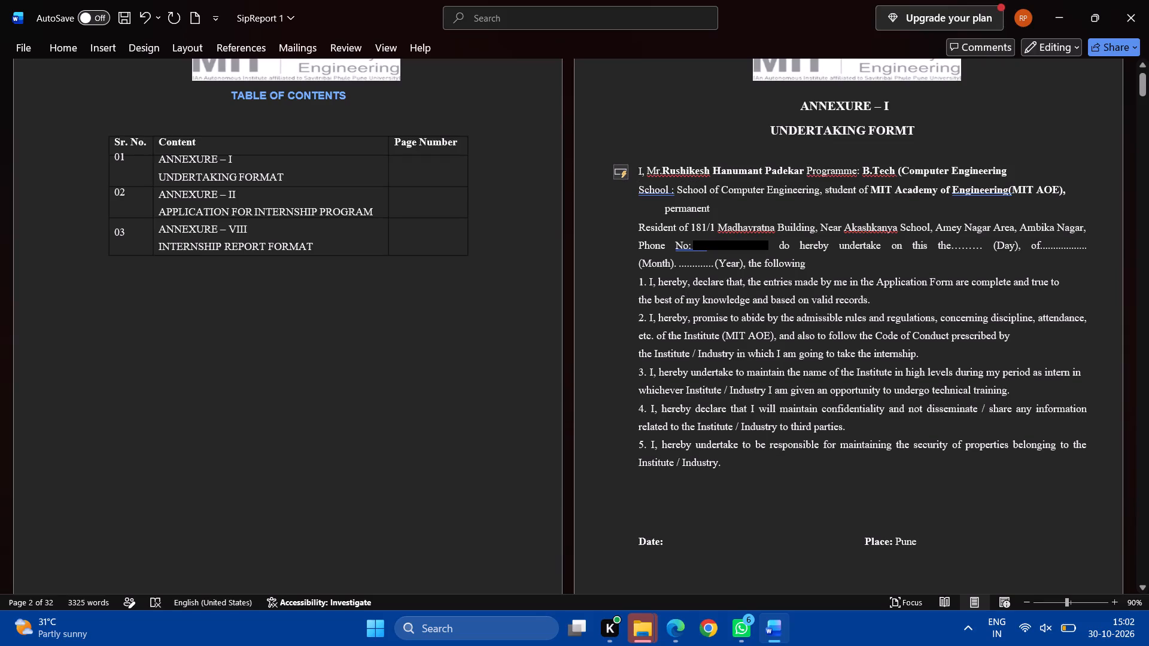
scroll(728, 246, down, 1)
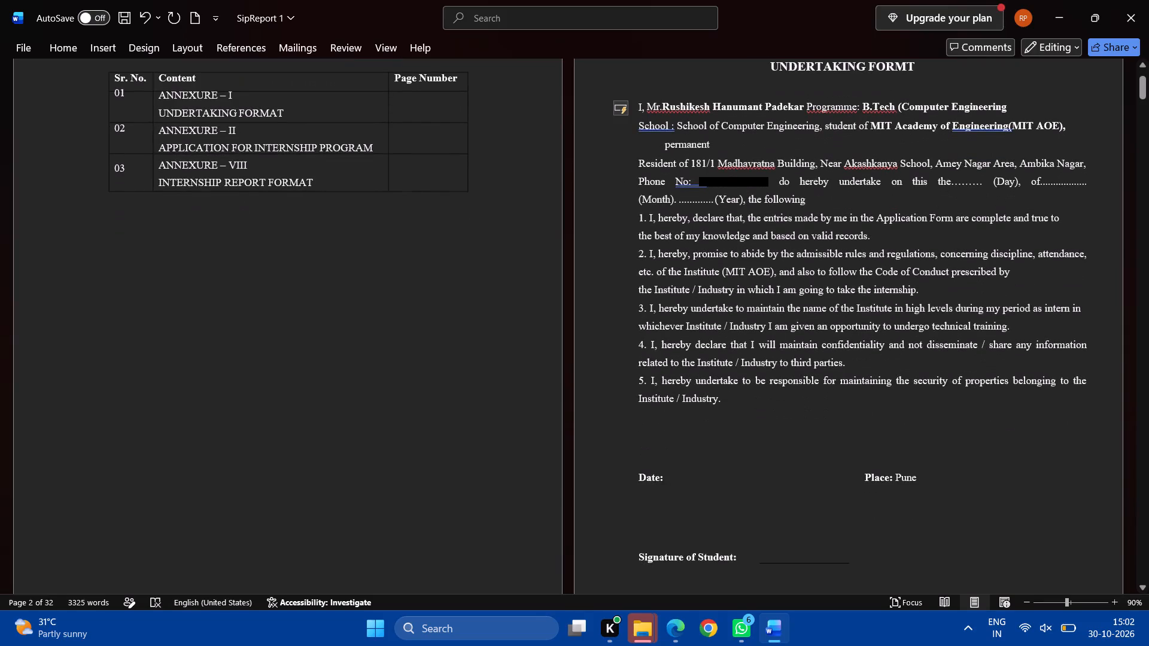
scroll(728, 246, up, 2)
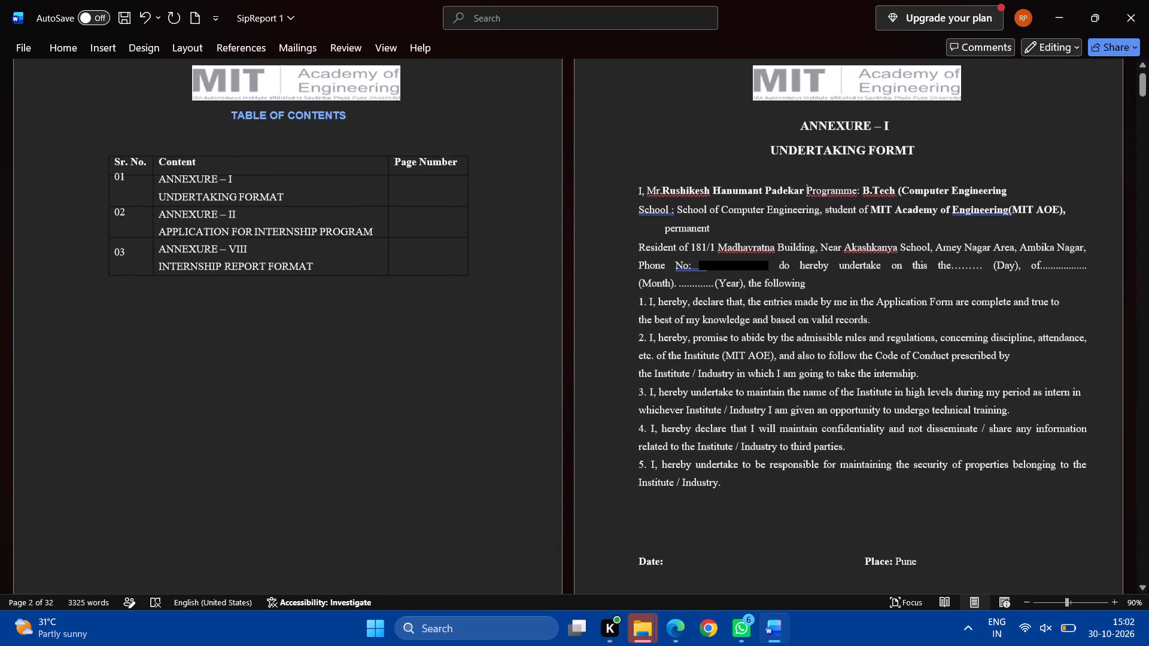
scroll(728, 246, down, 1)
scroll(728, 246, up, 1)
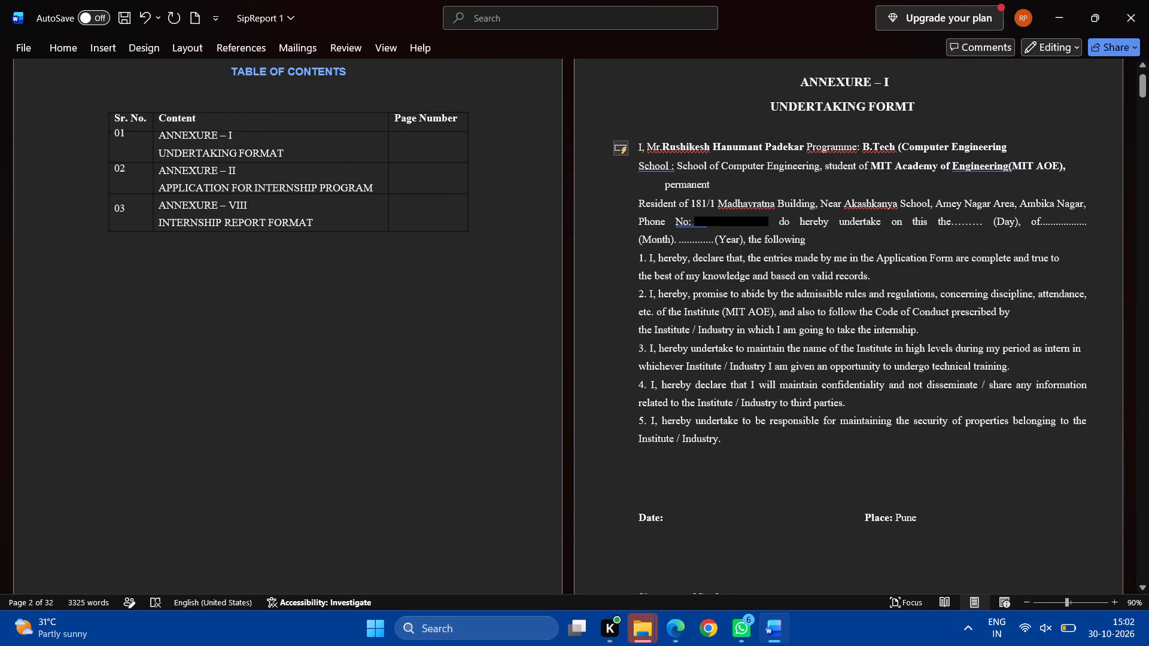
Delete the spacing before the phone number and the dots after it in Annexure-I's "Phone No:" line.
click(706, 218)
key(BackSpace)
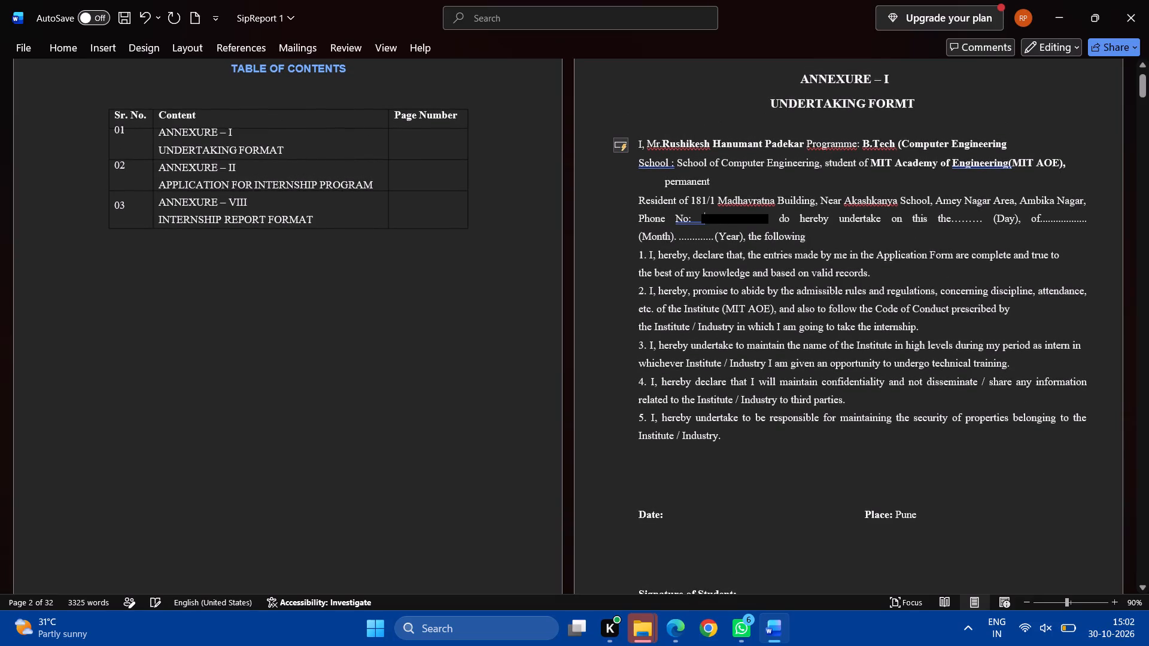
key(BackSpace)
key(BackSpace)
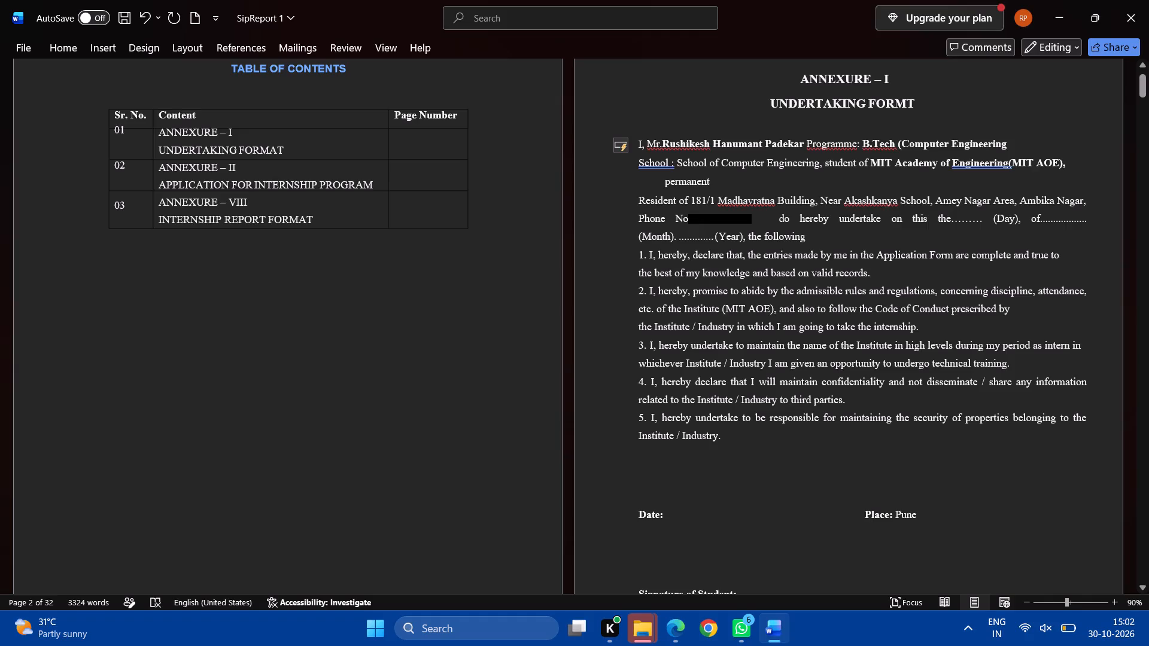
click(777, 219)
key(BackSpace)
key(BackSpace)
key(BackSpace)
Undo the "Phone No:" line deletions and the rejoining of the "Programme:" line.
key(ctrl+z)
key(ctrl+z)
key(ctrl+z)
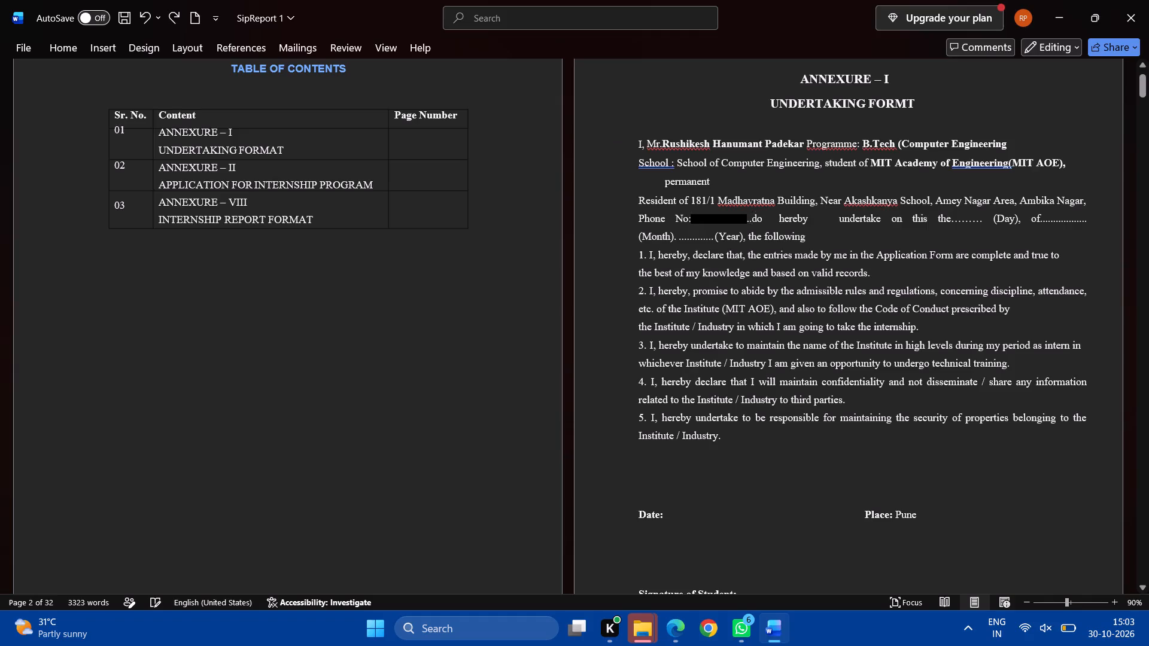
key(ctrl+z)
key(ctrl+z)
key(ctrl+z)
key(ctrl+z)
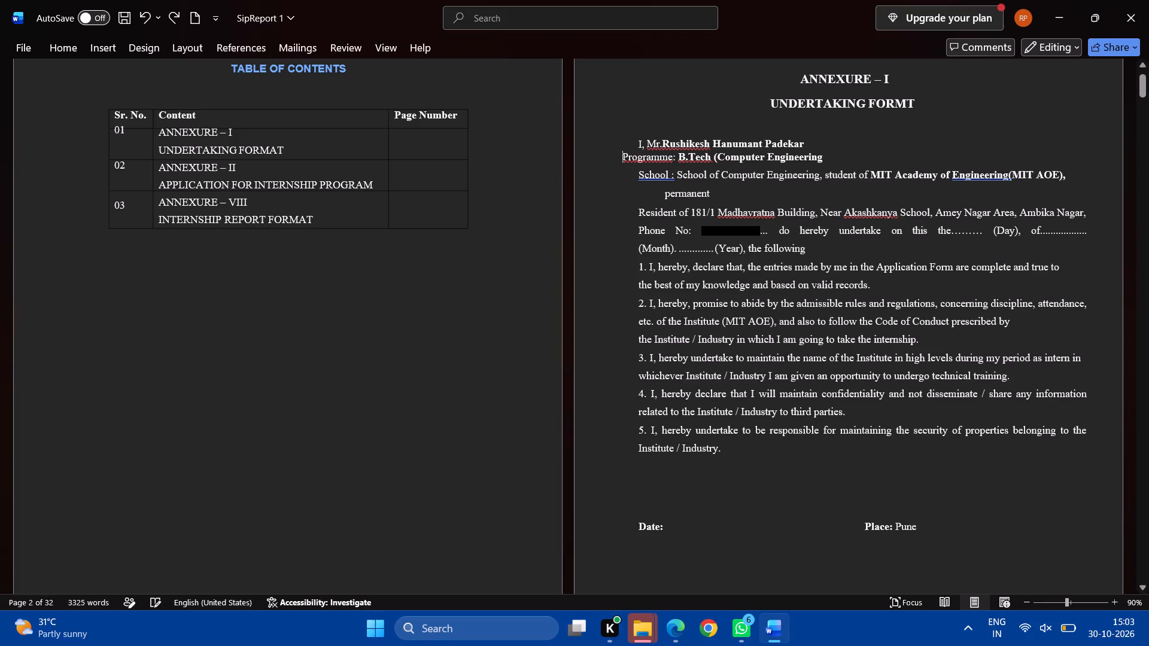
Look over the report's pages from Annexure-I through the network diagnostic scenarios in Table 2.2.
scroll(777, 219, down, 1)
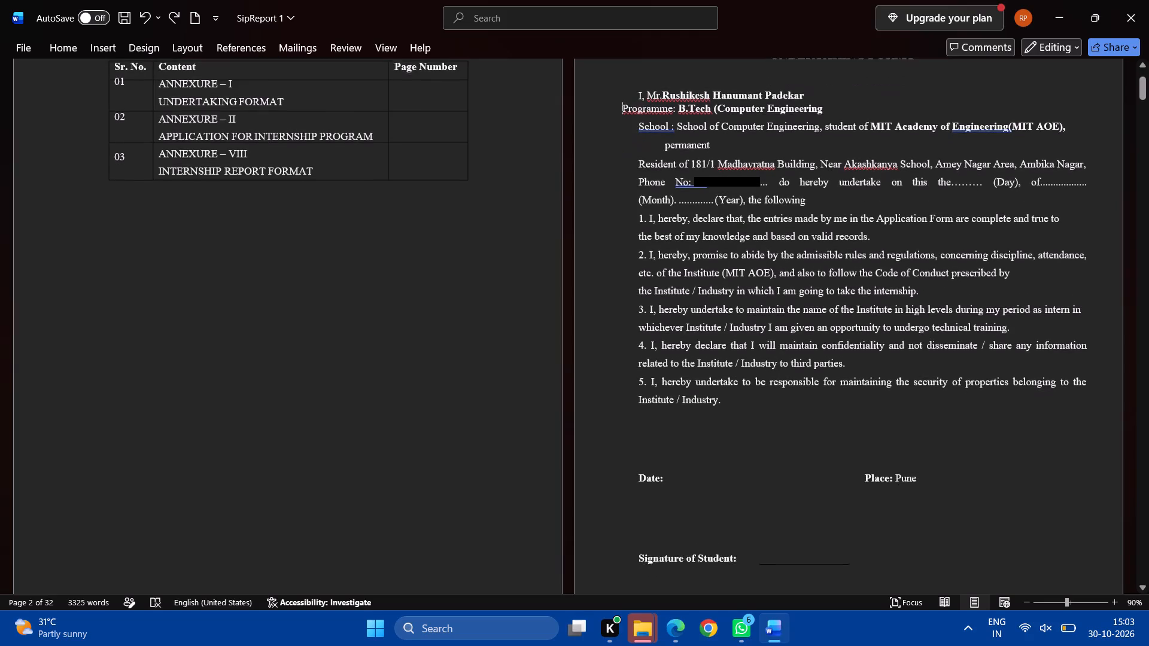
scroll(777, 219, down, 1)
scroll(777, 219, up, 1)
scroll(682, 233, down, 2)
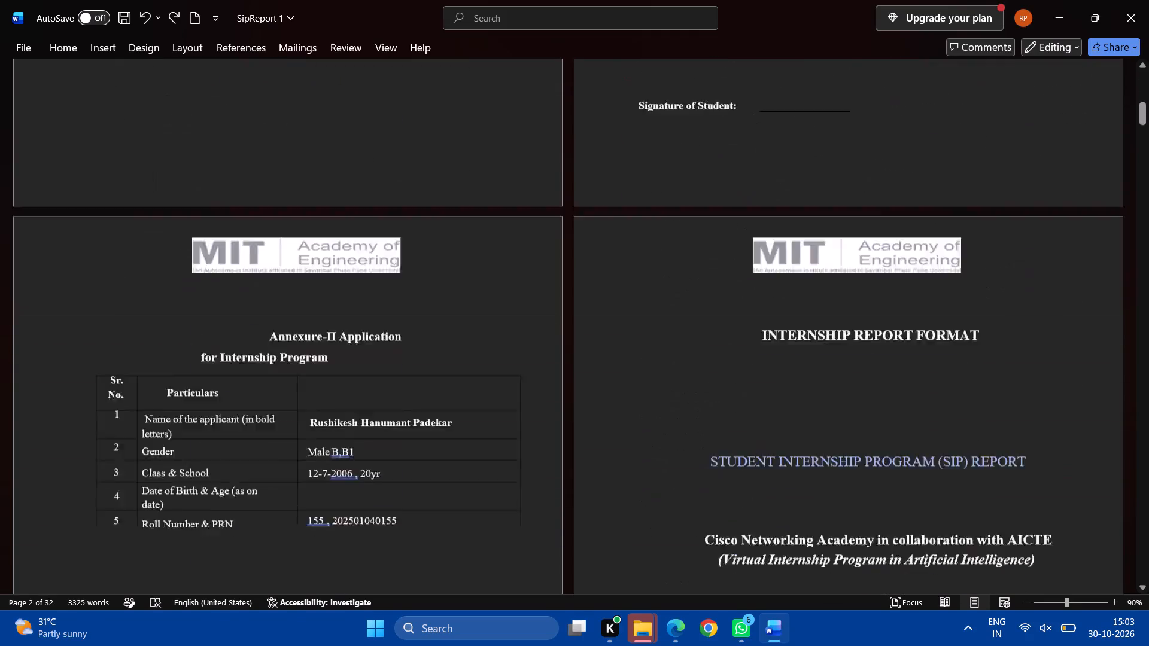
scroll(682, 233, down, 6)
scroll(682, 233, down, 20)
scroll(682, 233, down, 4)
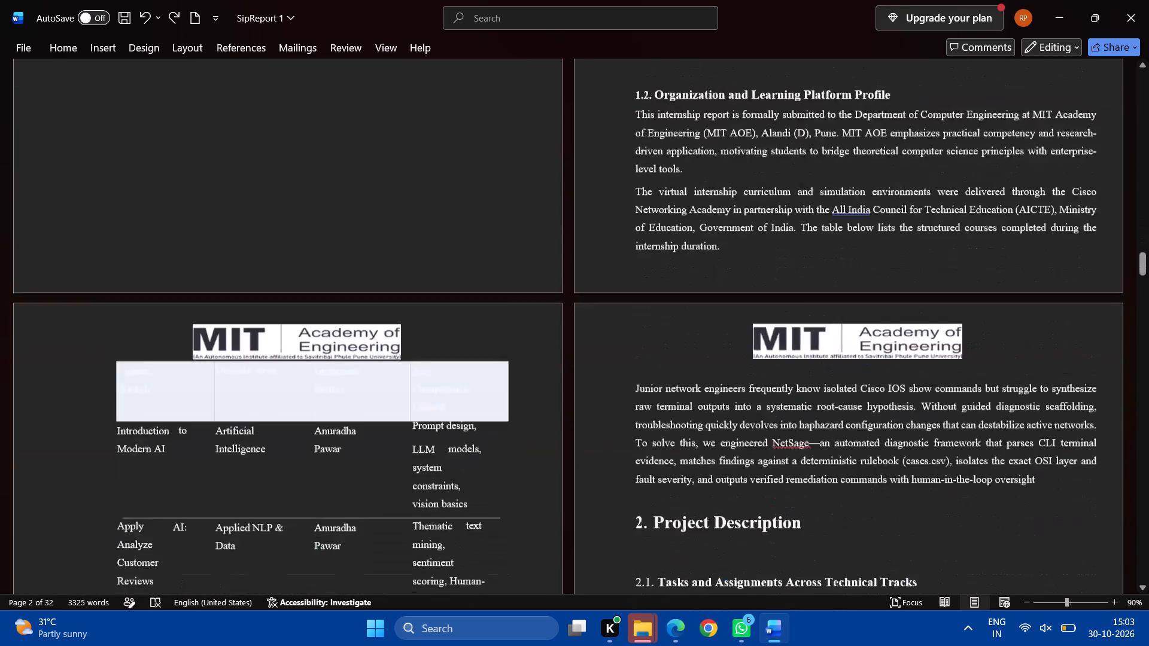
scroll(682, 233, down, 18)
scroll(543, 260, down, 1)
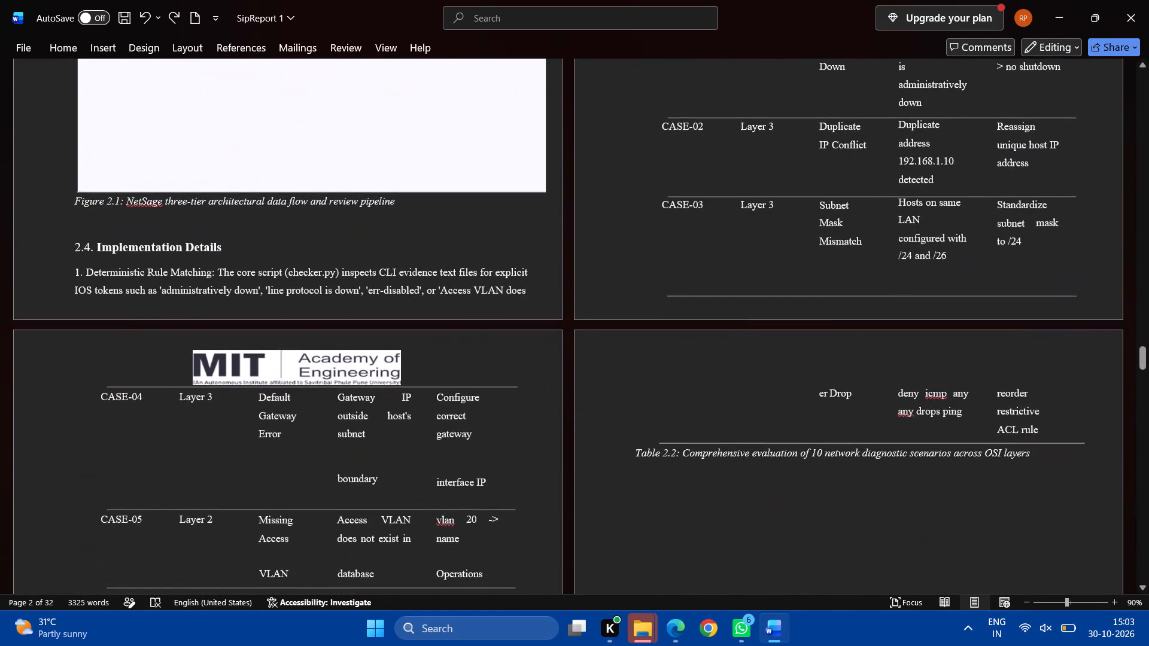
scroll(543, 260, up, 1)
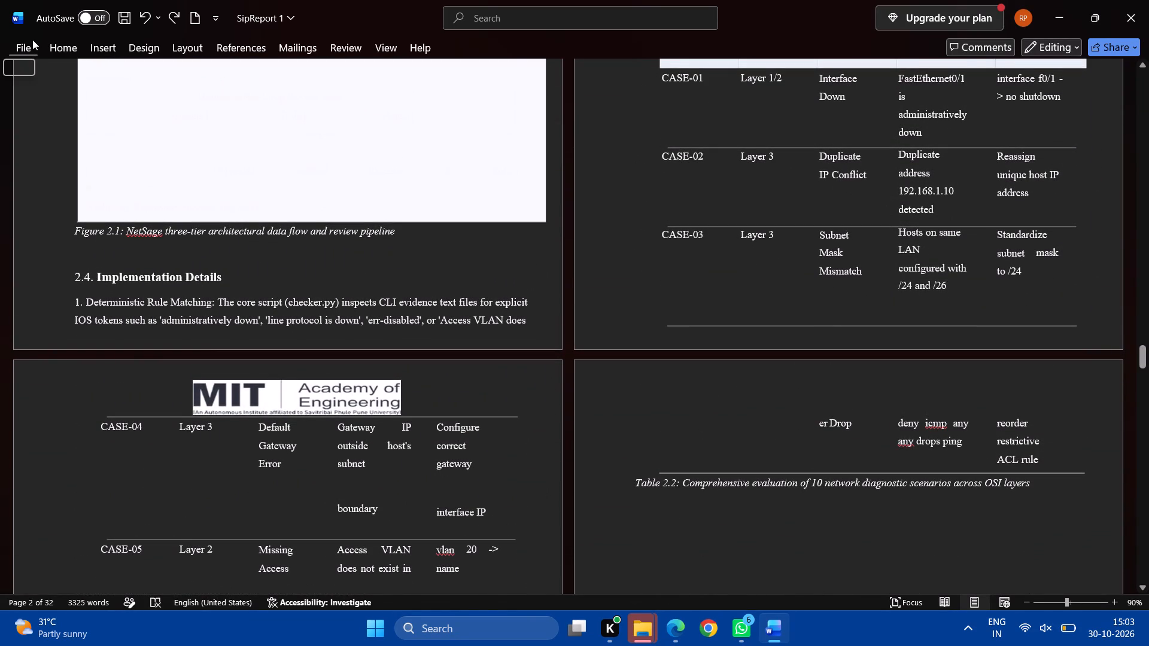
Save the SipReport 1 document.
key(ctrl+s)
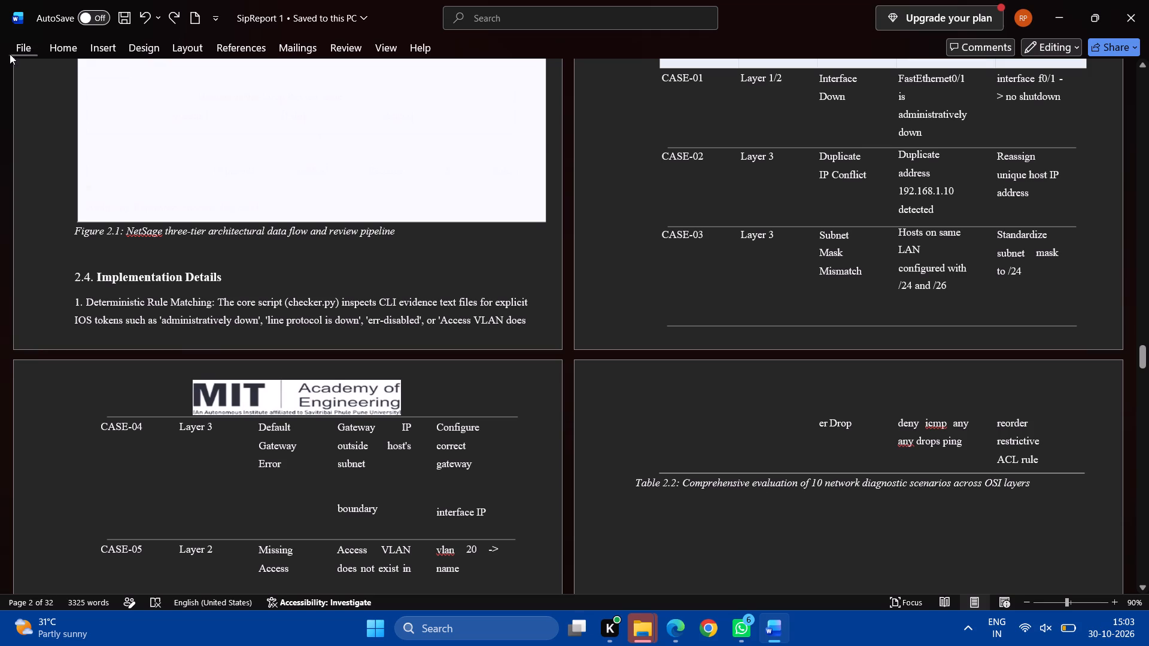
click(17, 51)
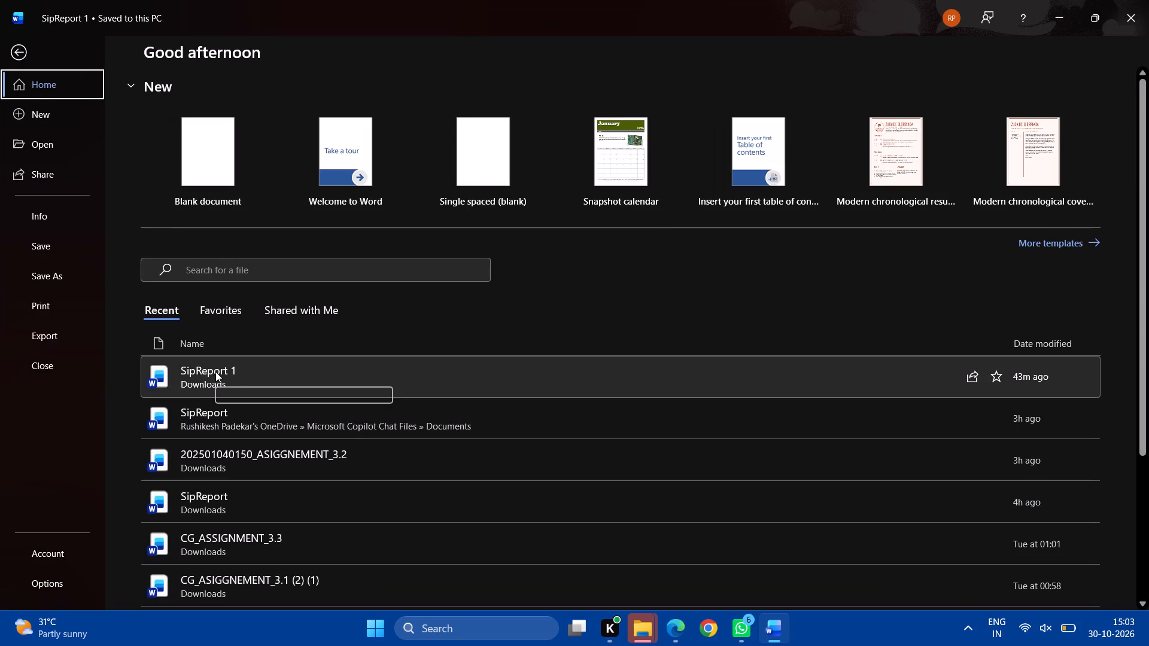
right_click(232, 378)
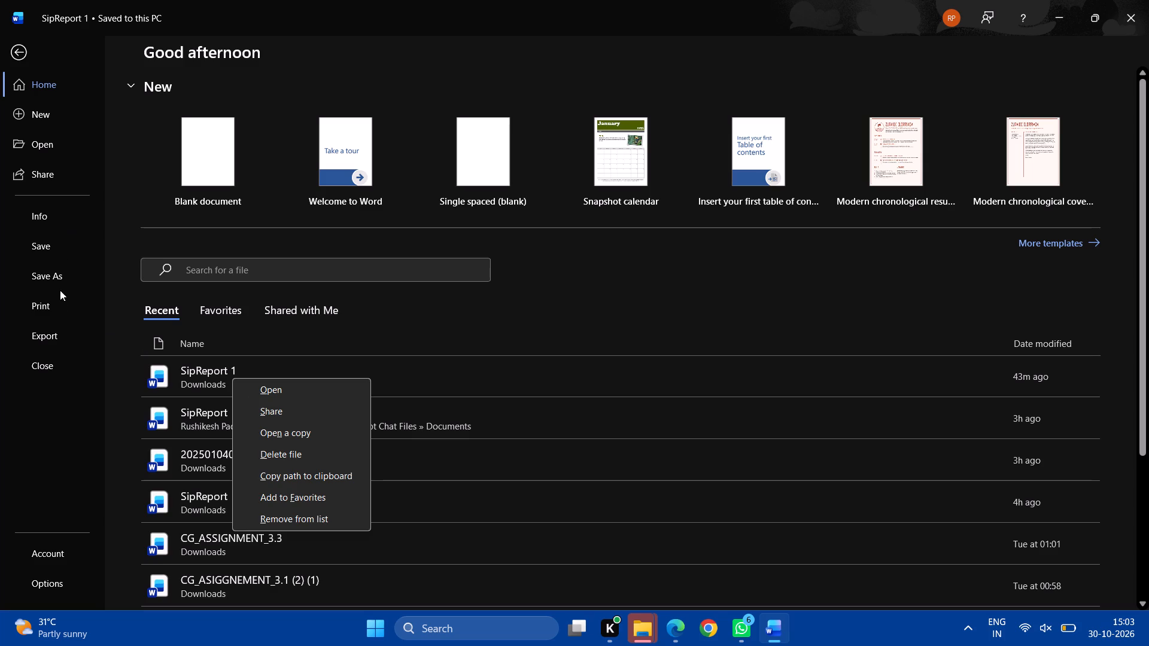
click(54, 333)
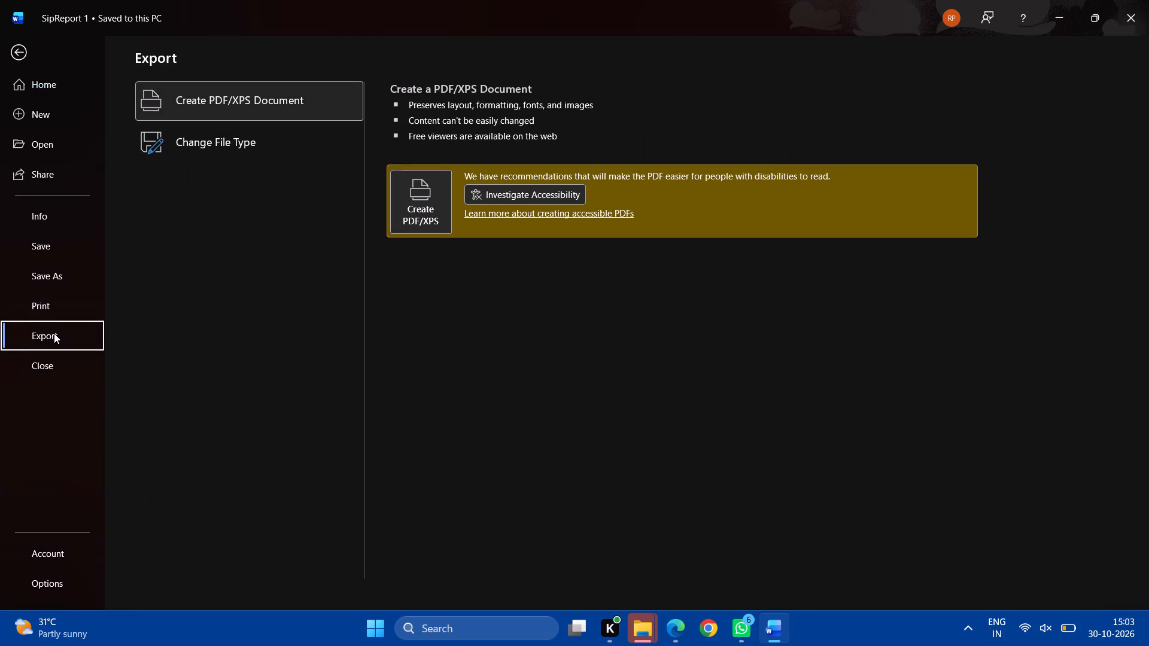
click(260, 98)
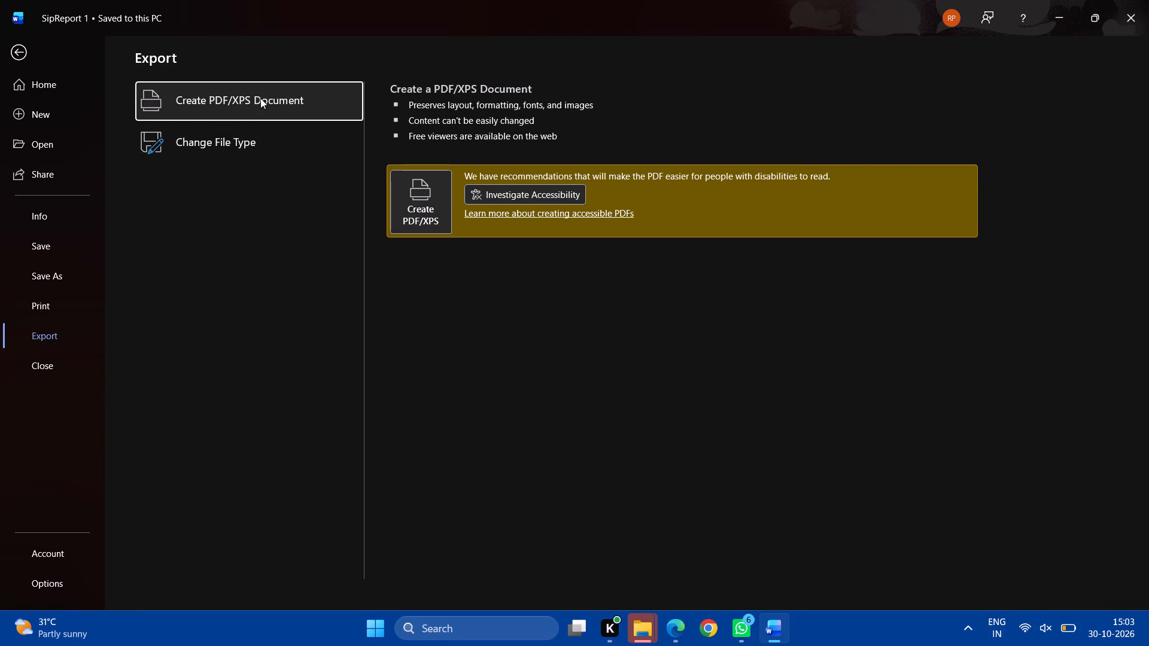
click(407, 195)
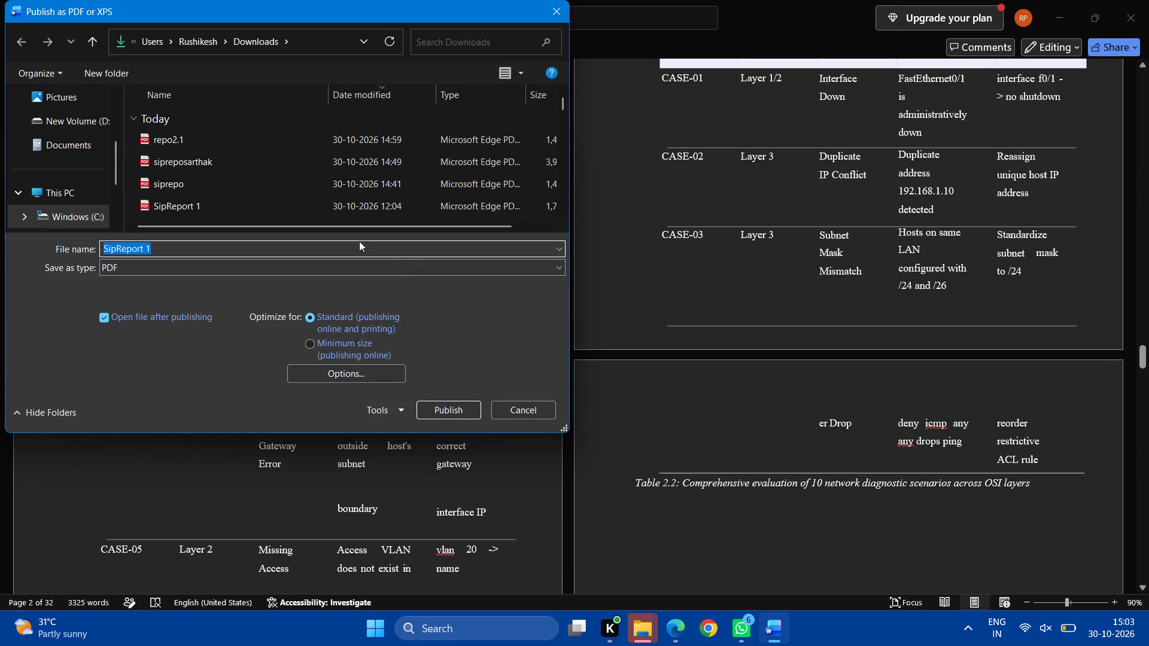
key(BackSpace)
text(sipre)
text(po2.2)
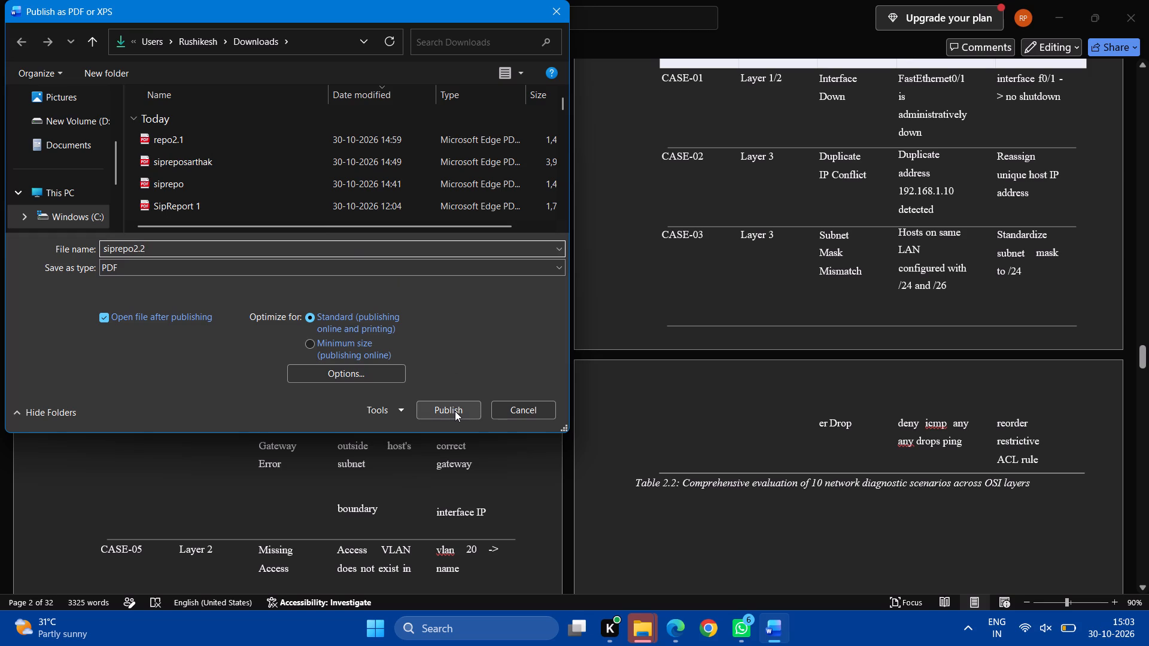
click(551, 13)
Return to the Annexure-I undertaking page of the report.
scroll(273, 245, up, 7)
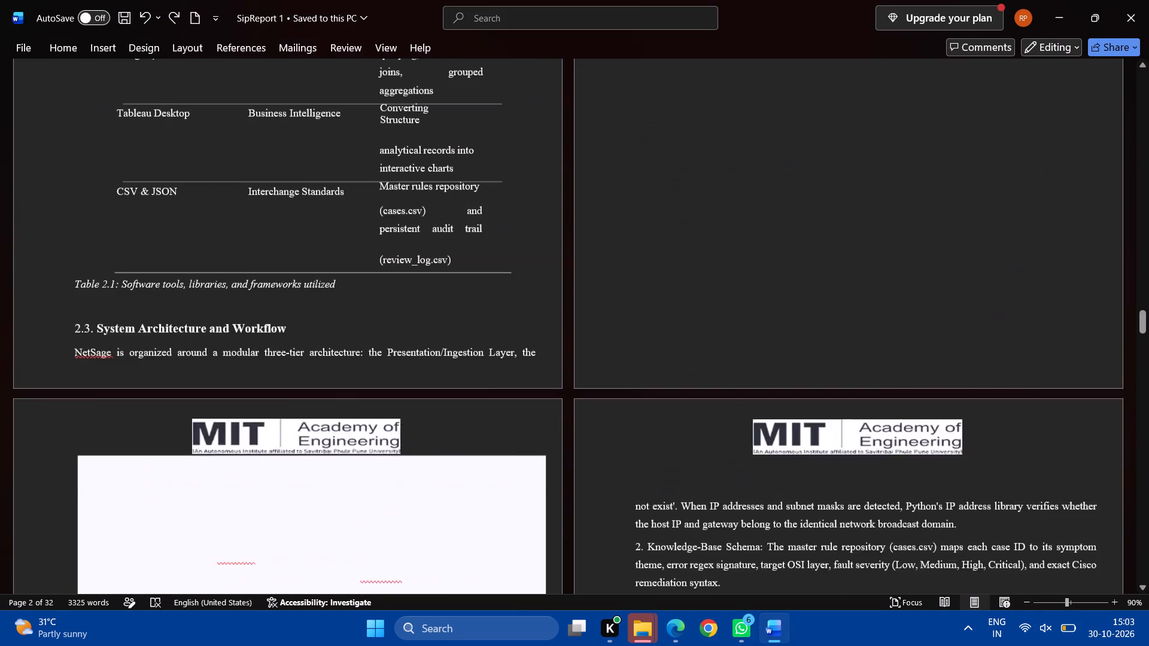
scroll(273, 245, up, 20)
scroll(273, 245, up, 20)
scroll(273, 245, up, 20)
scroll(273, 245, up, 4)
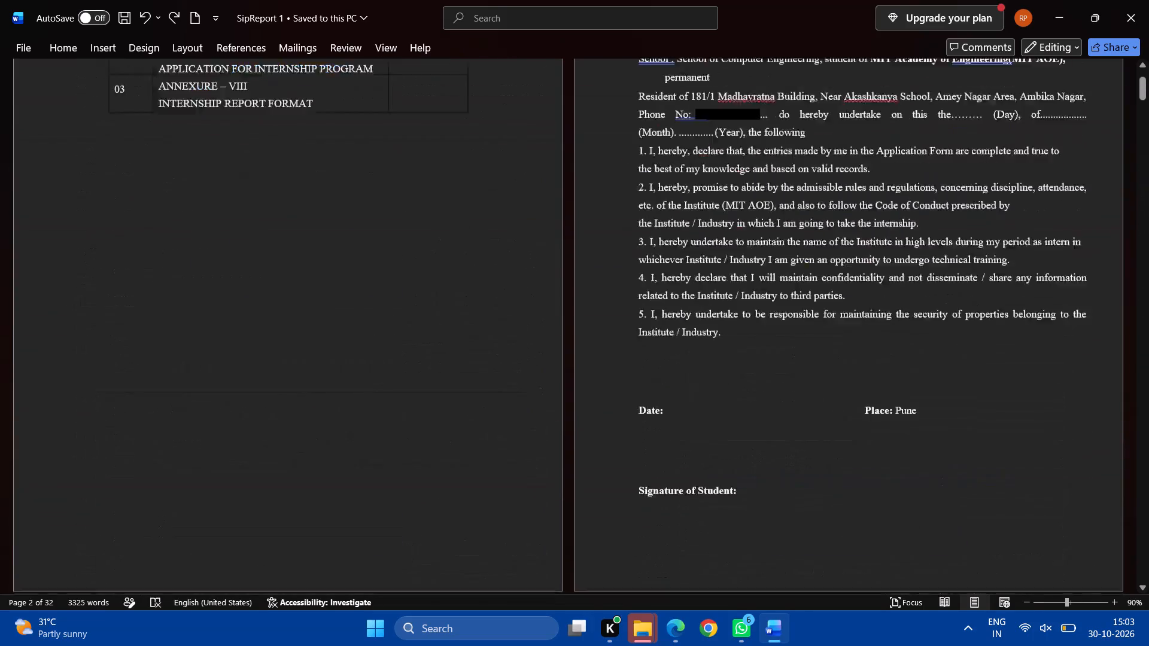
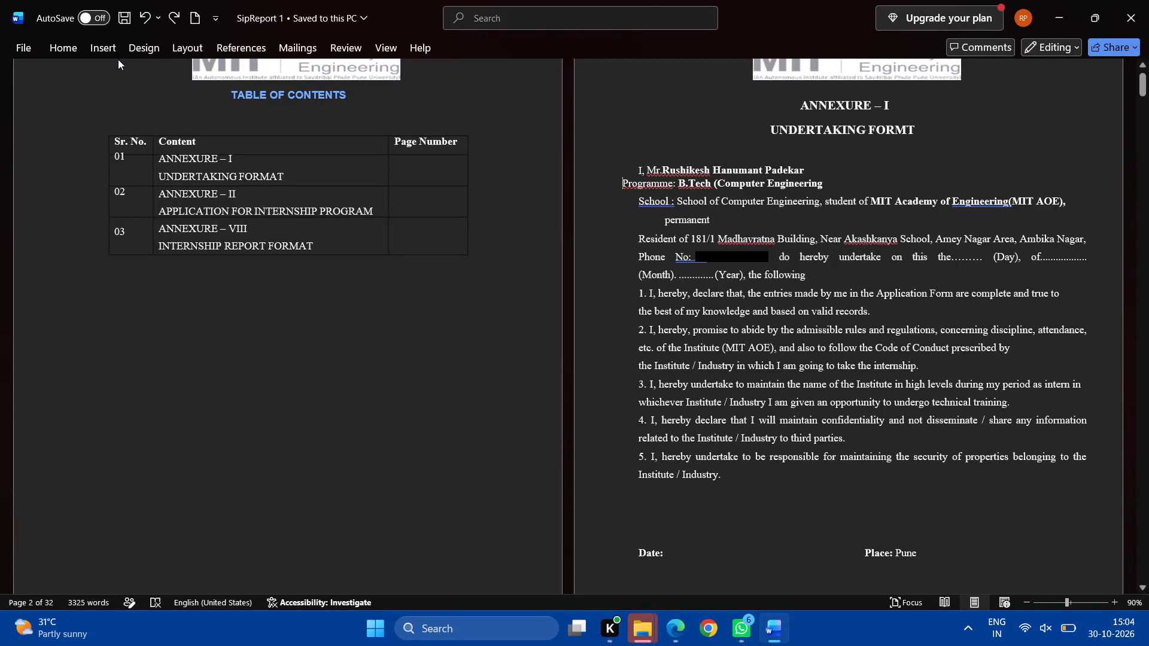
Undo the series of recent edits, from the Annexure-I "Programme:" line back to the Annexure-II application table's "Computer Engineering" text.
click(150, 19)
triple_click(150, 19)
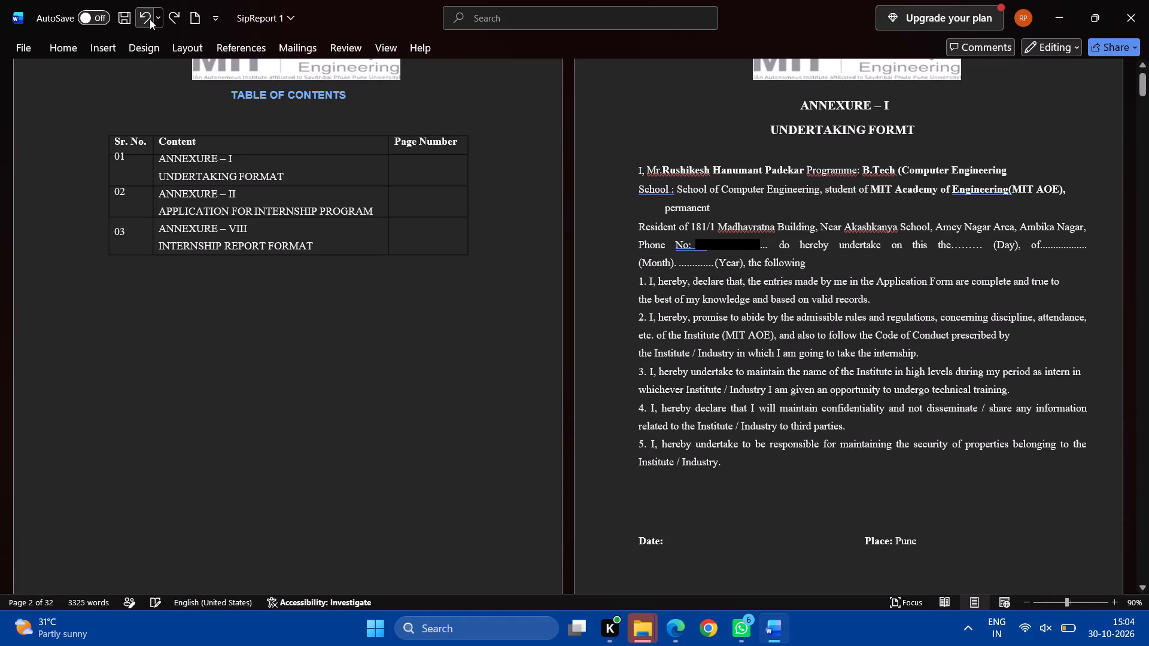
triple_click(150, 19)
triple_click(150, 19)
double_click(150, 19)
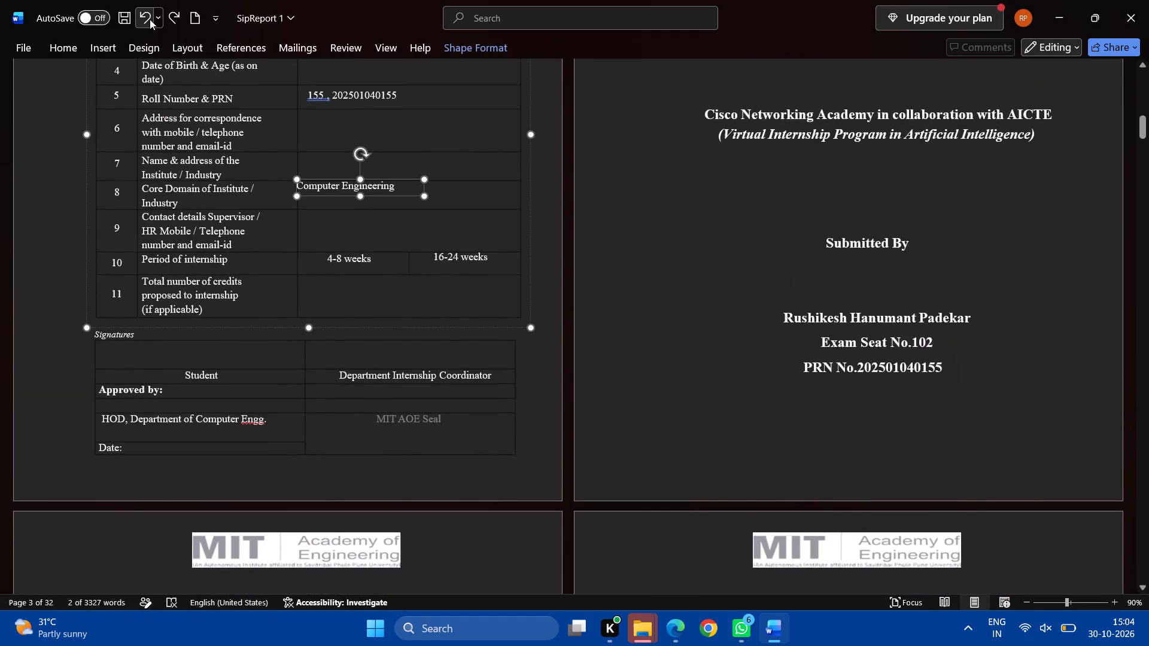
Cut both coordinator name lines, including the "SIP Coordinator" title, from the white text box on the Certificate page.
scroll(150, 19, up, 2)
scroll(172, 102, up, 2)
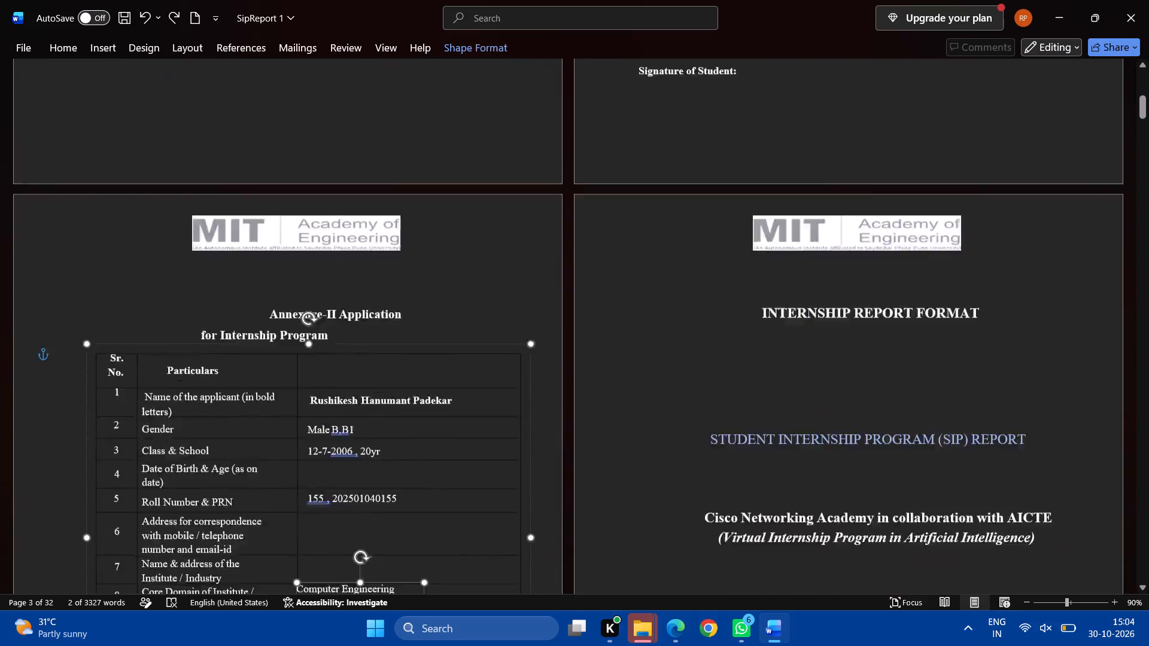
scroll(172, 102, up, 6)
scroll(172, 102, down, 1)
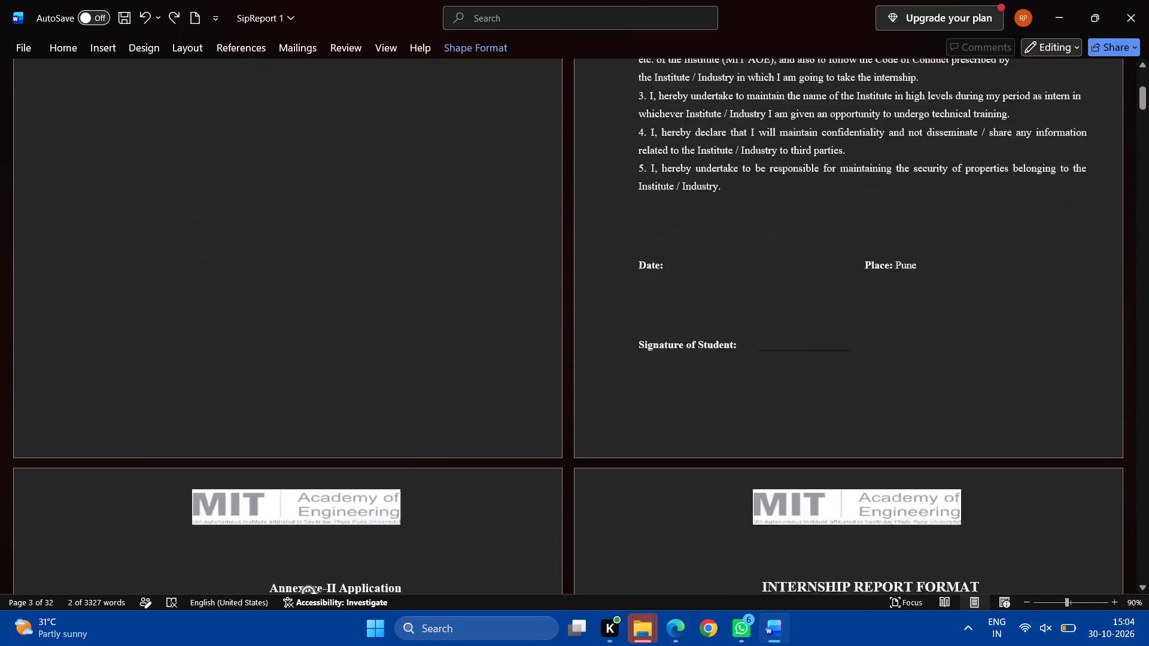
scroll(172, 102, down, 2)
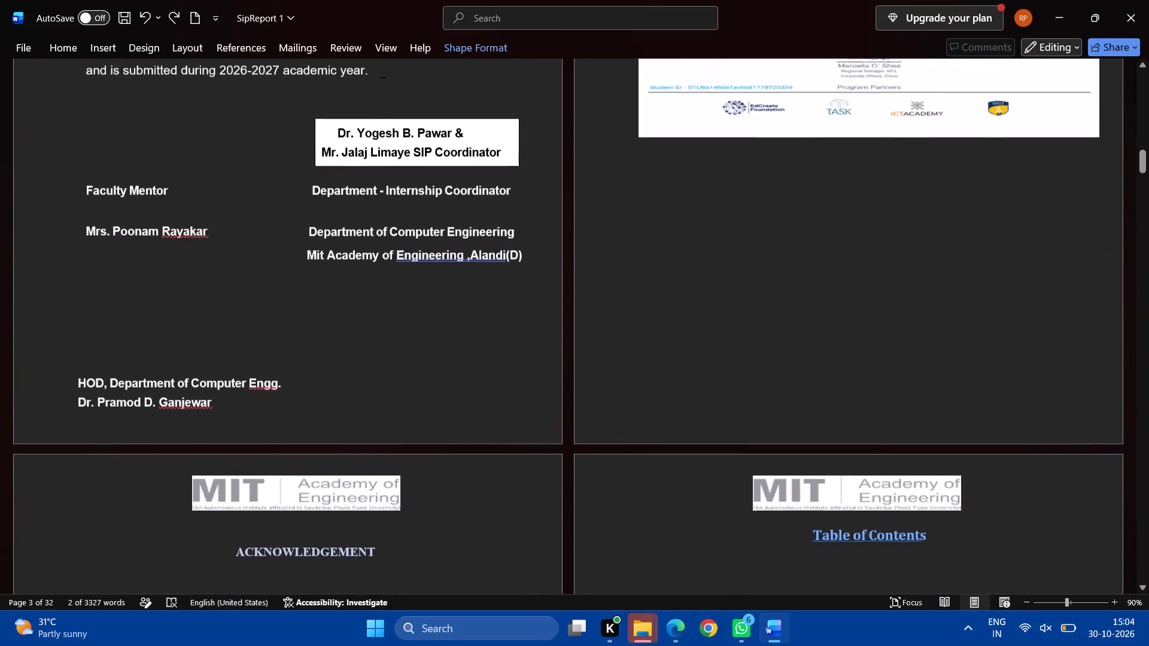
click(306, 139)
click(320, 141)
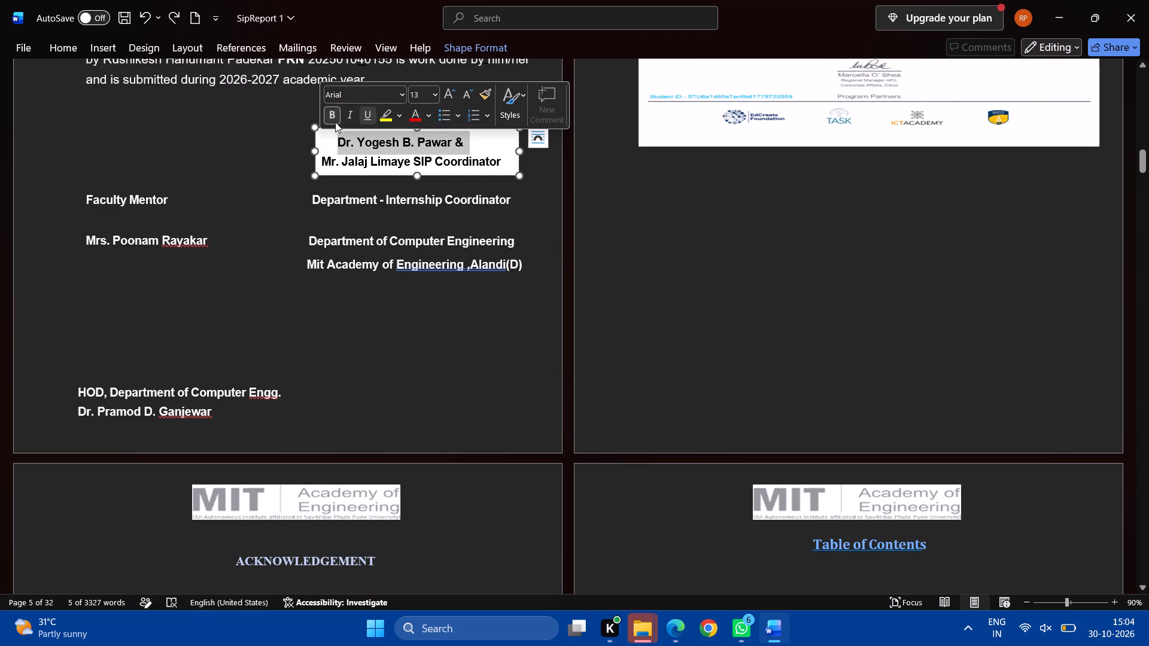
click(349, 167)
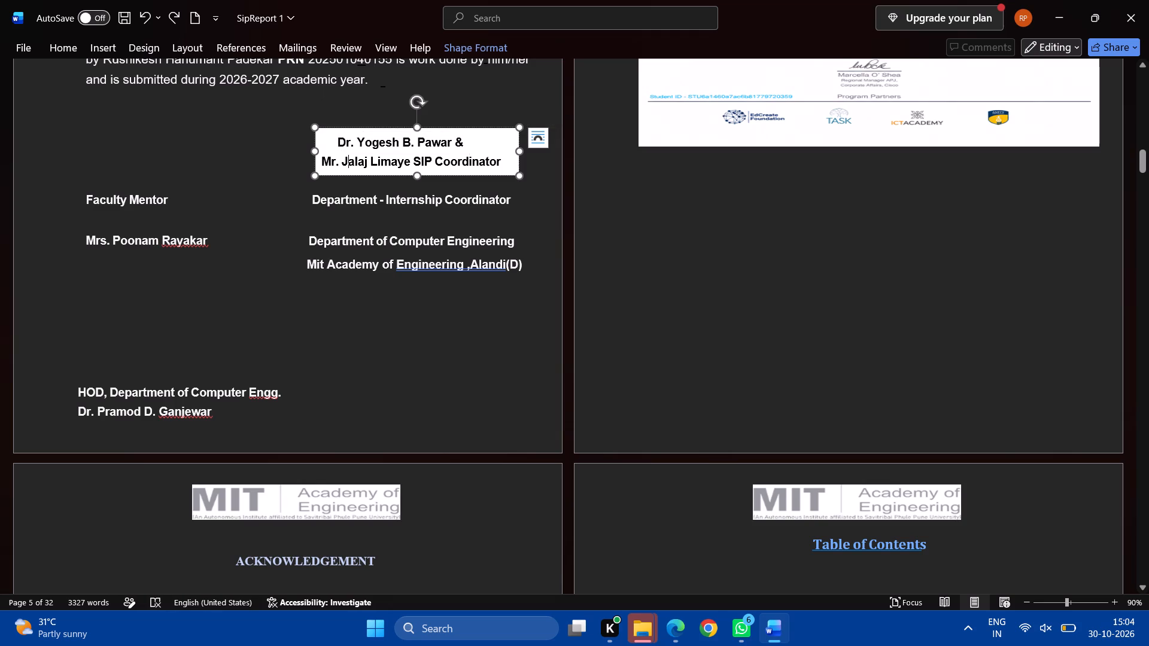
double_click(338, 142)
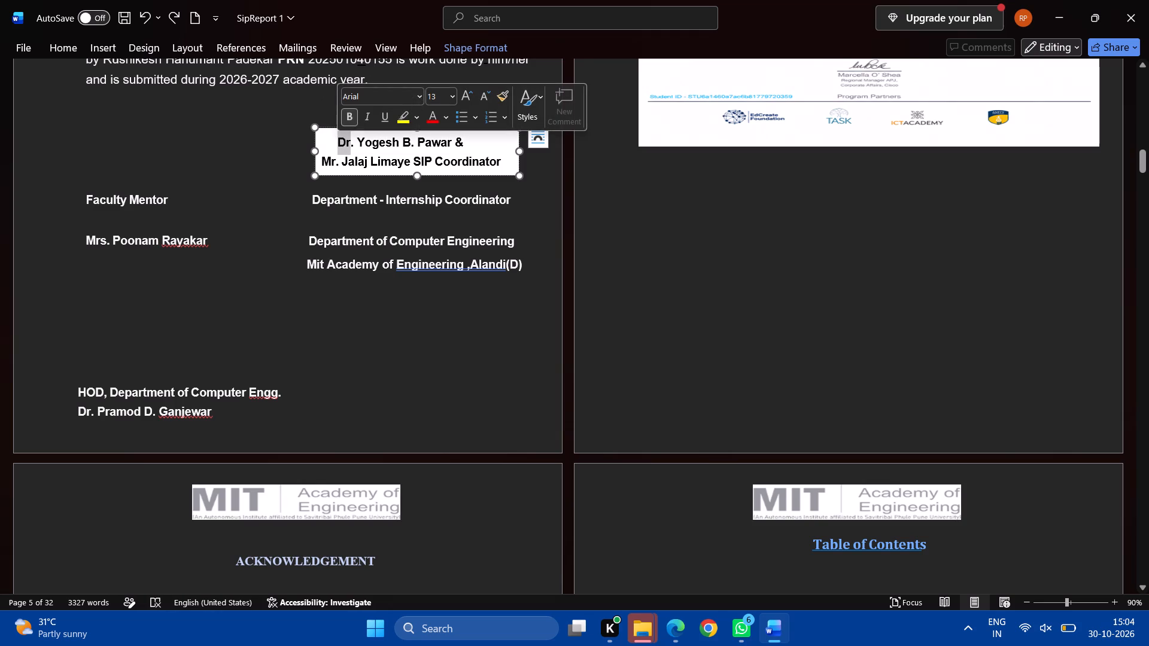
click(332, 148)
click(334, 144)
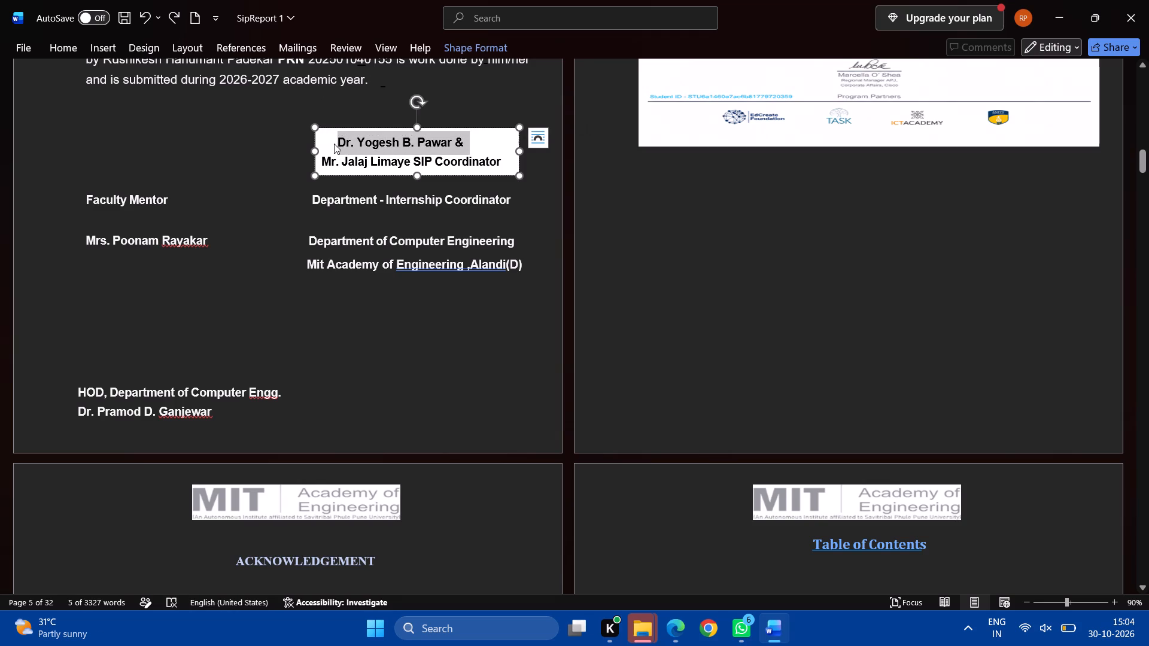
double_click(335, 139)
click(335, 139)
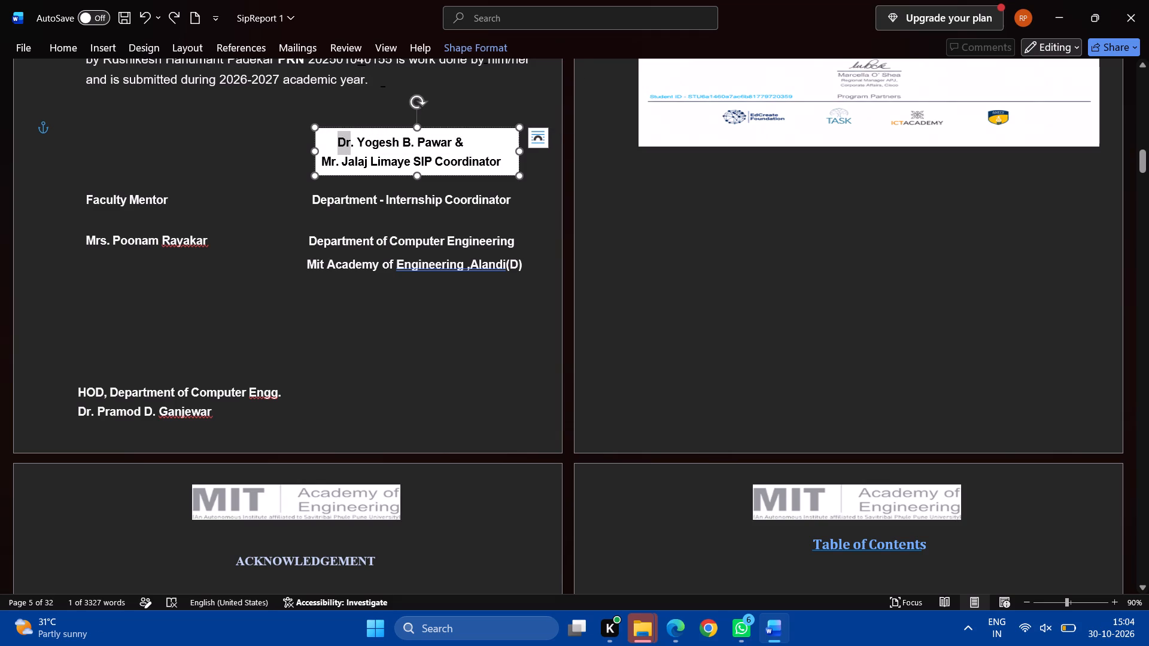
drag(335, 139, 506, 173)
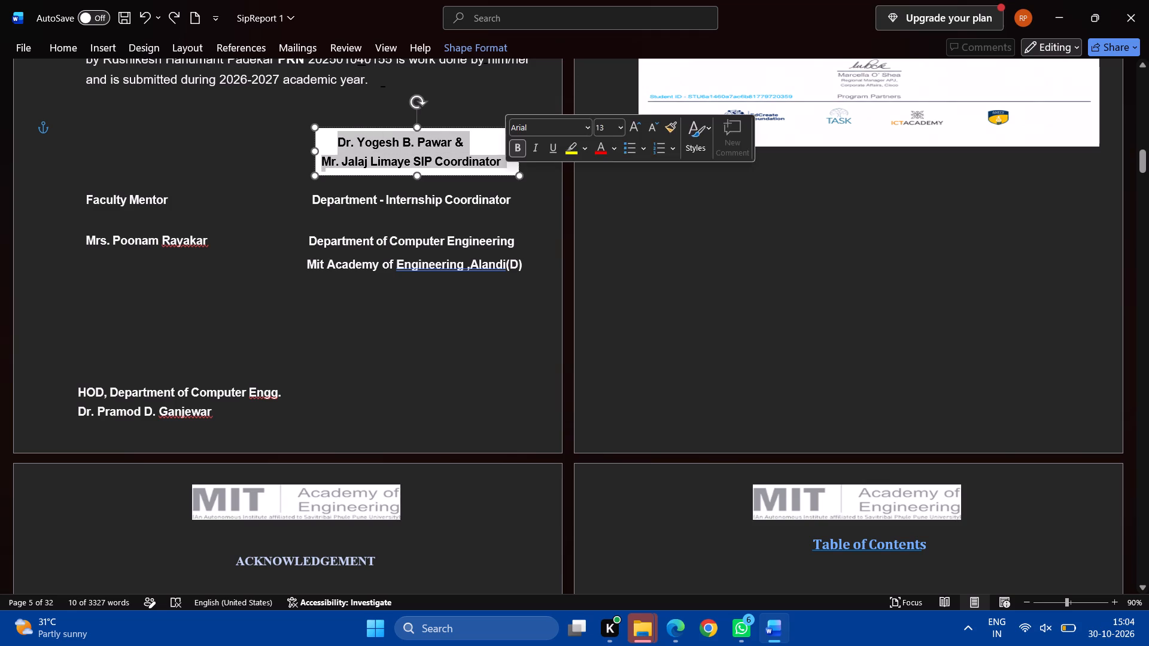
key(ctrl+x)
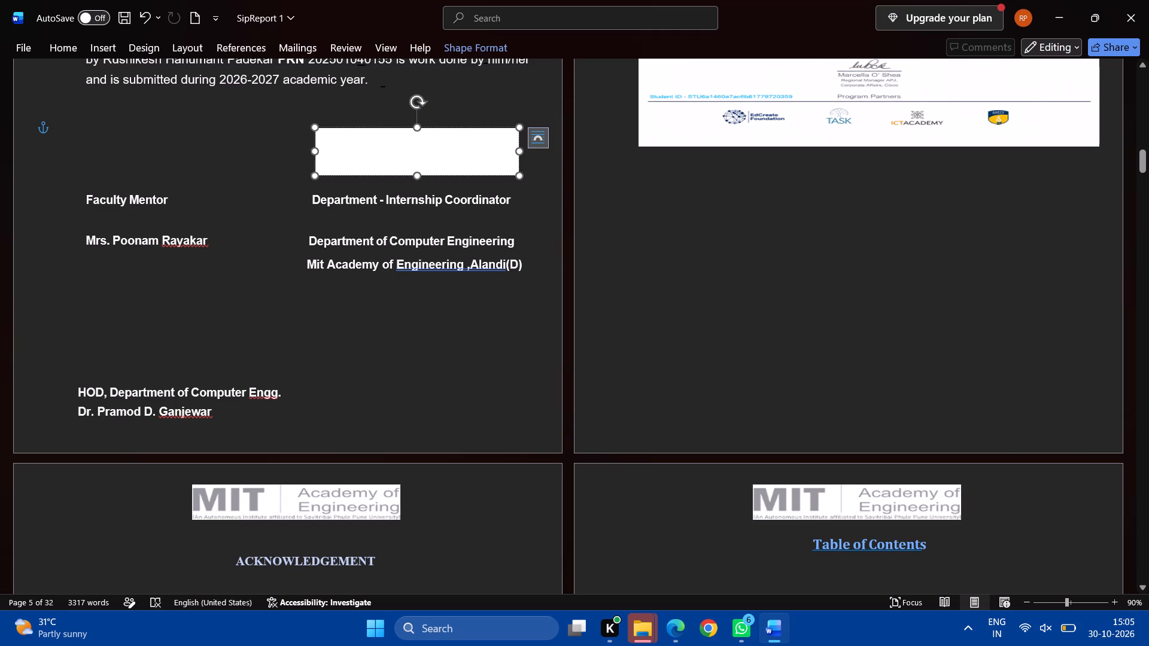
Remove the emptied white text box above the "Department - Internship Coordinator" heading on the Certificate page.
drag(516, 154, 318, 160)
right_click(318, 160)
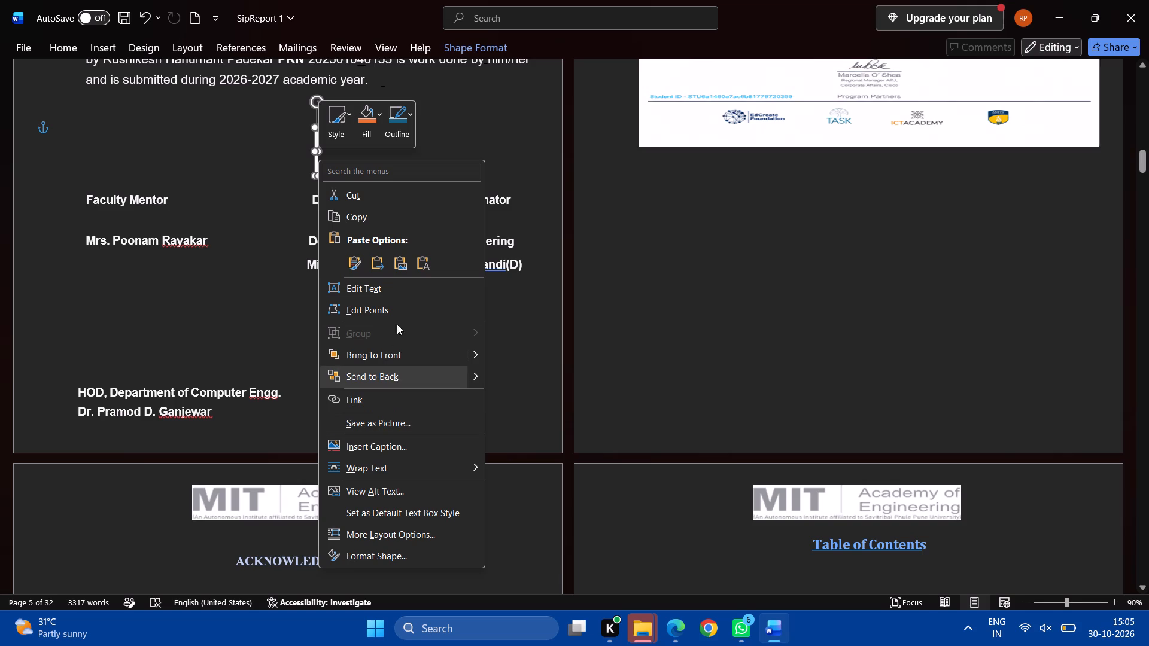
click(362, 196)
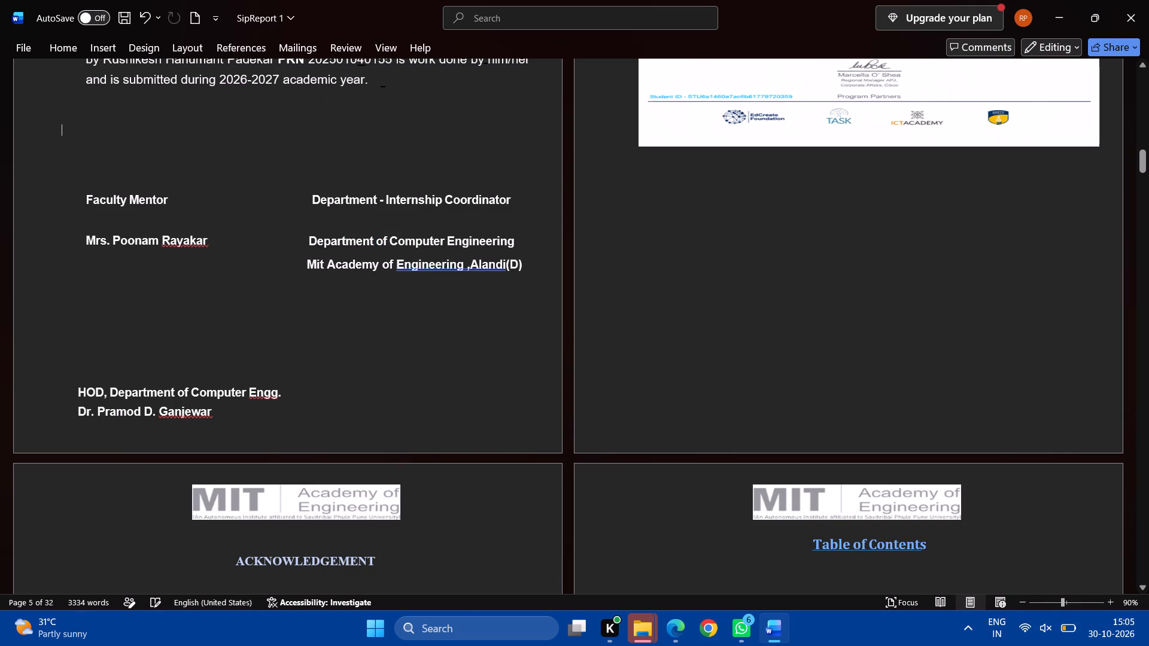
Add the first coordinator's name, titled "Dr." and followed by "&", on a new line below "Mit Academy of Engineering ,Alandi(D)" on the Certificate page.
click(357, 289)
click(525, 267)
key(Return)
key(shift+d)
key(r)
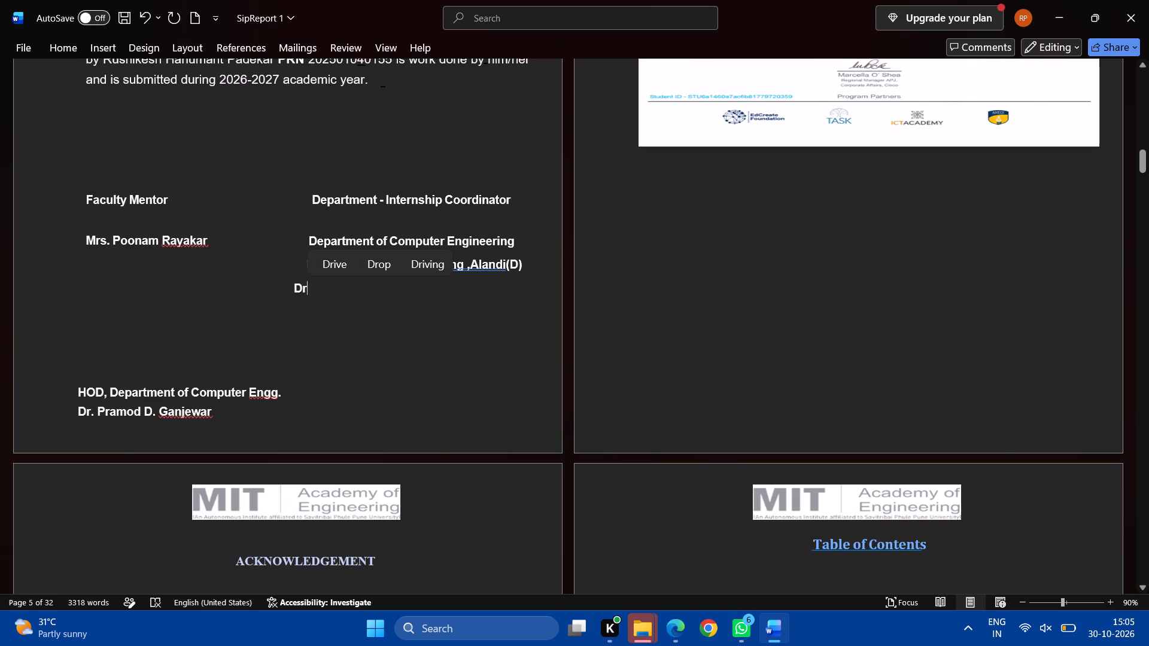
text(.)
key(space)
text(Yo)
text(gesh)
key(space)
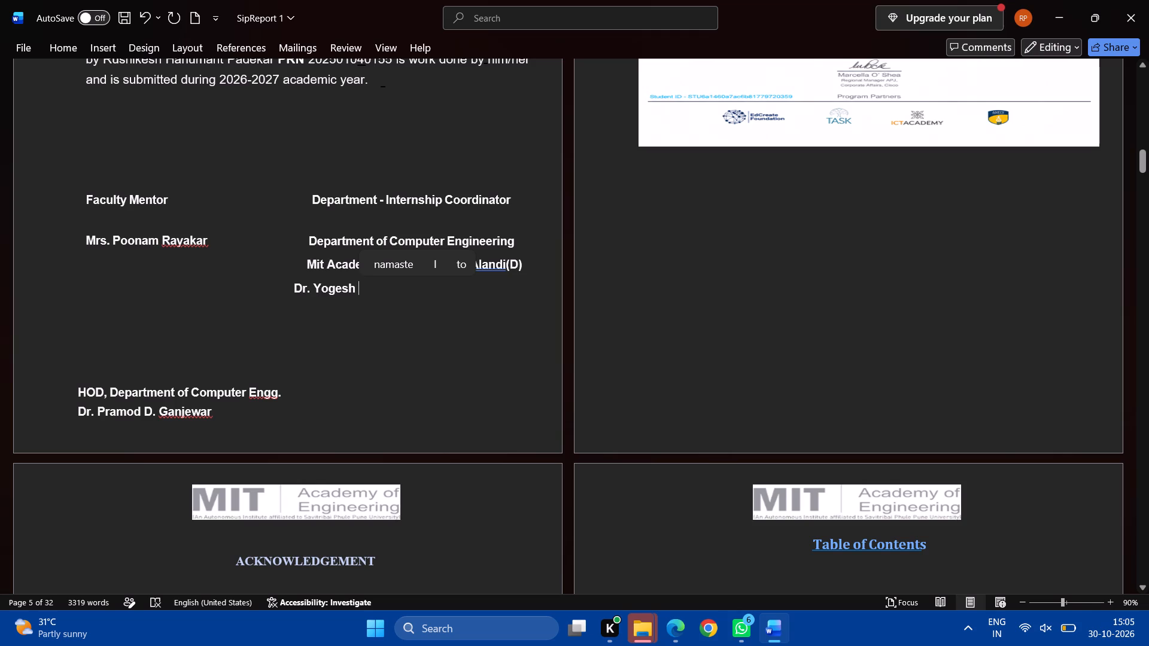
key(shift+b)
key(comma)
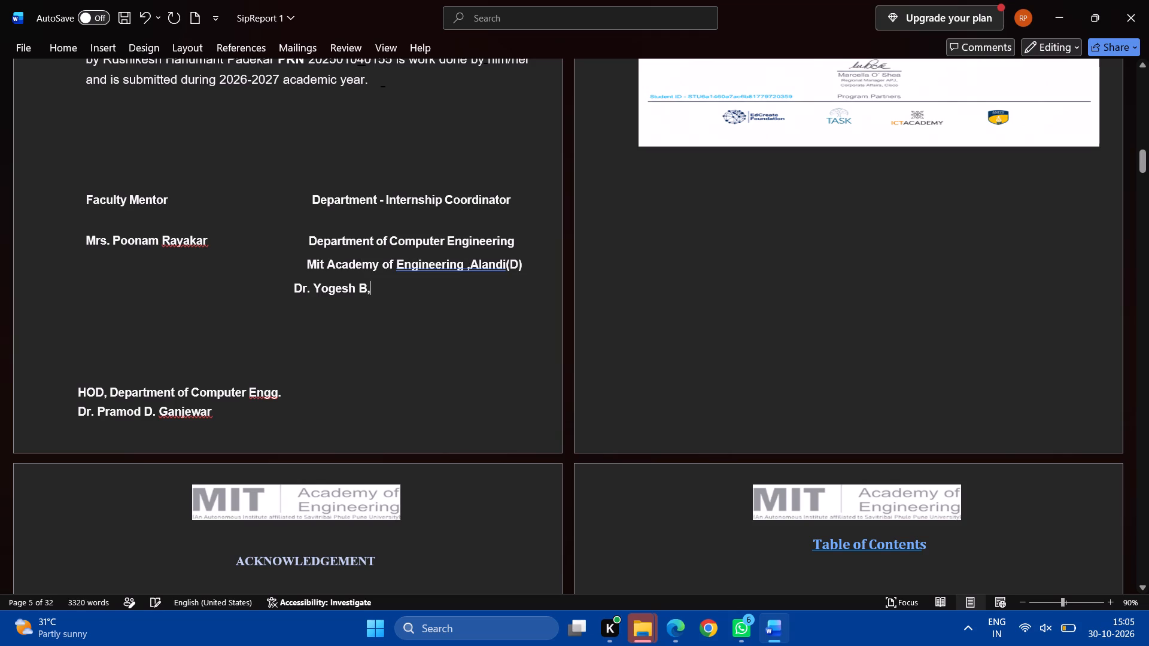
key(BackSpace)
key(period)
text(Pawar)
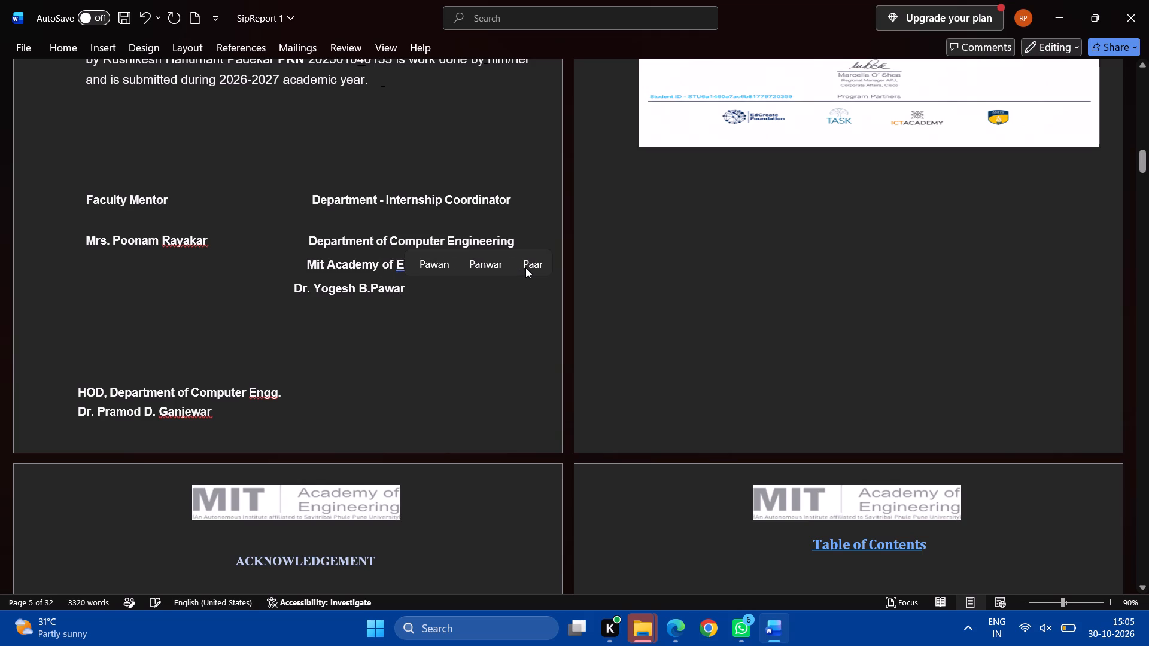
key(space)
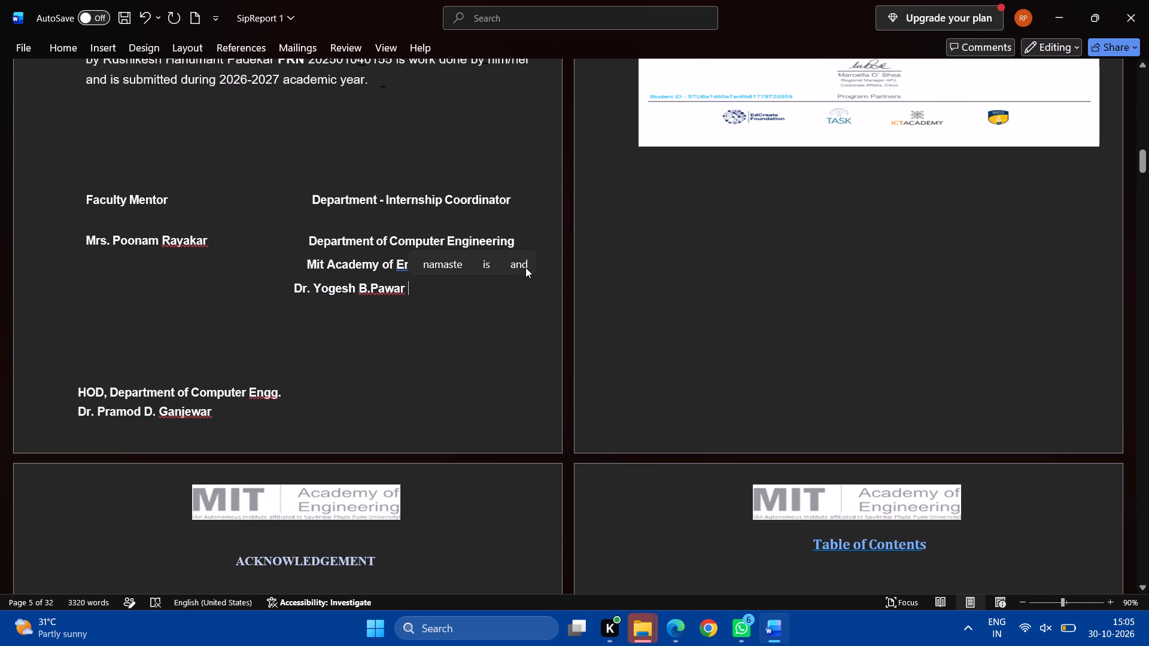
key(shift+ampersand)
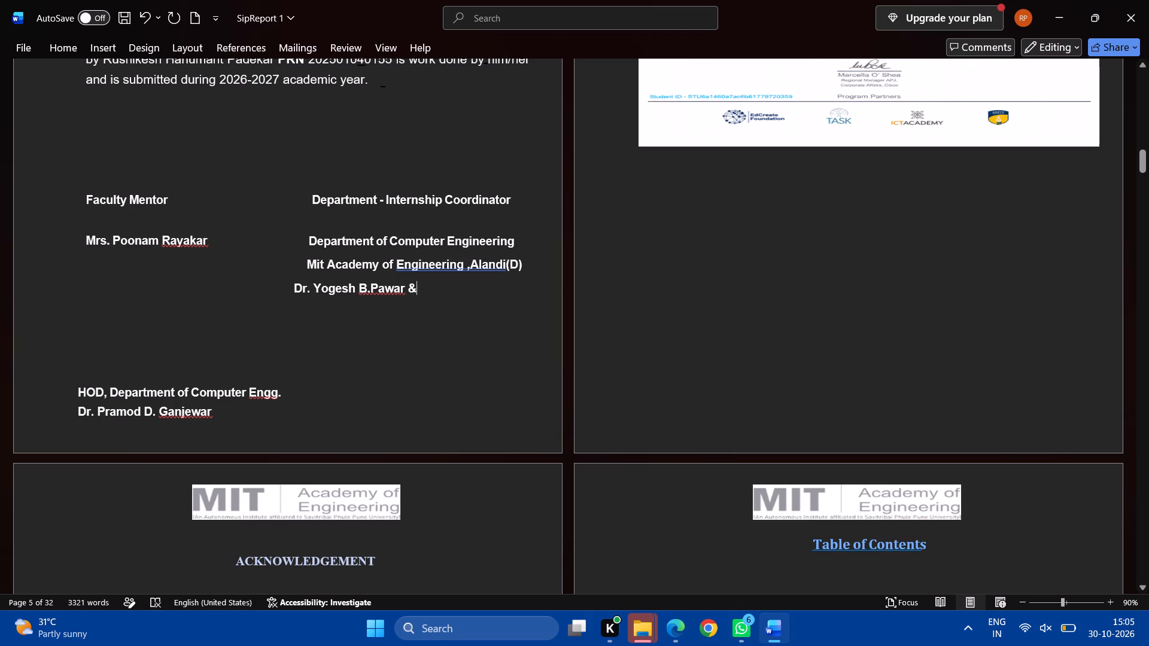
Indent the first coordinator's name line with five leading spaces to line it up with the department lines above.
click(294, 290)
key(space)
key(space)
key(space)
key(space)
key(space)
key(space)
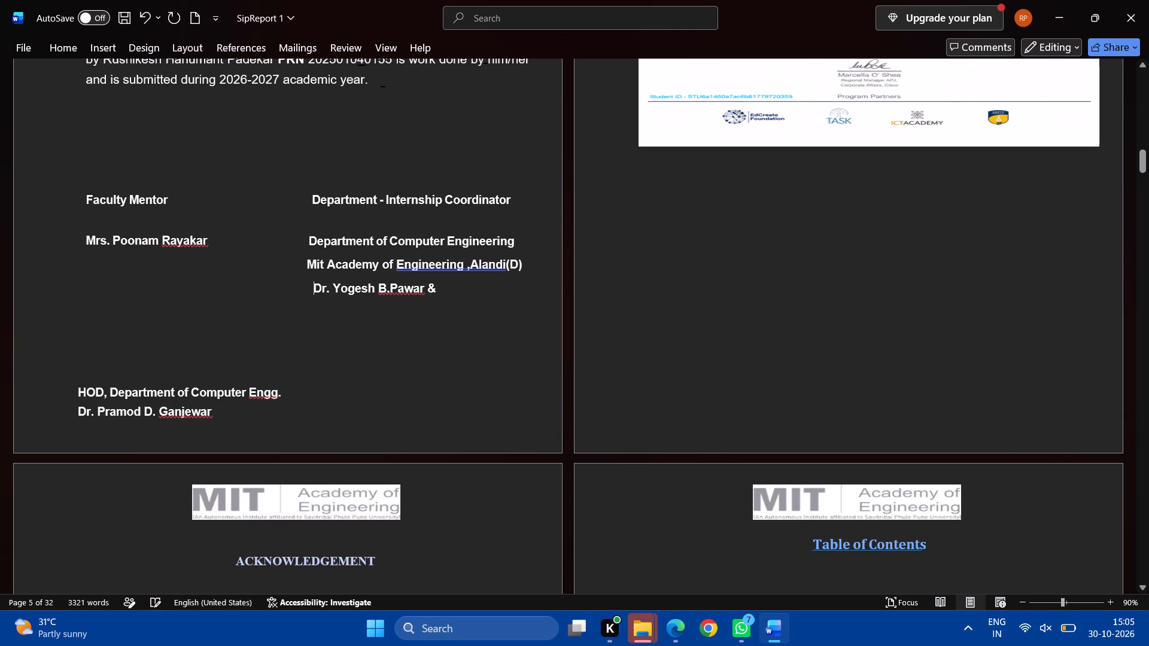
key(BackSpace)
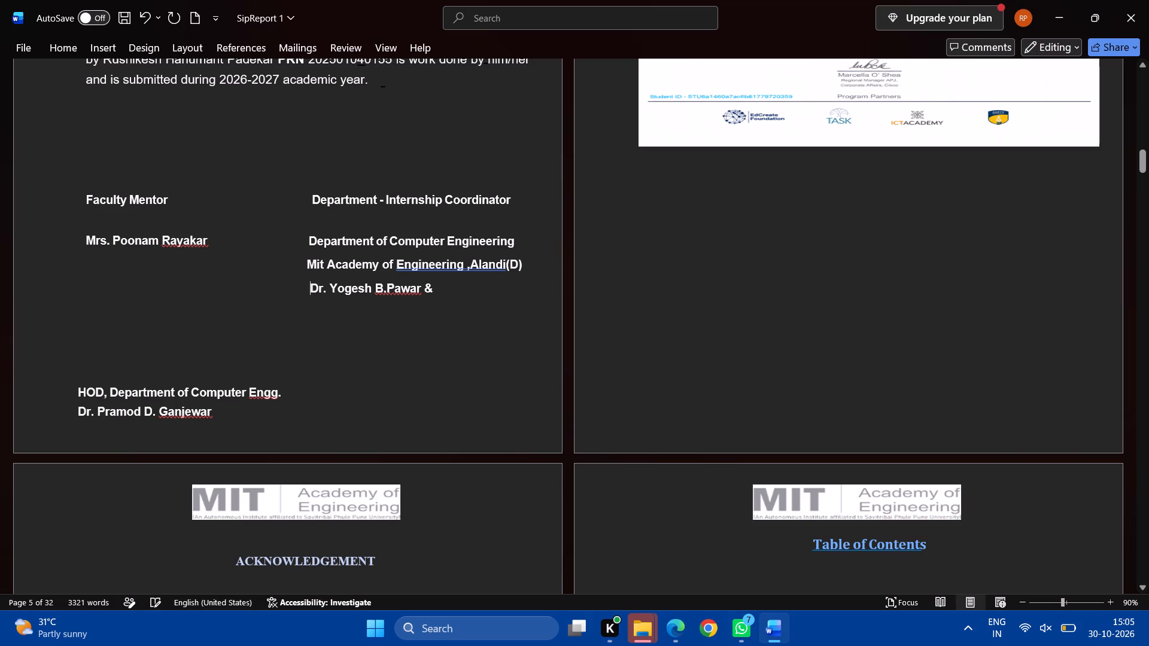
Add the second coordinator's name, titled "Mr.", on a new line below the first coordinator's name.
click(439, 289)
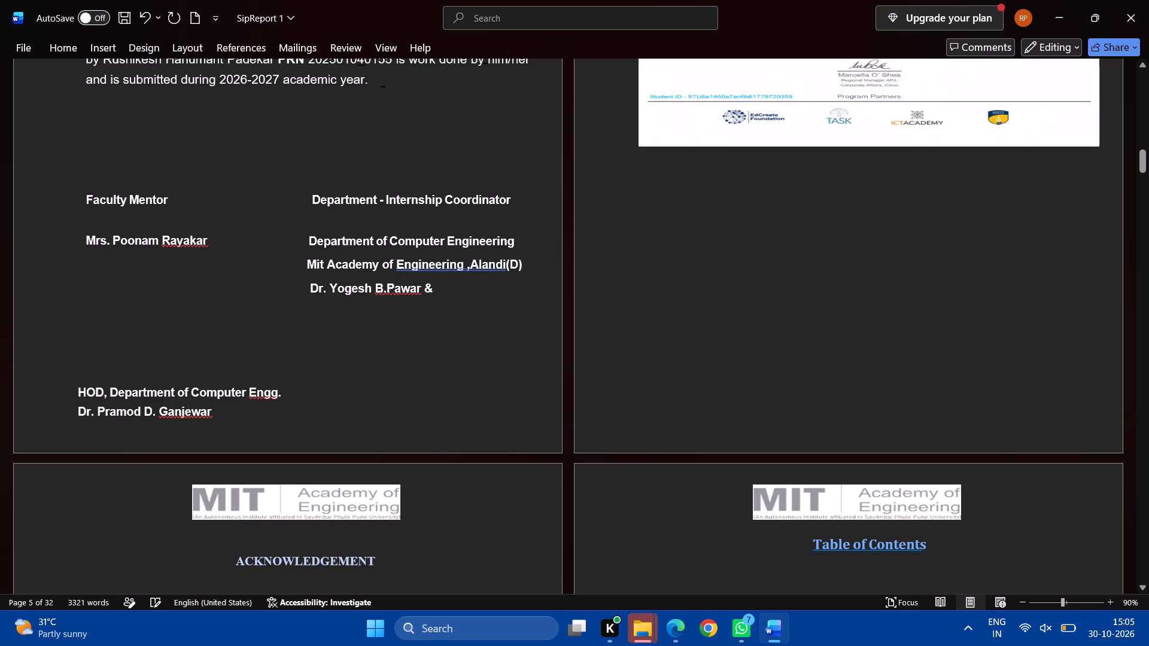
click(436, 289)
key(Return)
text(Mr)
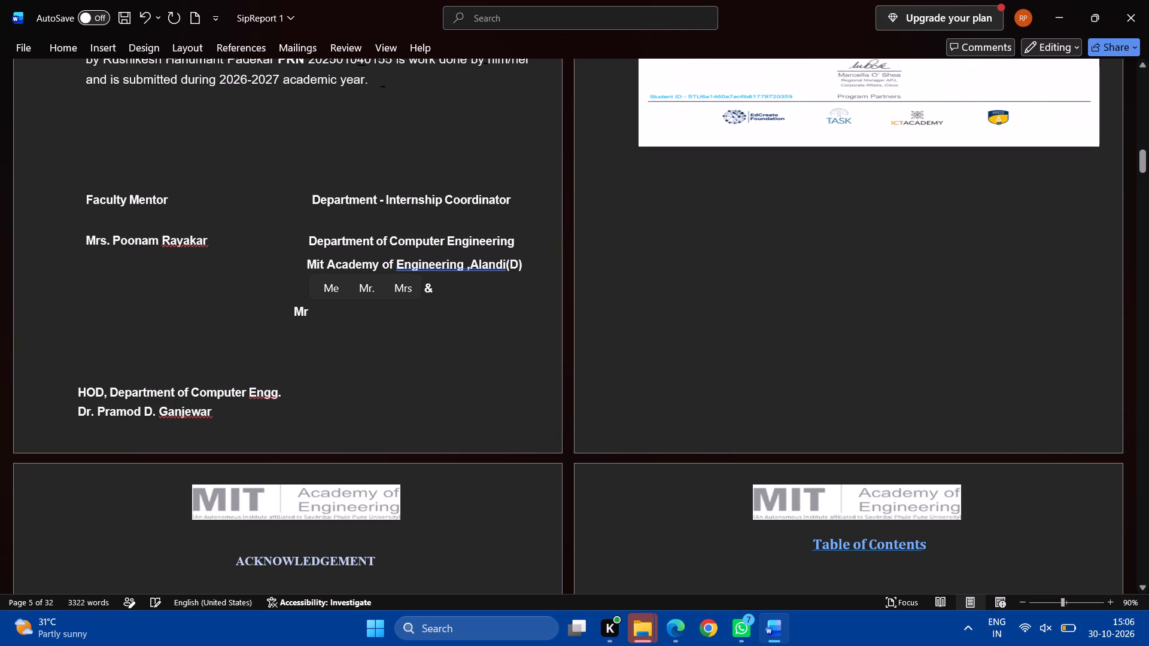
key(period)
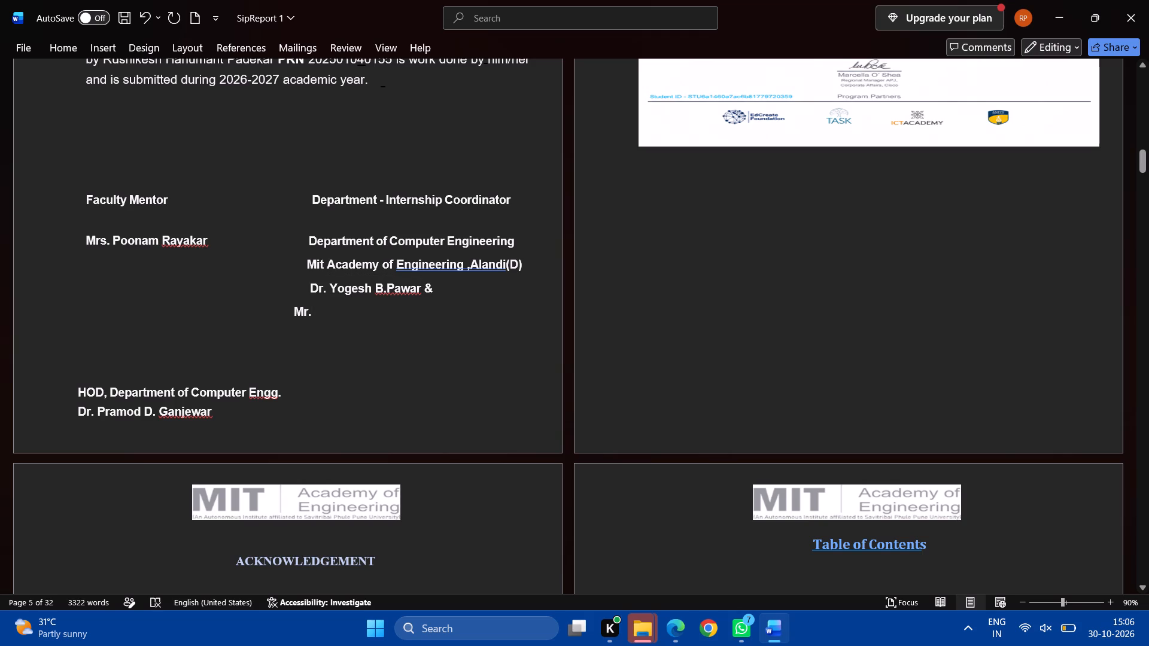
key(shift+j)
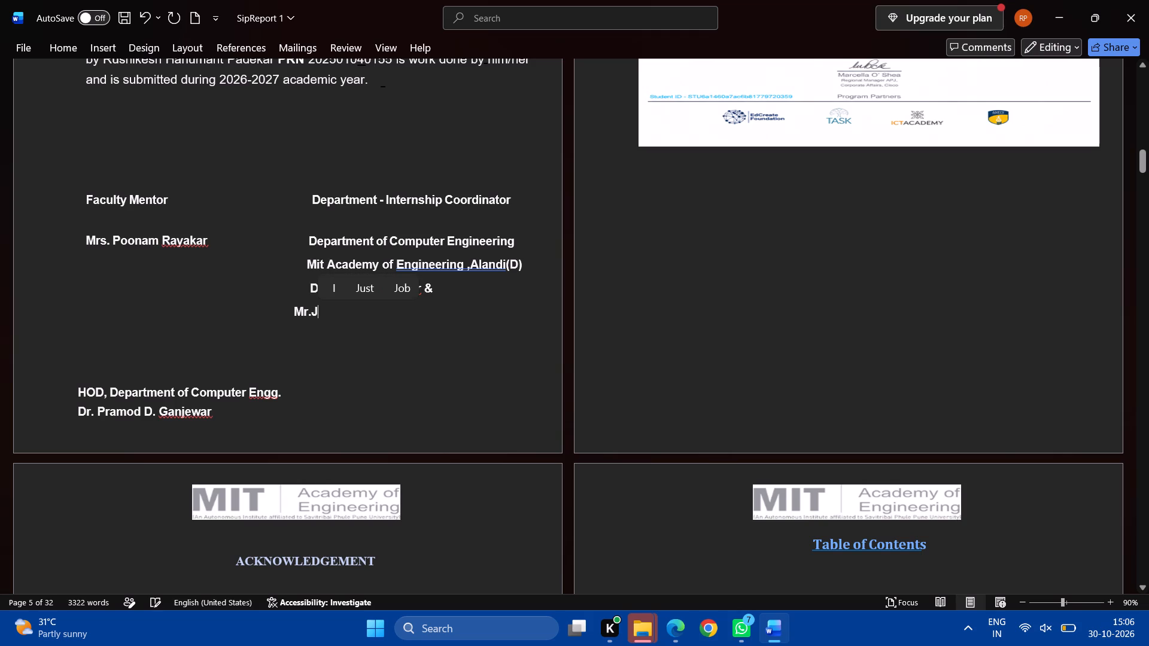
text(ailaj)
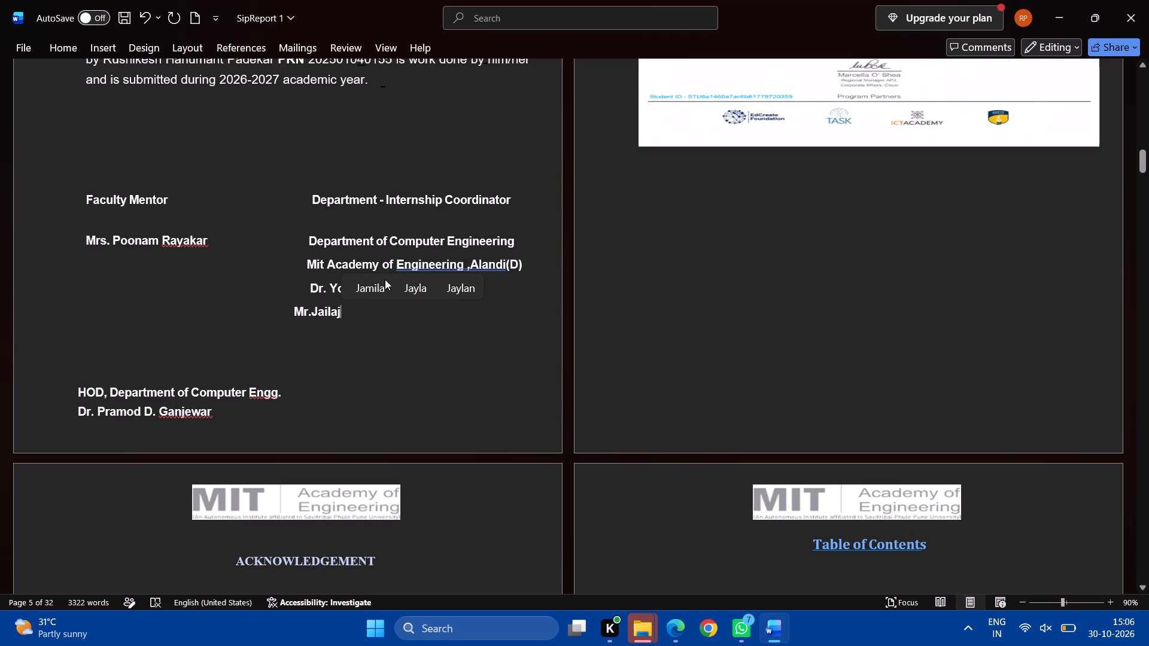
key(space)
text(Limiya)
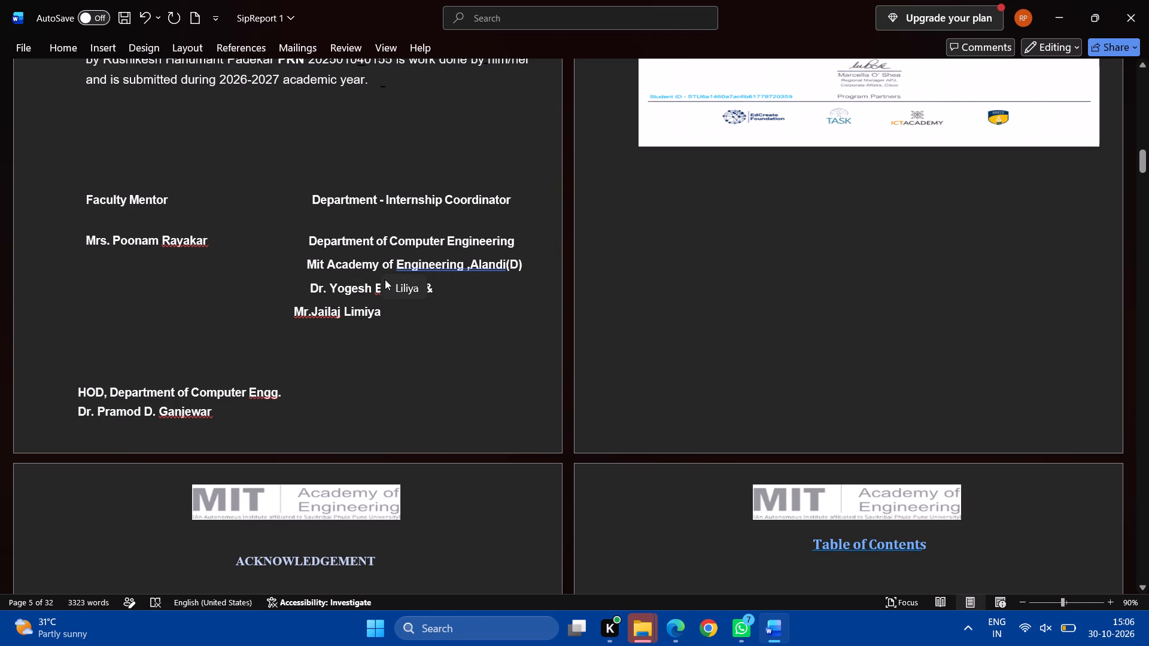
Add the title "SIP Co-ordinator" after the second coordinator's name on the Certificate page.
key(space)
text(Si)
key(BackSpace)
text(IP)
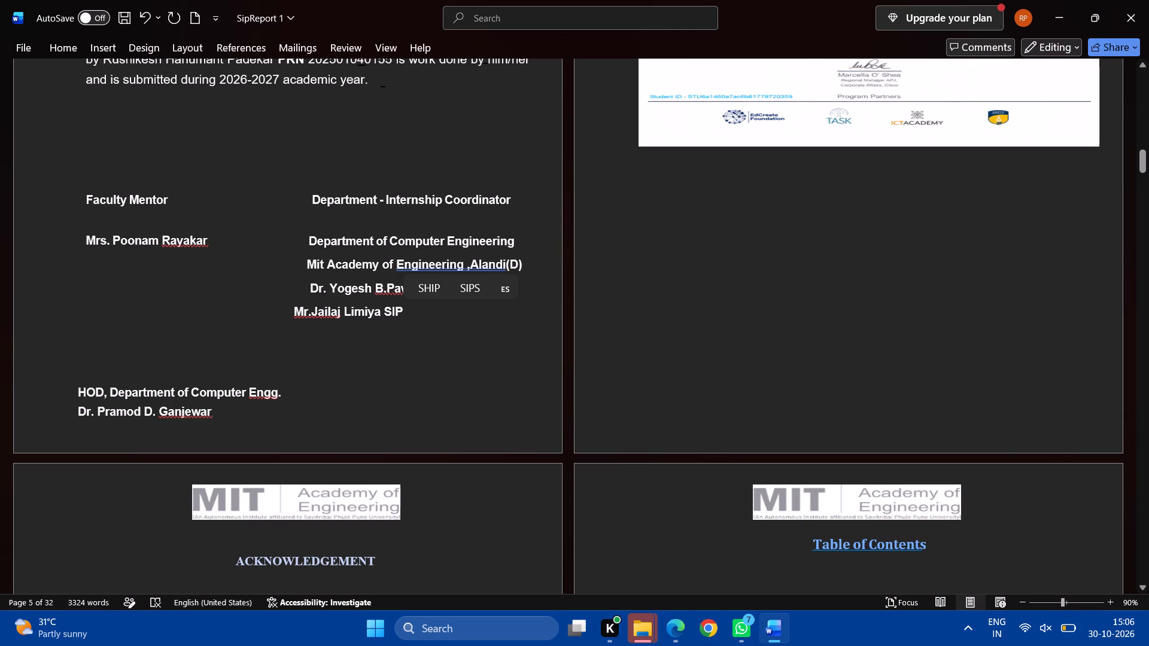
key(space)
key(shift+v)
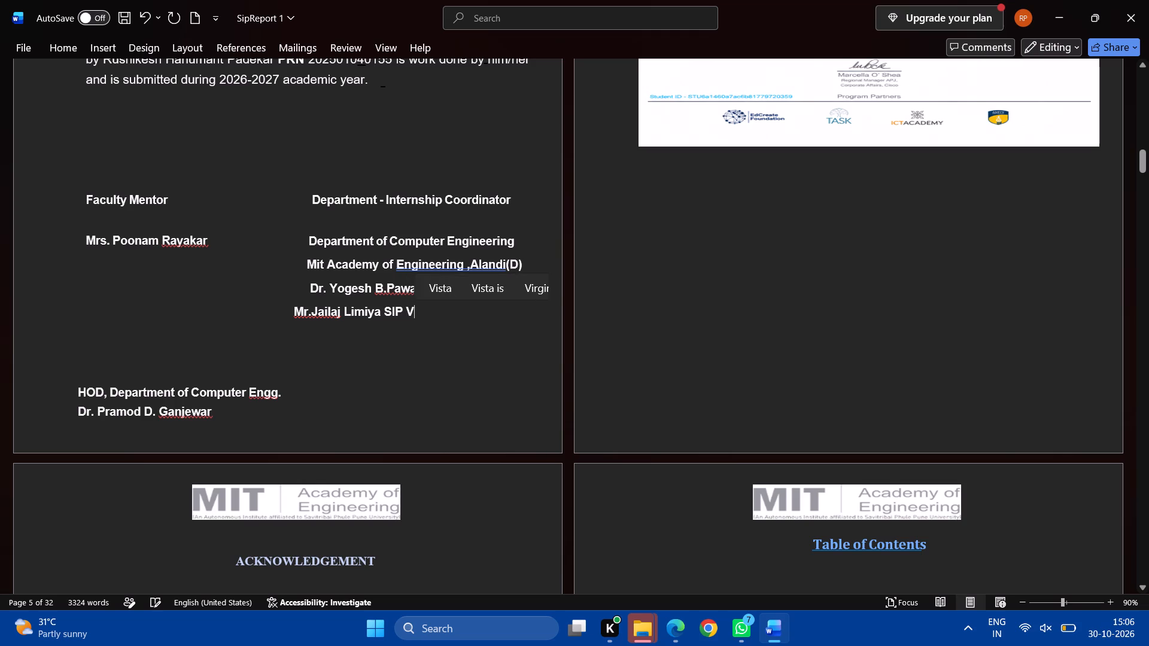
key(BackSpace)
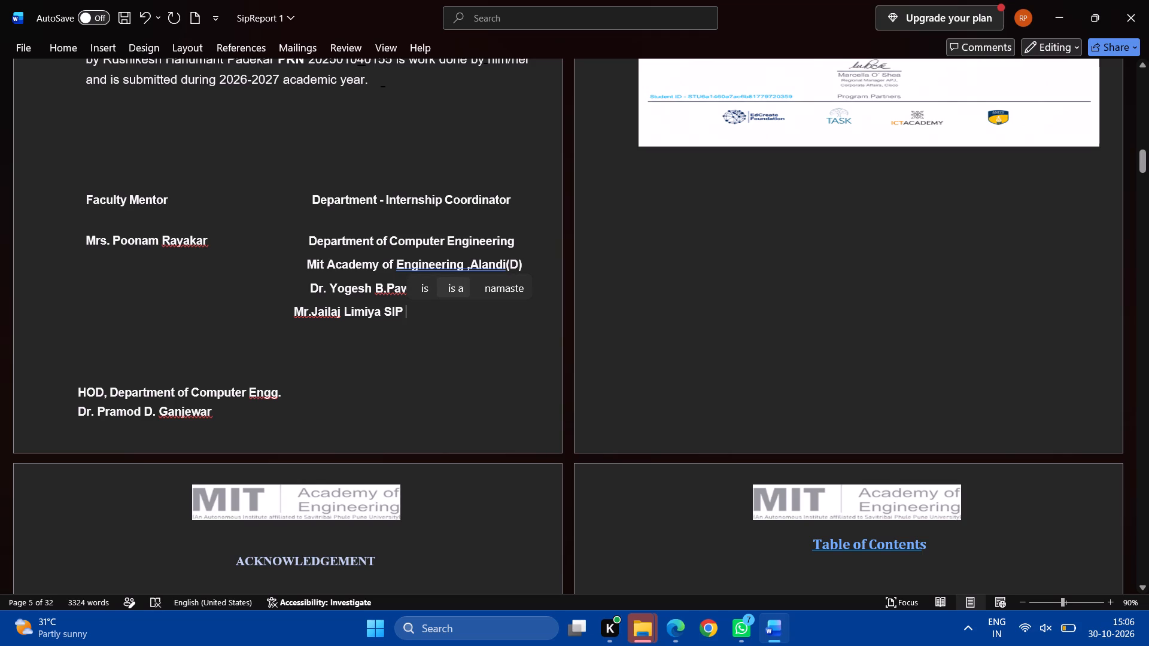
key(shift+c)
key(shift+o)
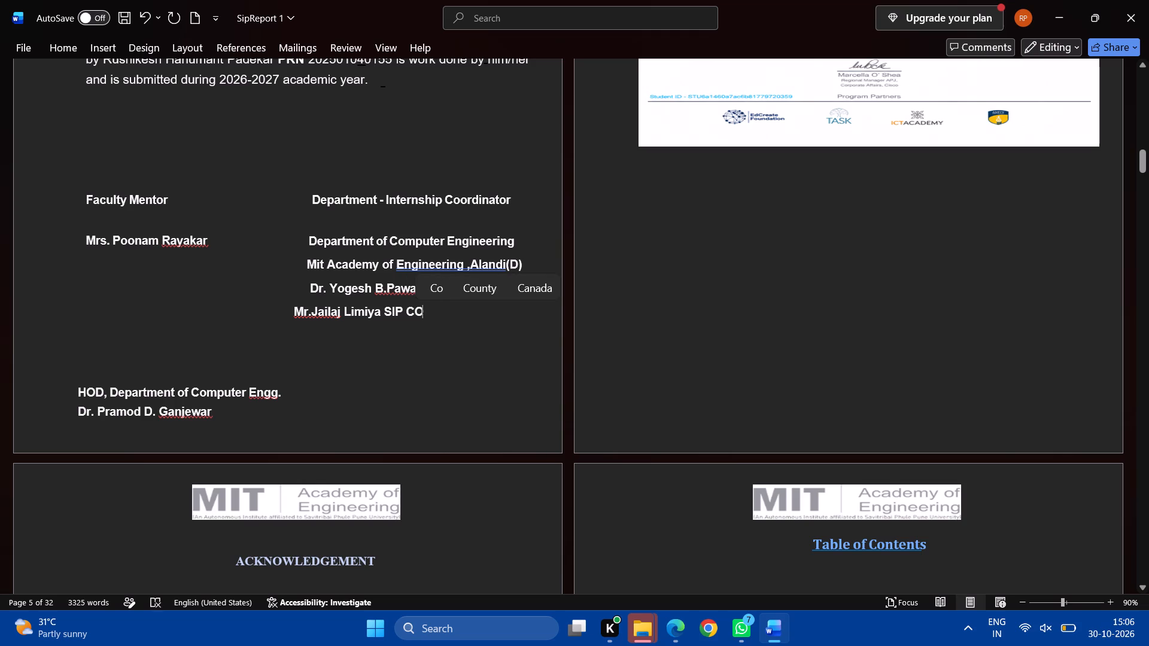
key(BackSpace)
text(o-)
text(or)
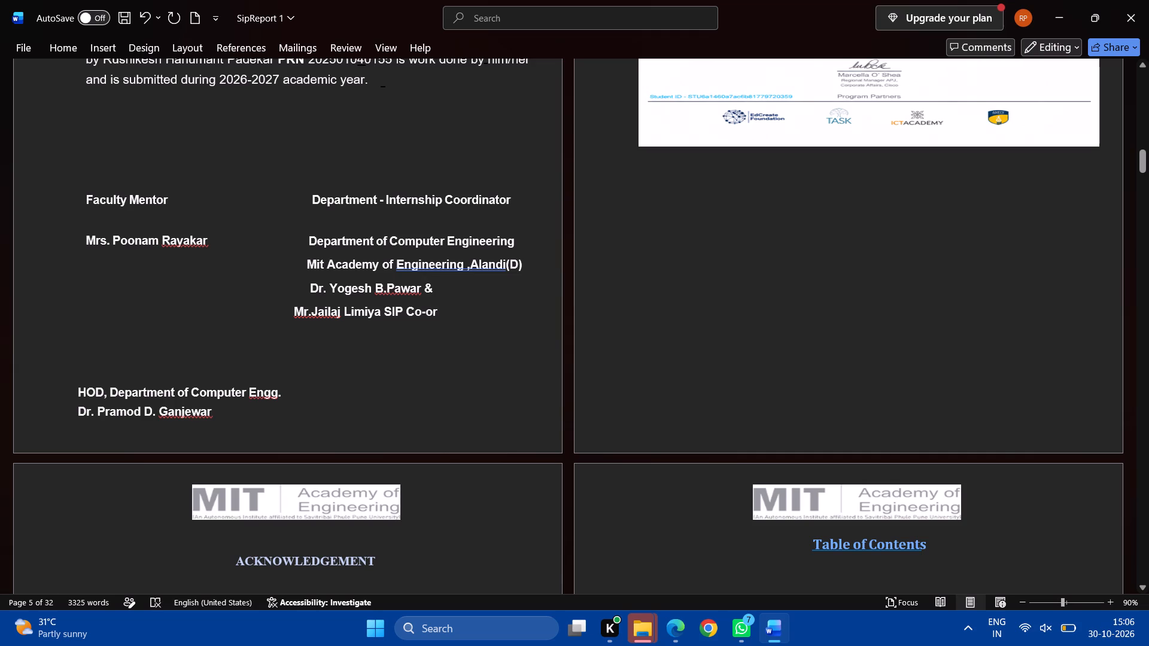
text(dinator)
Indent the second coordinator's line with leading spaces to bring its start closer to the line above.
click(293, 311)
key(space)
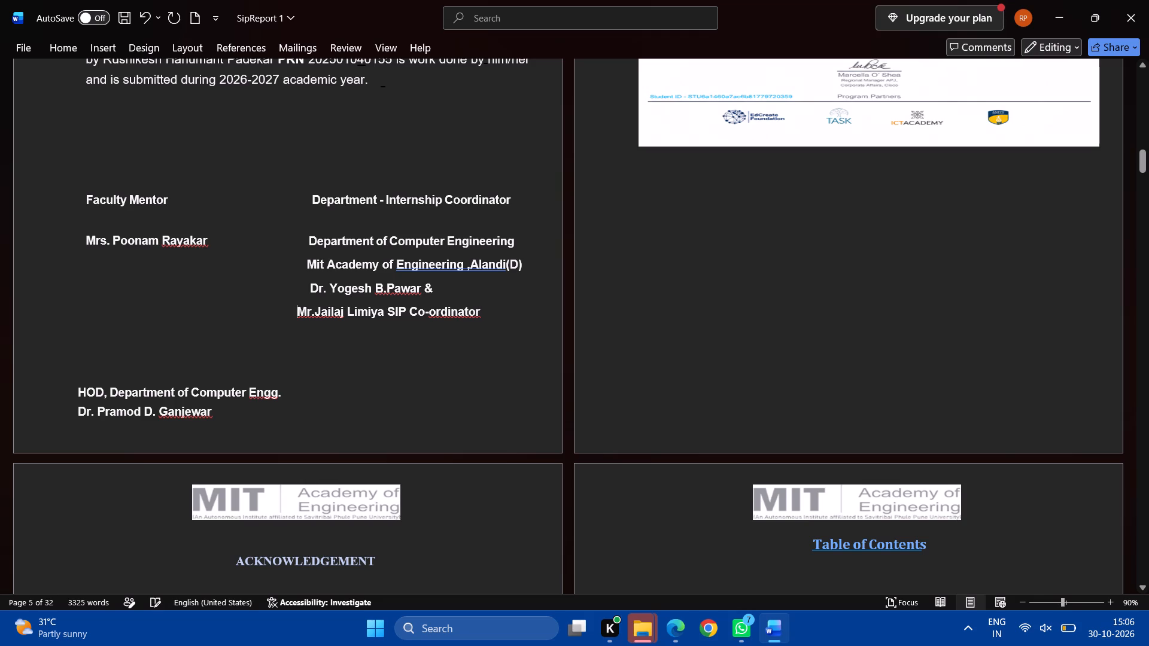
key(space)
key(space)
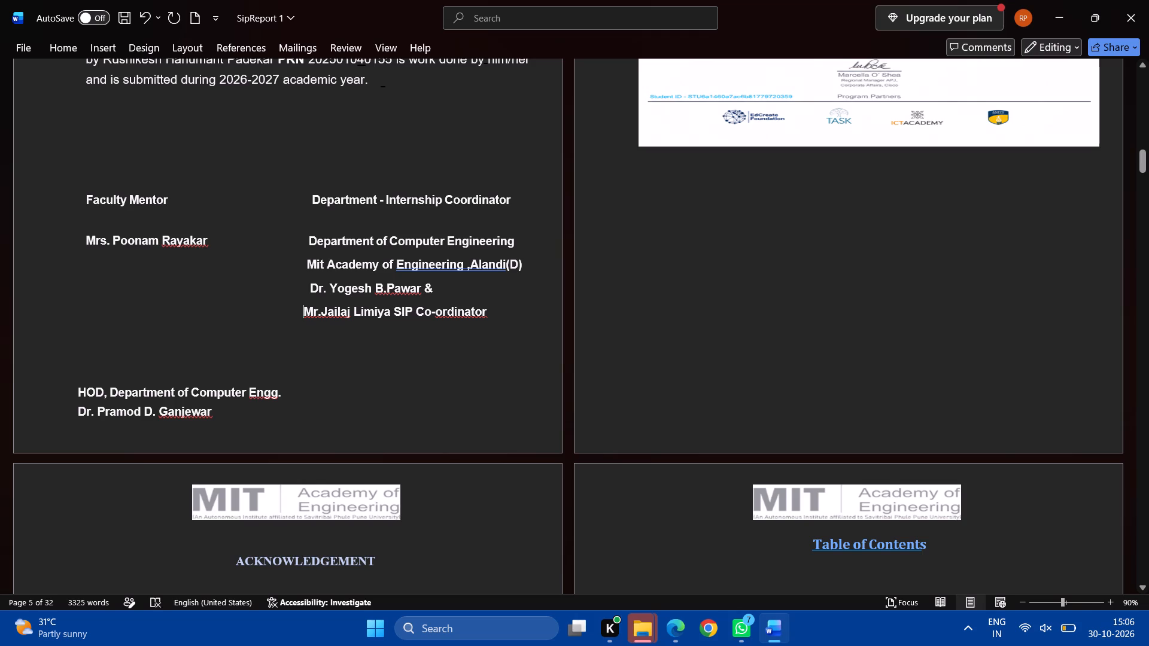
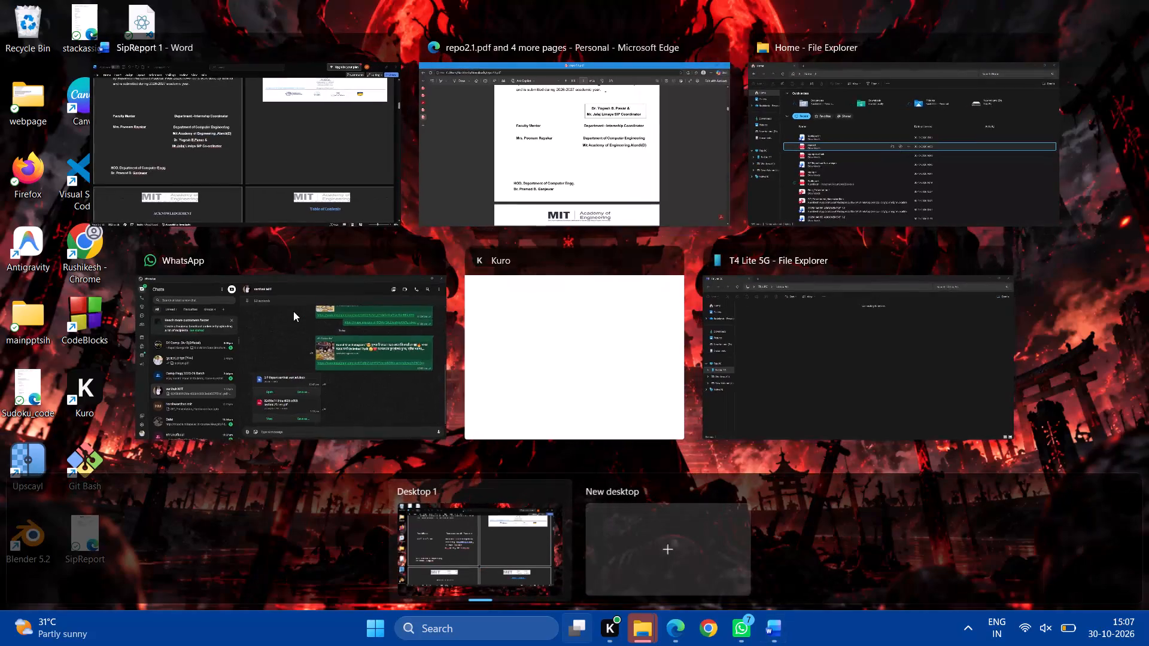
Return to the Word report and reduce both coordinator lines on the Certificate page to font size 11, trying sizes 9 and 10 first.
click(259, 179)
scroll(259, 179, up, 1)
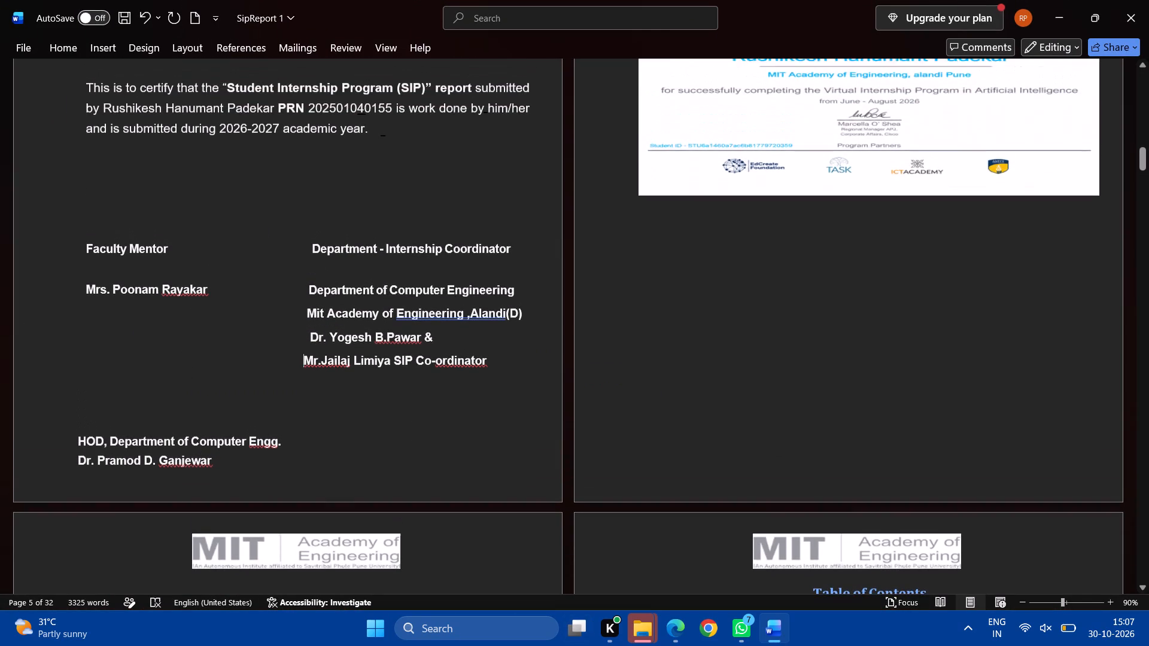
scroll(259, 179, up, 1)
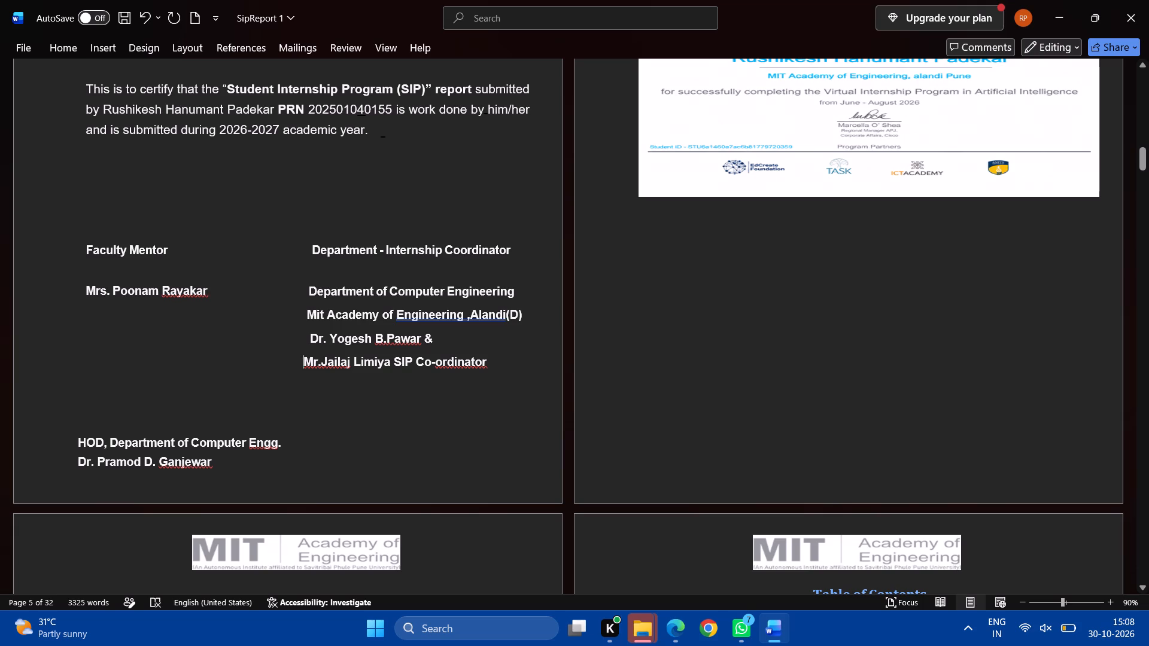
double_click(306, 338)
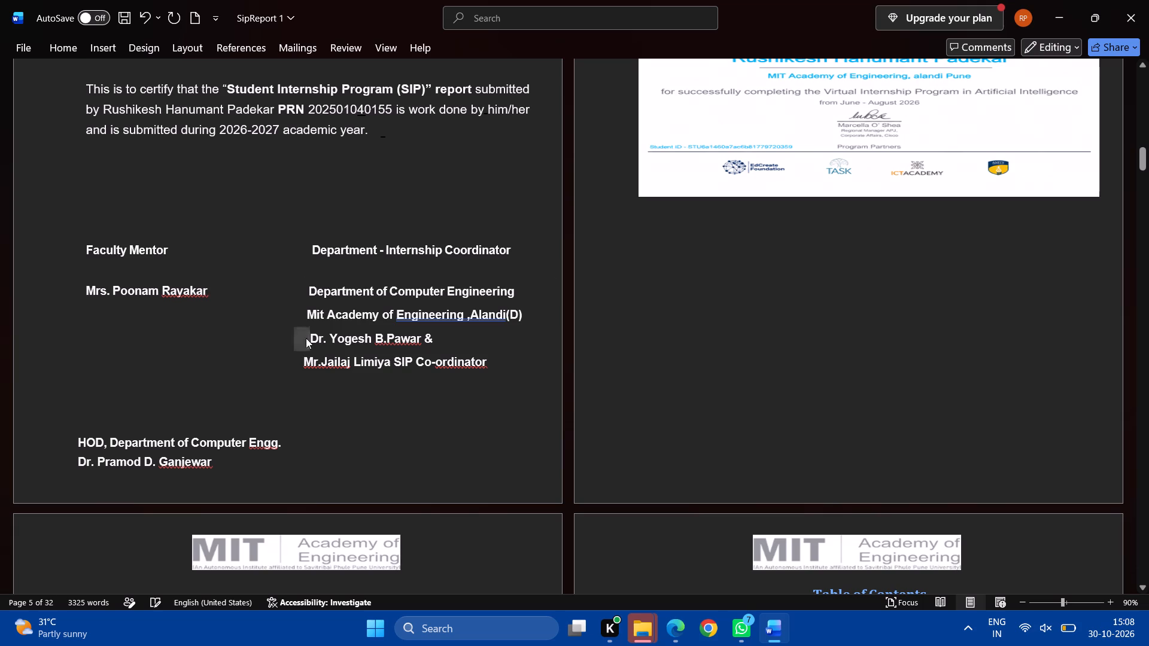
click(308, 336)
drag(309, 330, 530, 362)
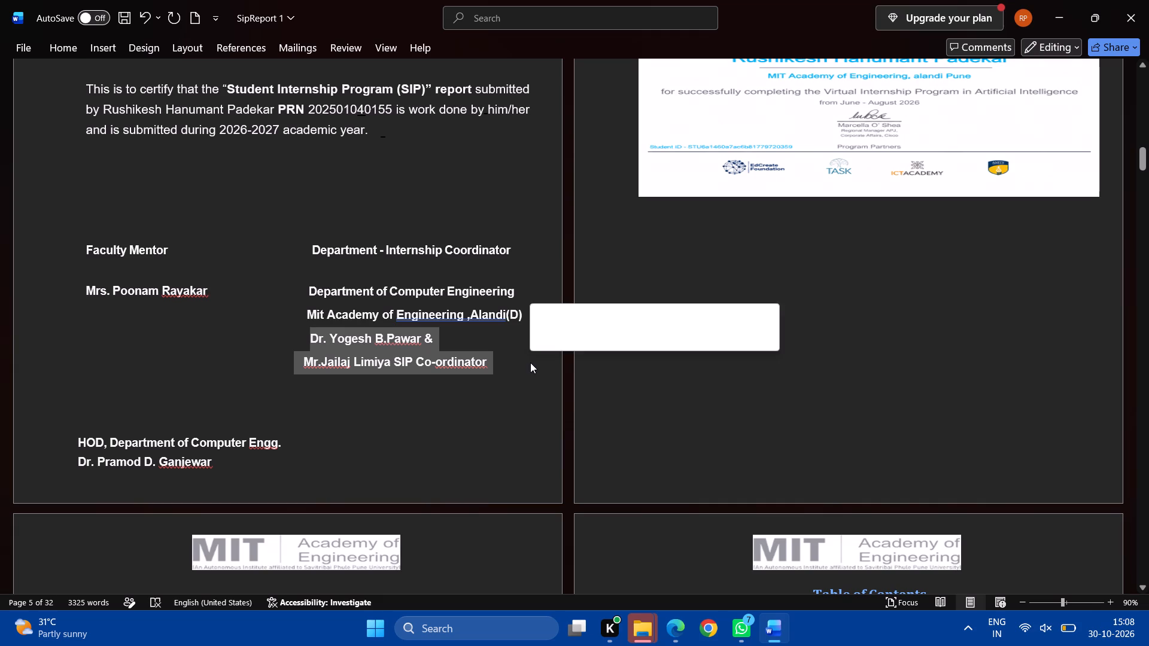
click(389, 367)
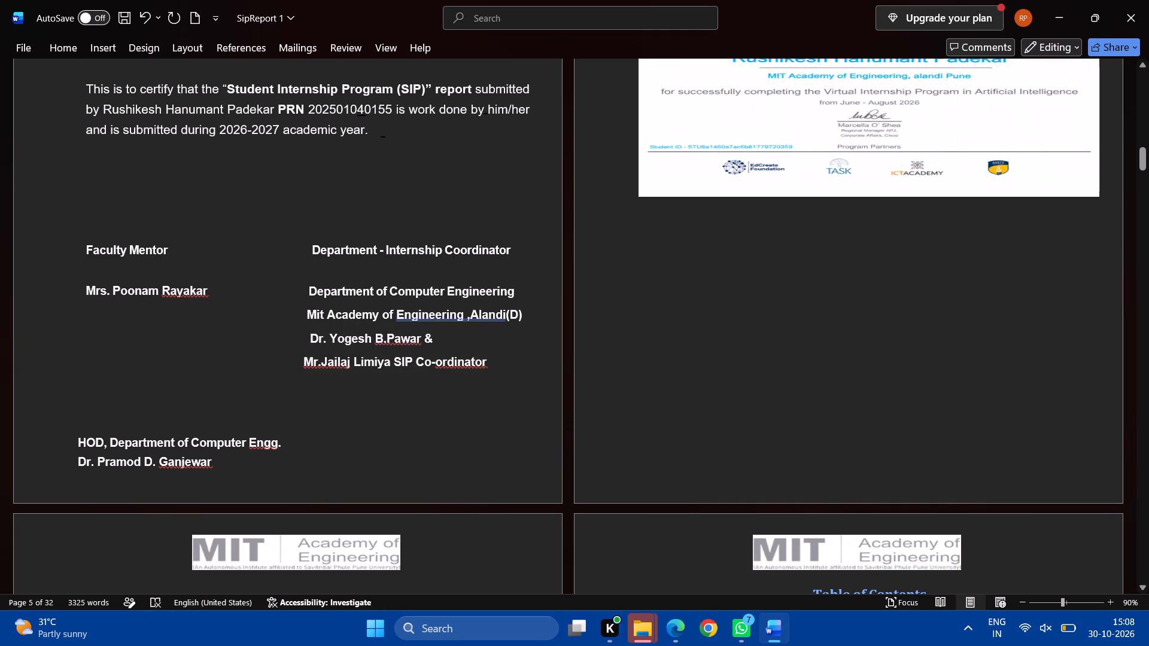
drag(303, 334, 411, 365)
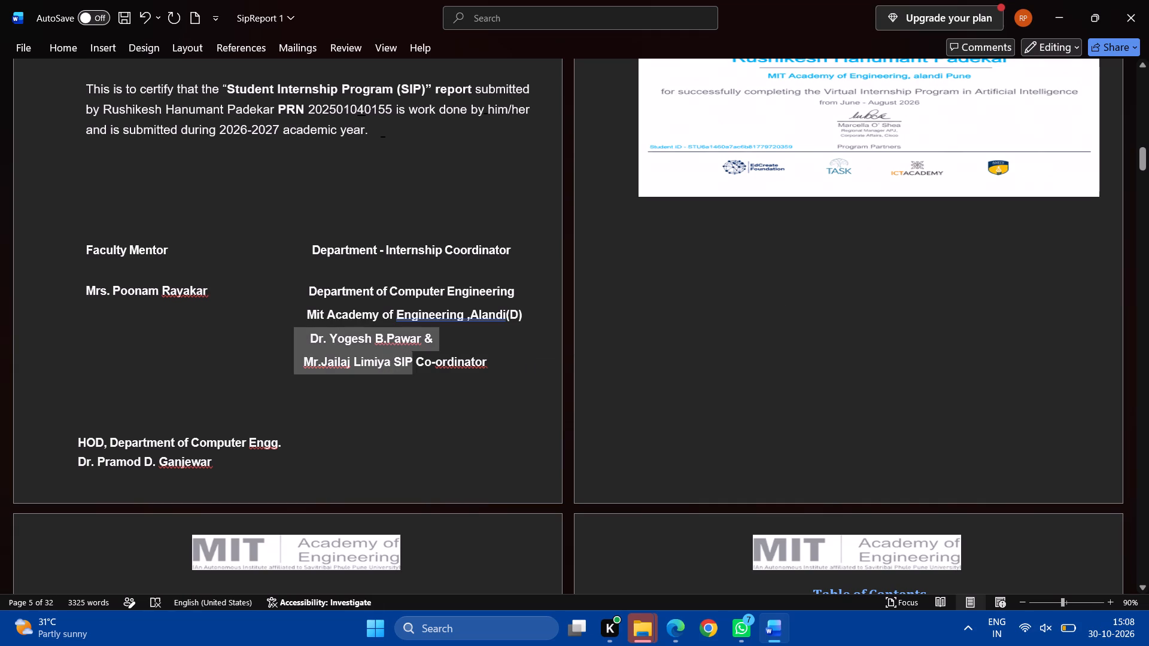
drag(411, 365, 544, 359)
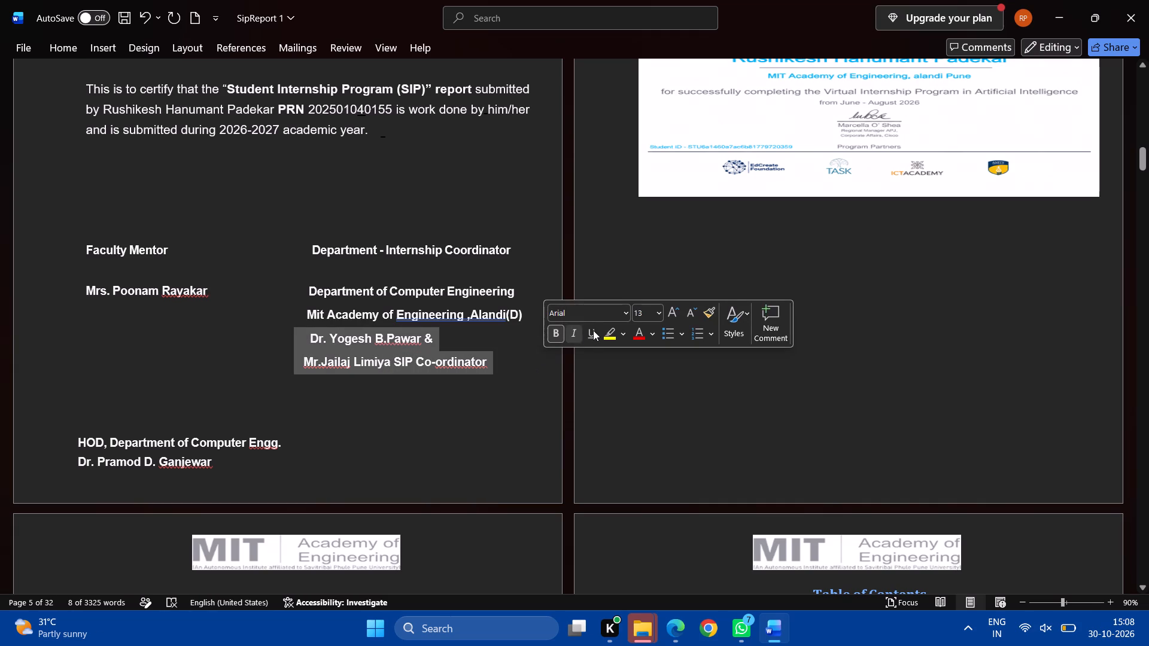
click(647, 311)
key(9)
key(Return)
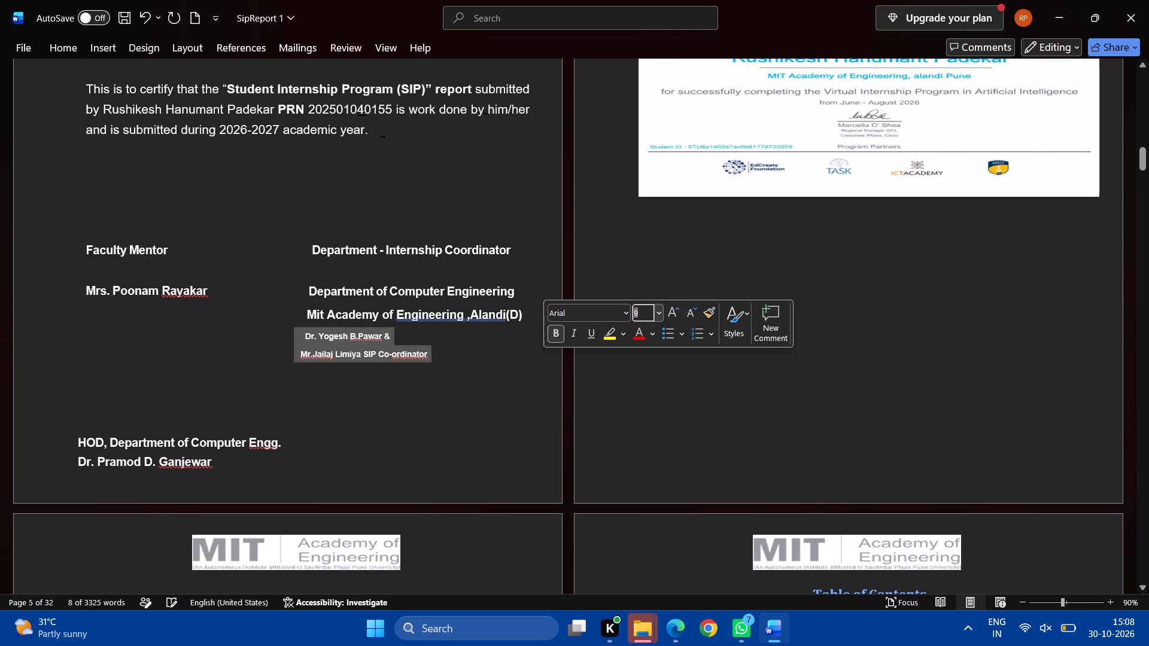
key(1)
key(Return)
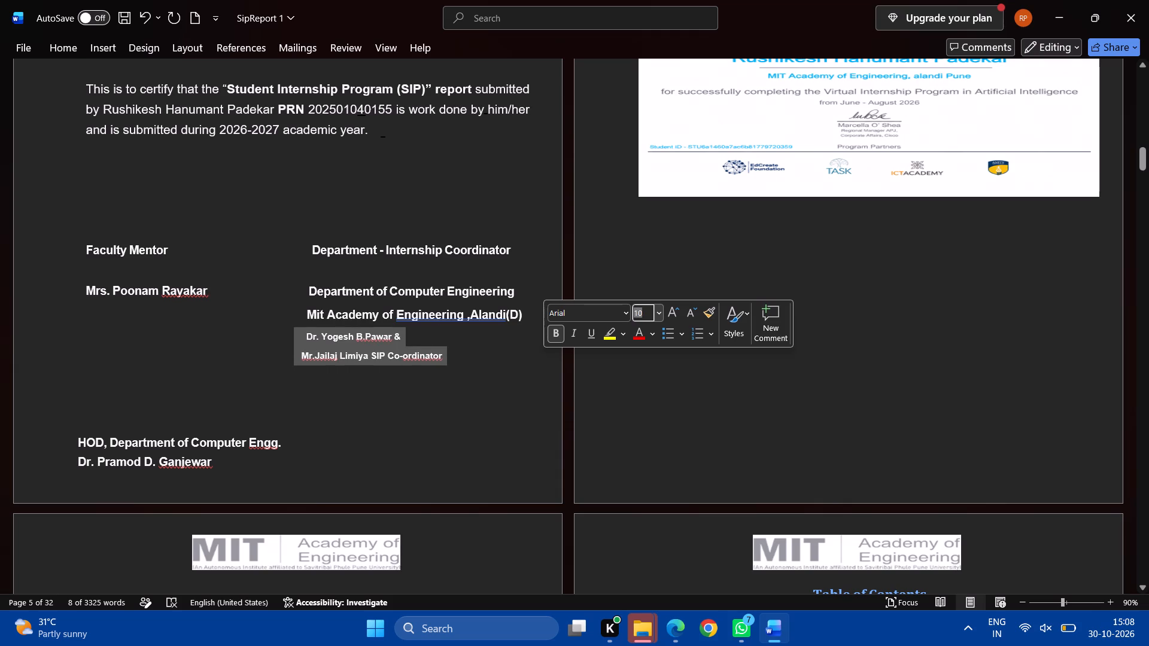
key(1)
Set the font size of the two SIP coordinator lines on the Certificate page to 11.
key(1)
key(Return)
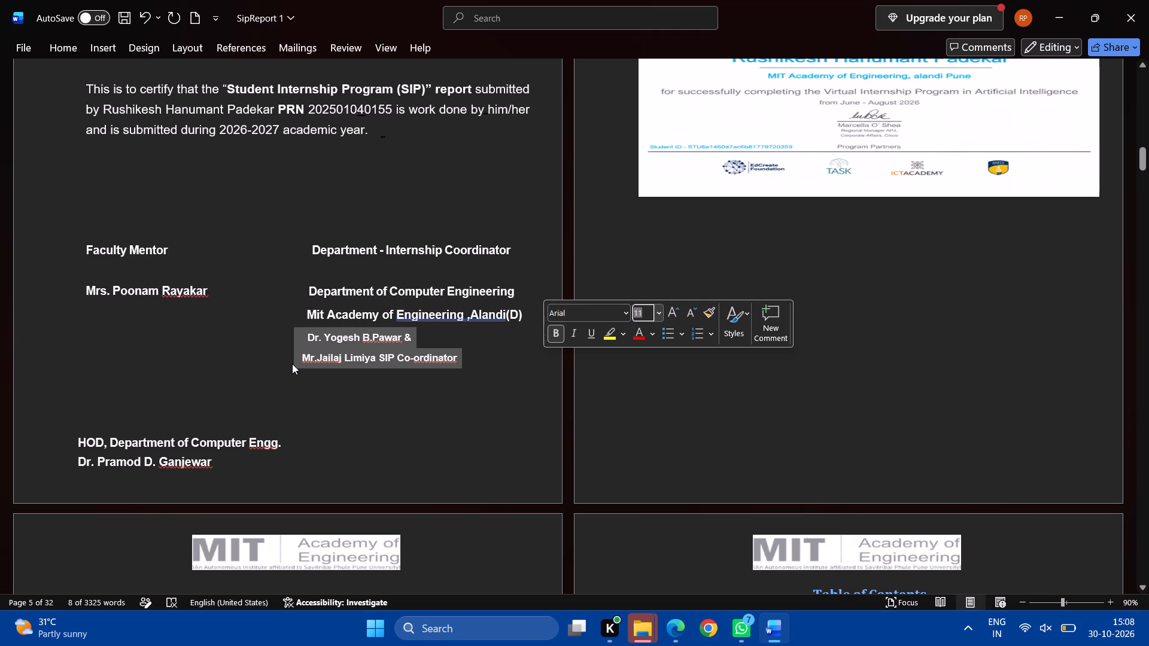
Delete the "Mit Academy of Engineering ,Alandi(D)" line, keeping "Department of Computer Engineering" directly above the coordinators' names.
click(525, 314)
key(BackSpace)
key(BackSpace)
key(BackSpace)
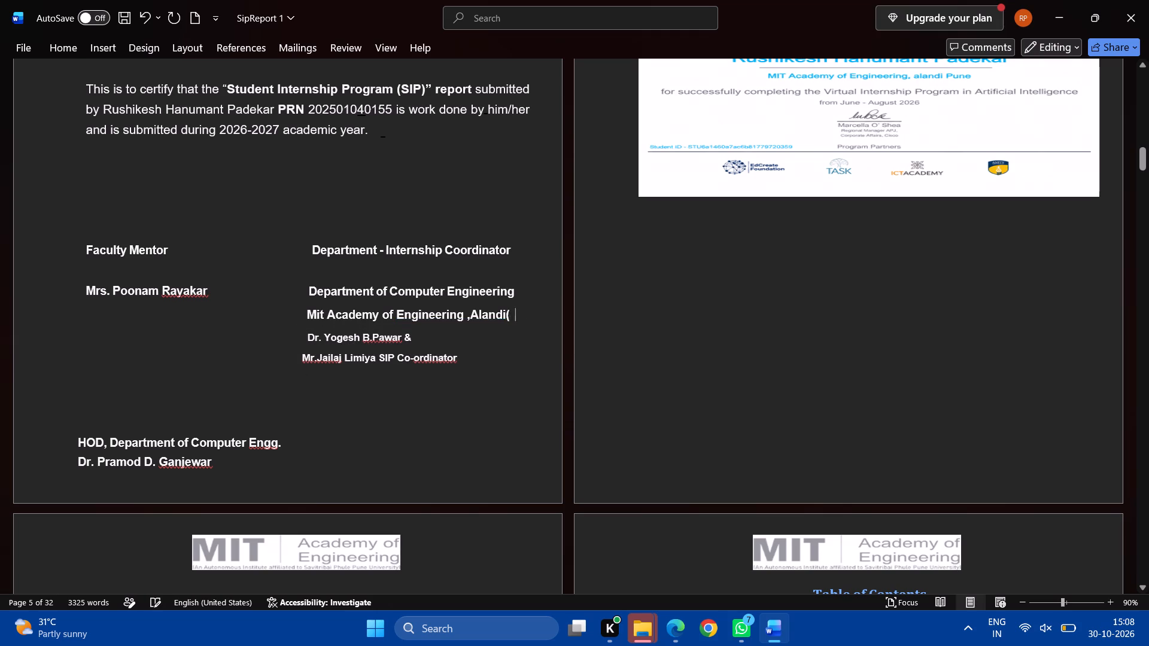
key(BackSpace)
key(BackSpace)
key(BackSpace)
key(BackSpace)
key(BackSpace)
key(BackSpace)
key(BackSpace)
key(BackSpace)
key(BackSpace)
key(BackSpace)
key(BackSpace)
key(BackSpace)
key(BackSpace)
key(BackSpace)
key(BackSpace)
key(BackSpace)
key(BackSpace)
key(BackSpace)
key(BackSpace)
key(BackSpace)
key(BackSpace)
key(BackSpace)
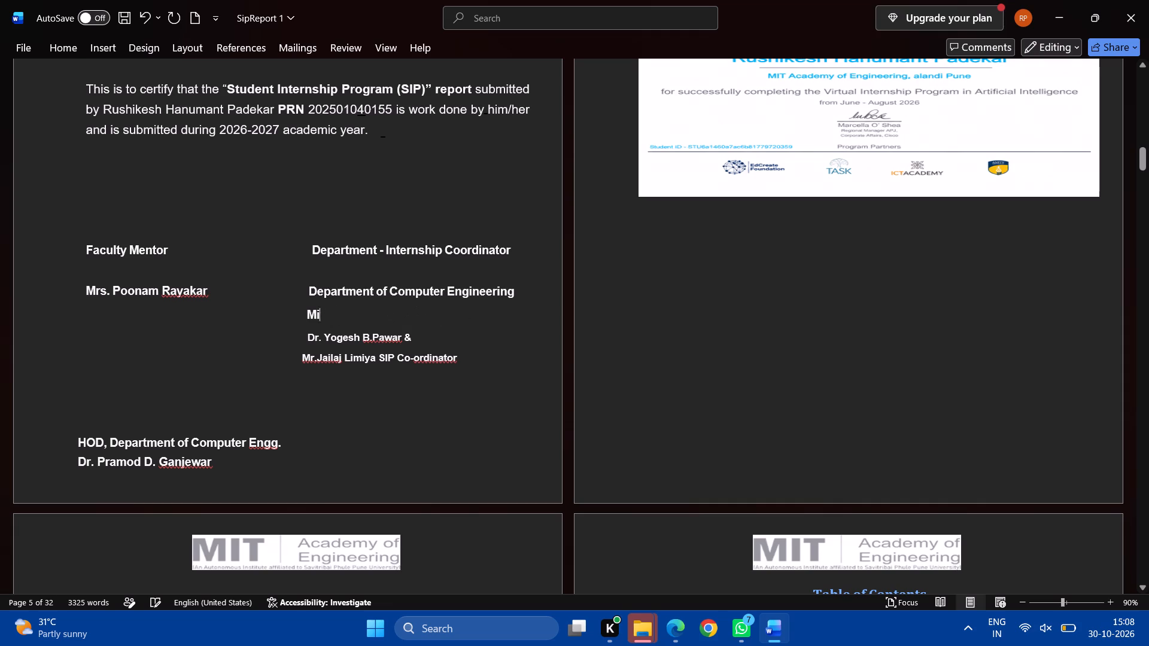
key(BackSpace)
key(BackSpace)
key(BackSpace)
key(BackSpace)
key(BackSpace)
key(BackSpace)
key(BackSpace)
key(BackSpace)
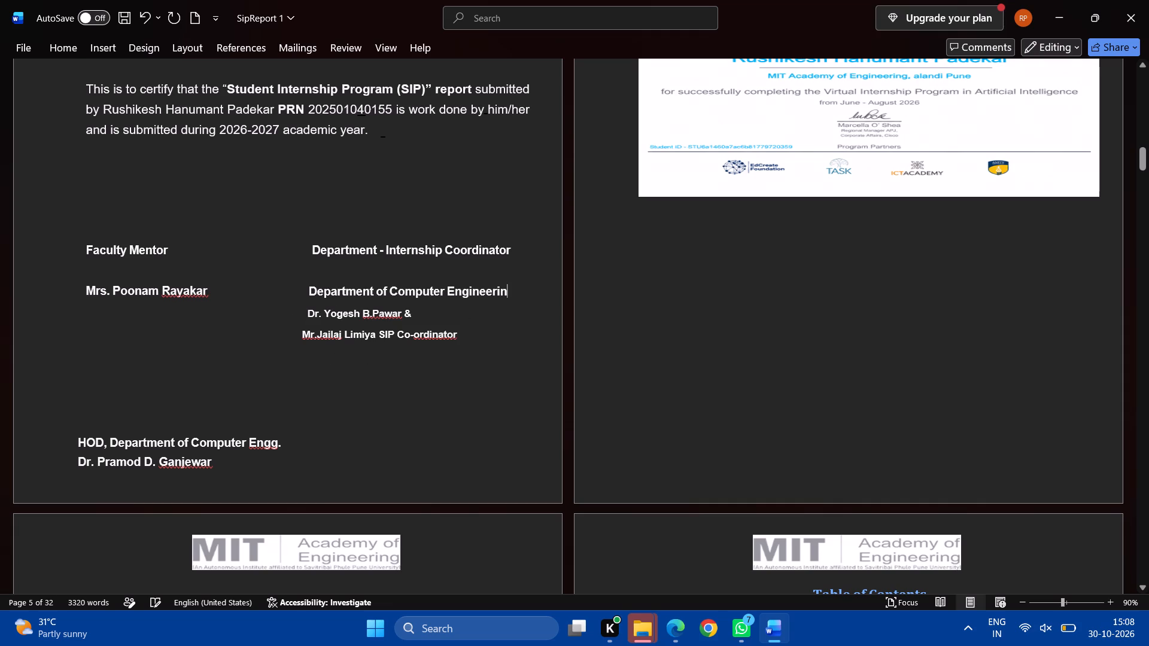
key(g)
Set the font size of the two SIP coordinator lines on the Certificate page to 12.
click(307, 318)
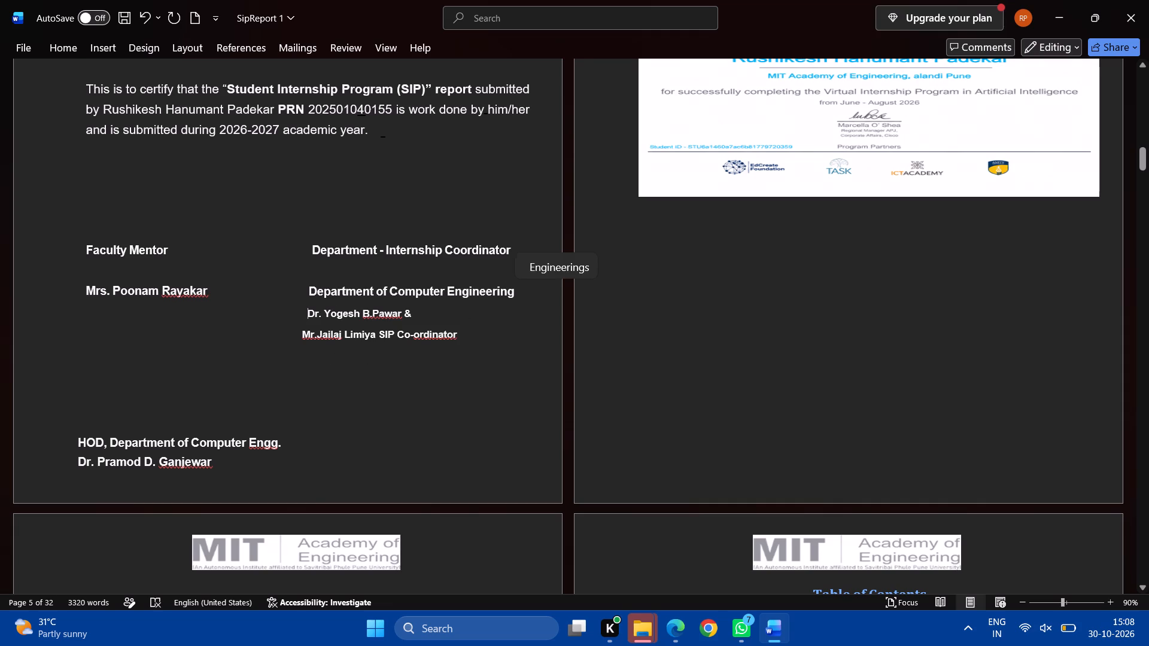
drag(306, 315, 457, 329)
click(564, 281)
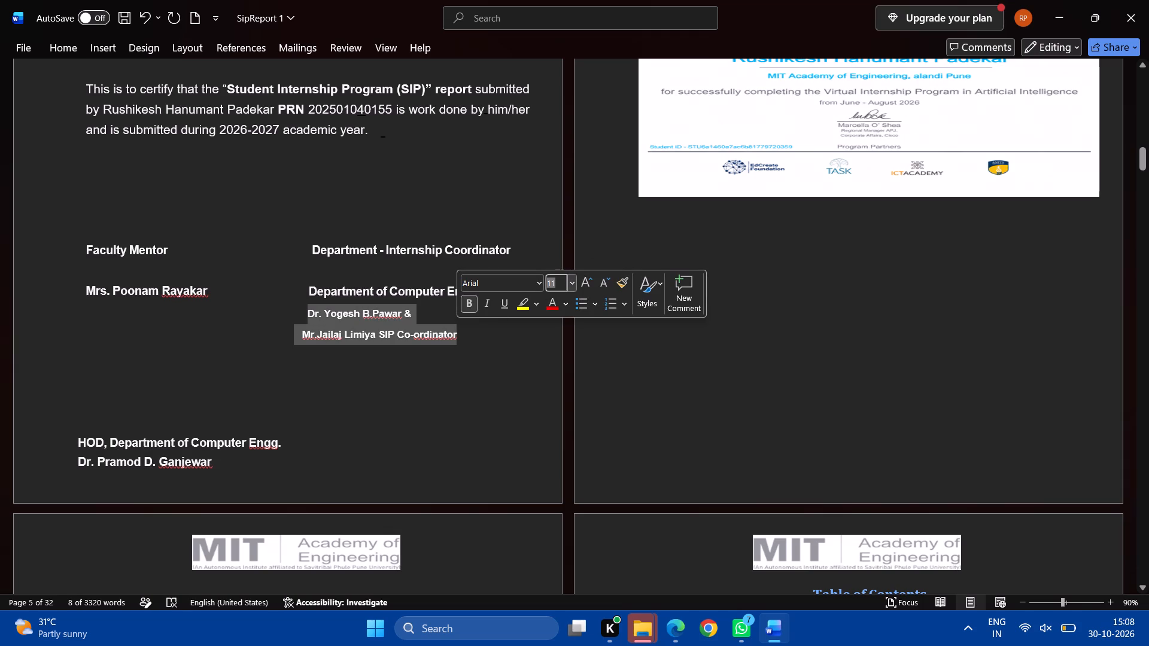
key(BackSpace)
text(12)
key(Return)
click(506, 365)
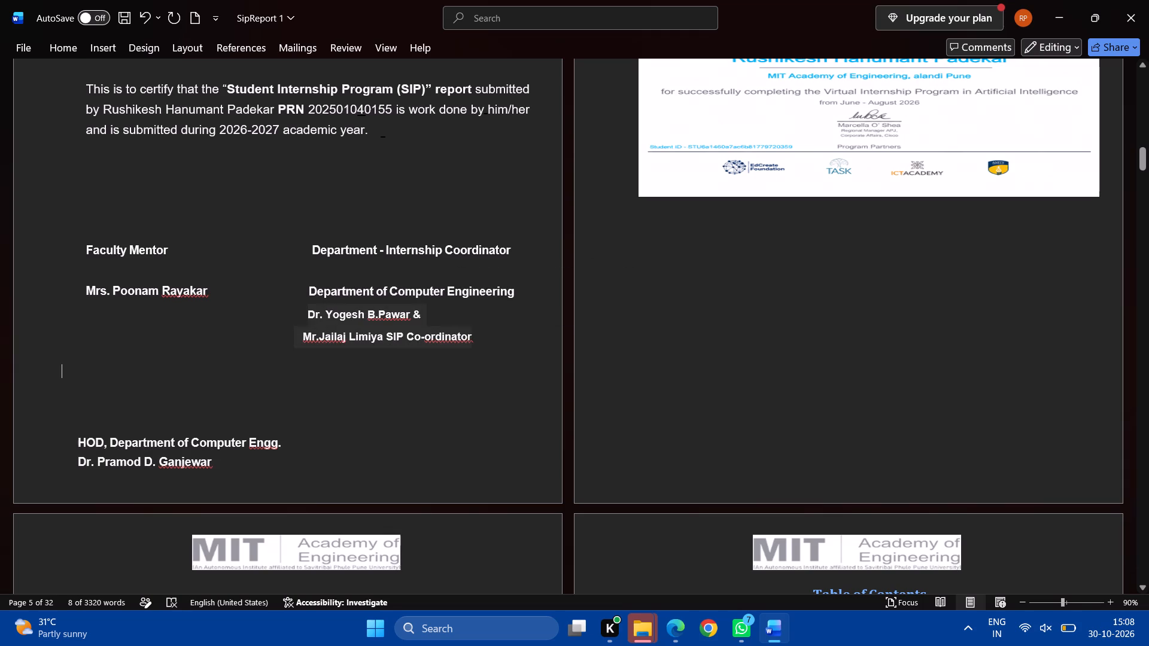
Save the report document.
click(298, 341)
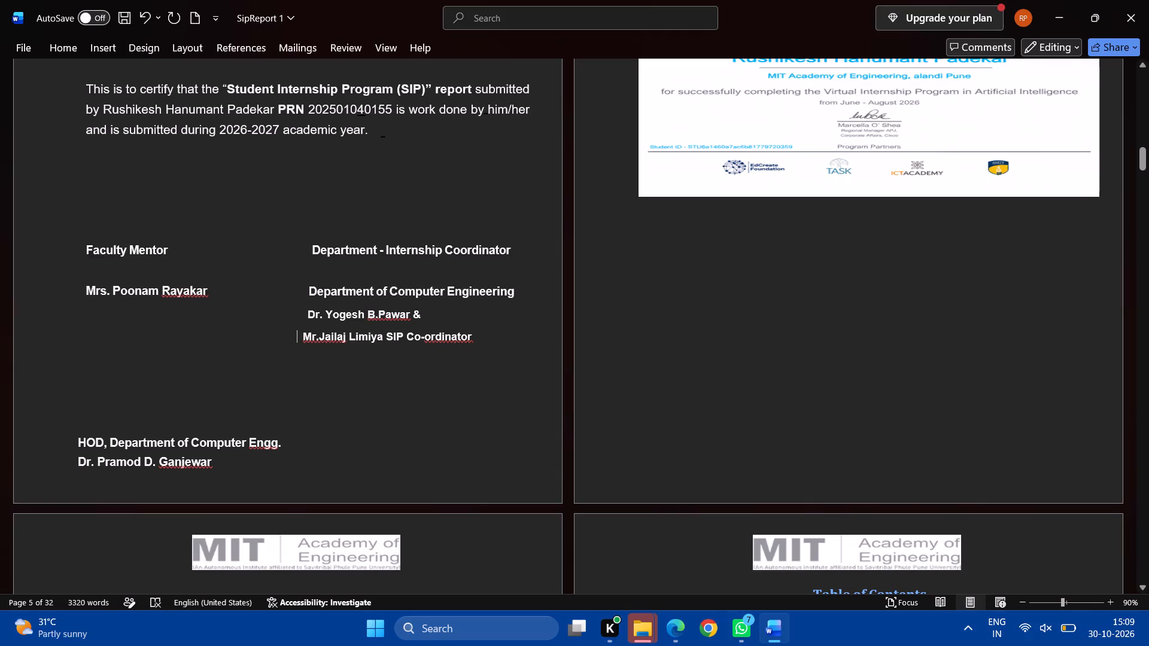
key(ctrl+s)
Close the wide gaps around "Mr." in the opening line of Annexure I, leaving a single space after "I,".
scroll(373, 404, up, 7)
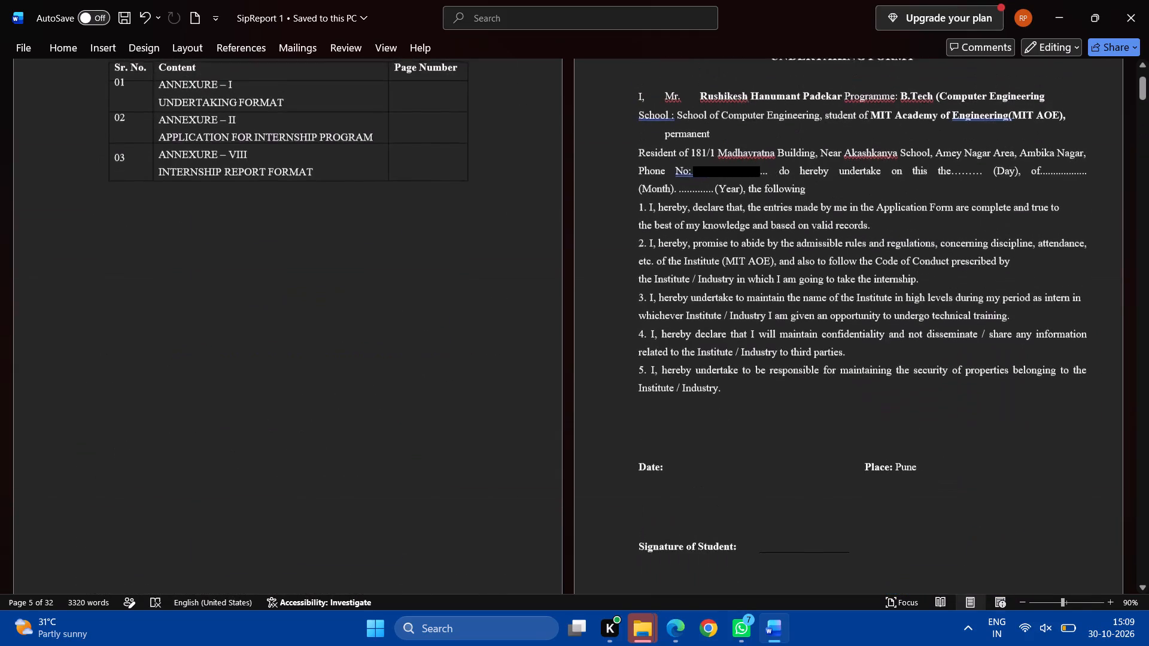
scroll(373, 404, up, 1)
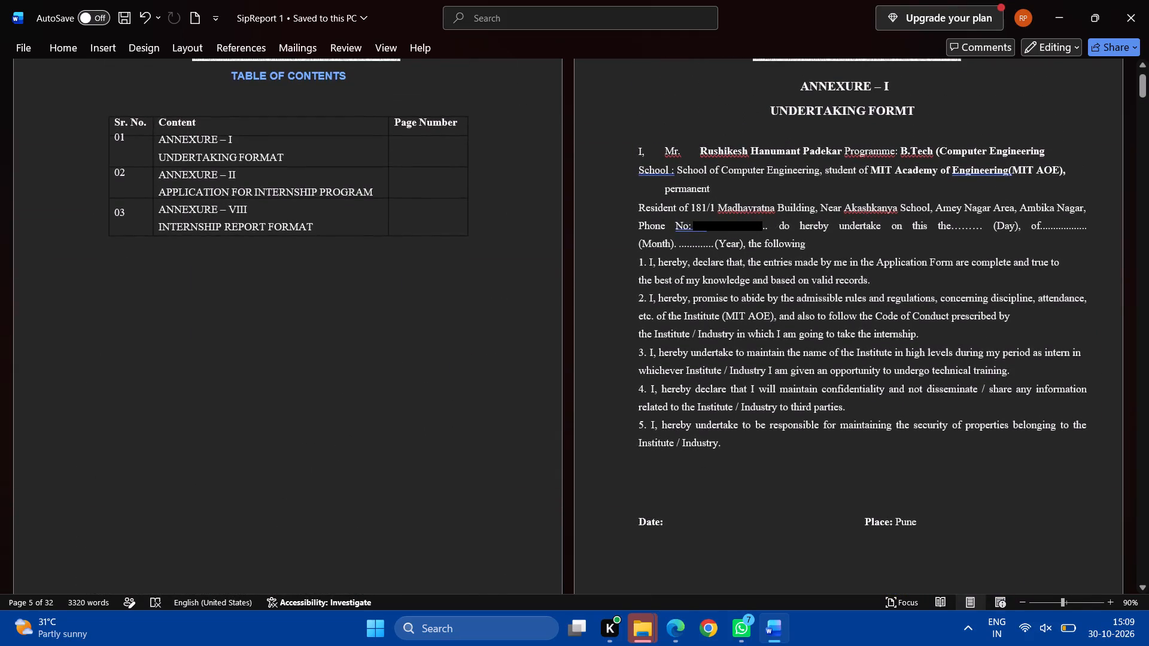
click(697, 157)
key(BackSpace)
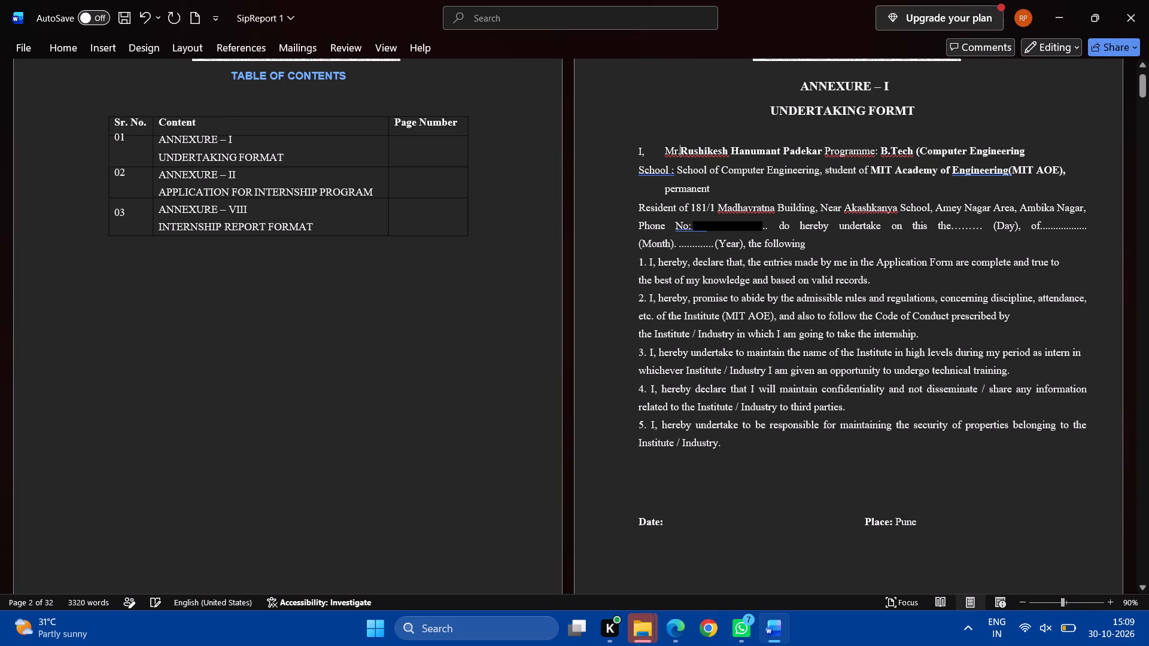
click(658, 148)
key(BackSpace)
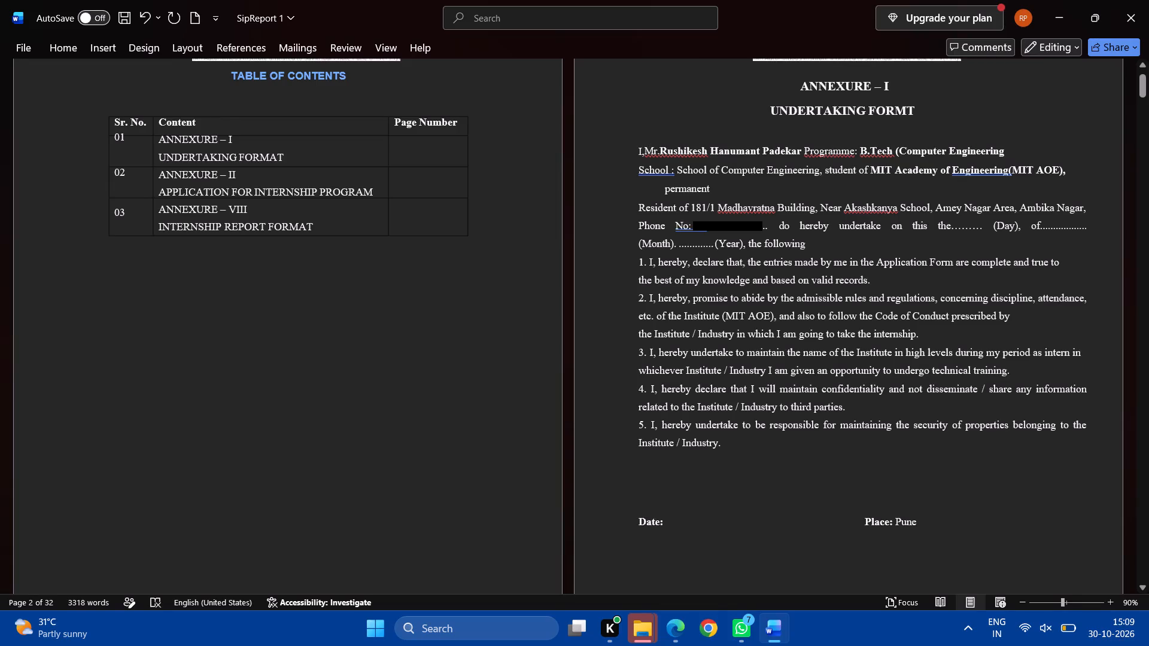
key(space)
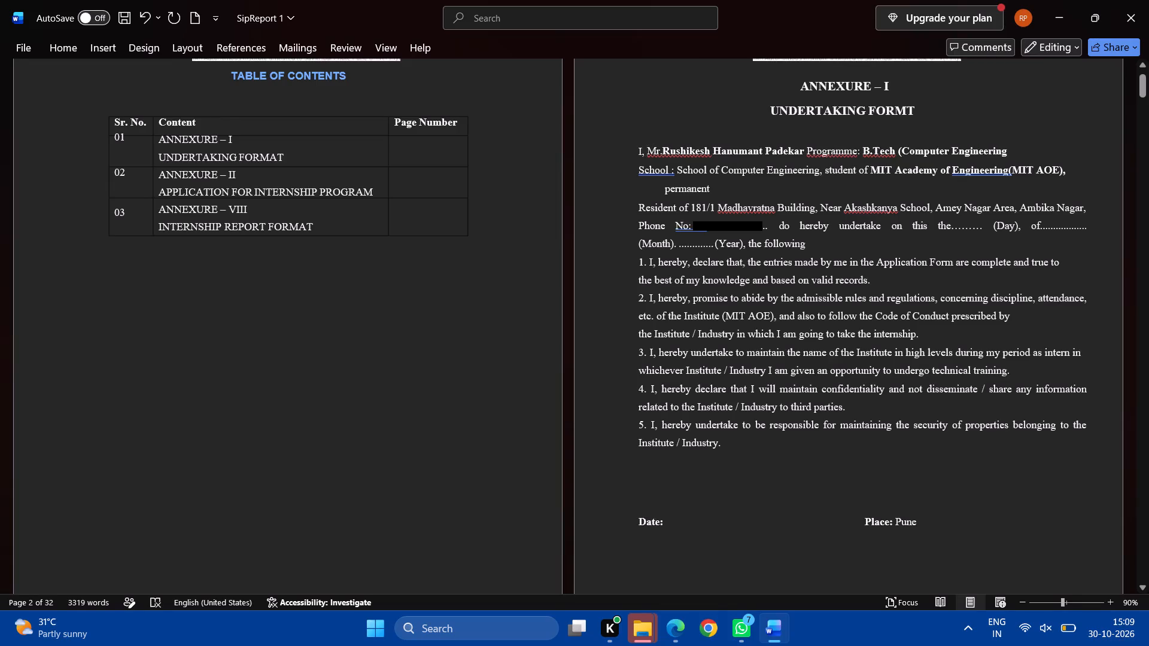
Replace the indent before "permanent" in Annexure I with six leading spaces so it lines up with the surrounding lines.
scroll(690, 167, down, 1)
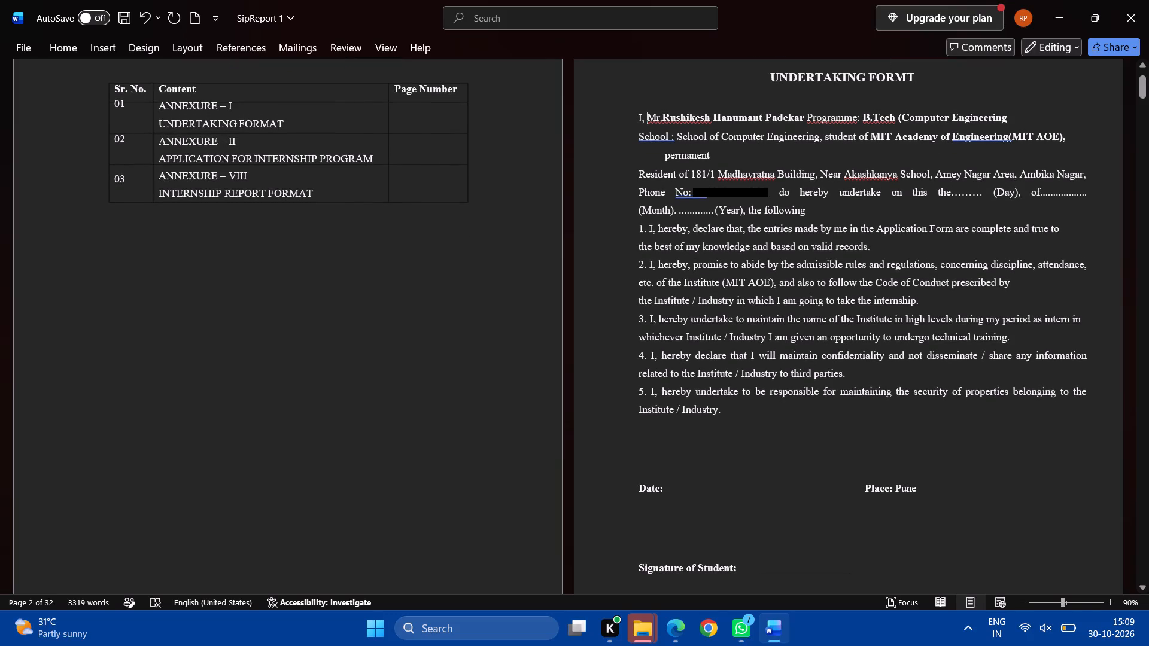
click(664, 159)
key(BackSpace)
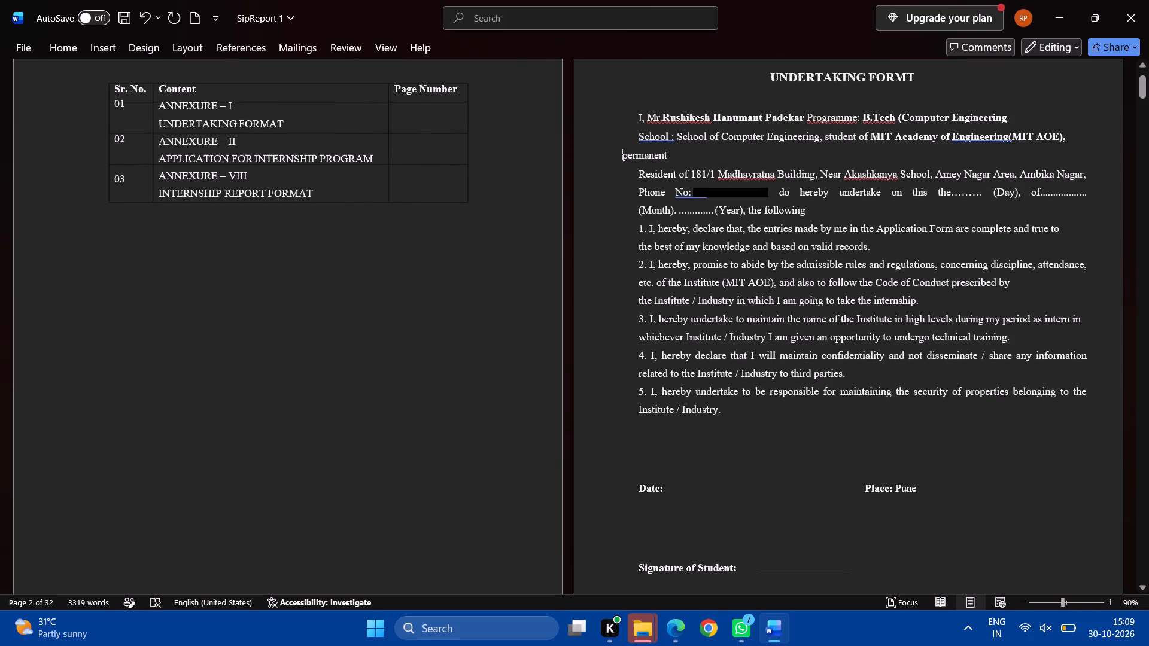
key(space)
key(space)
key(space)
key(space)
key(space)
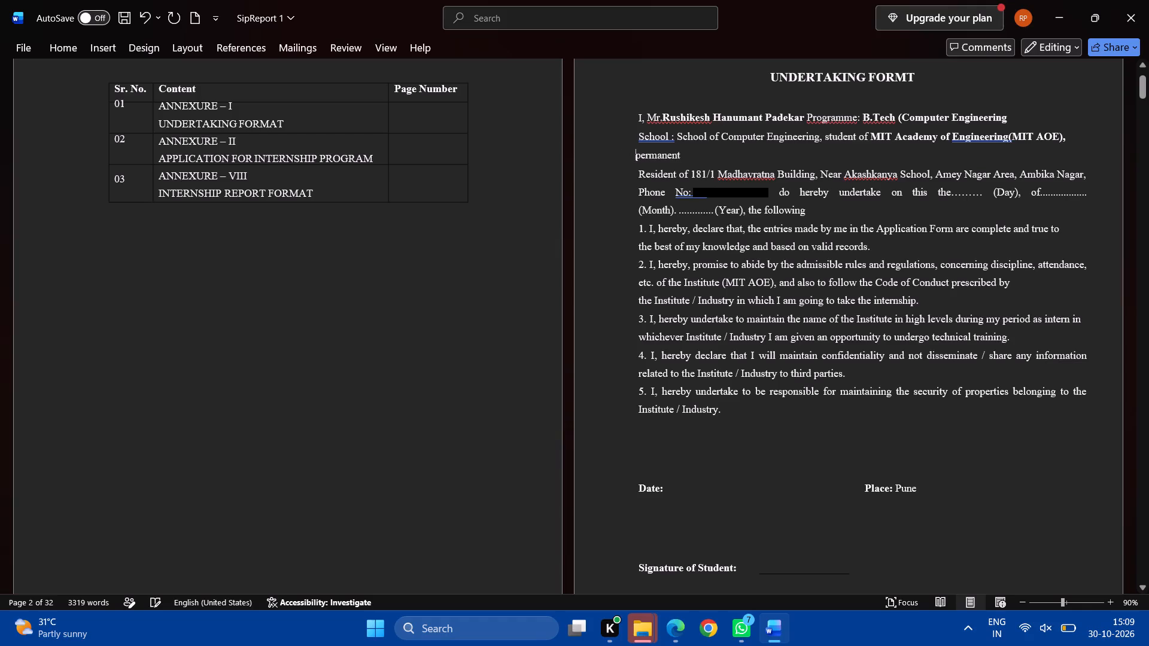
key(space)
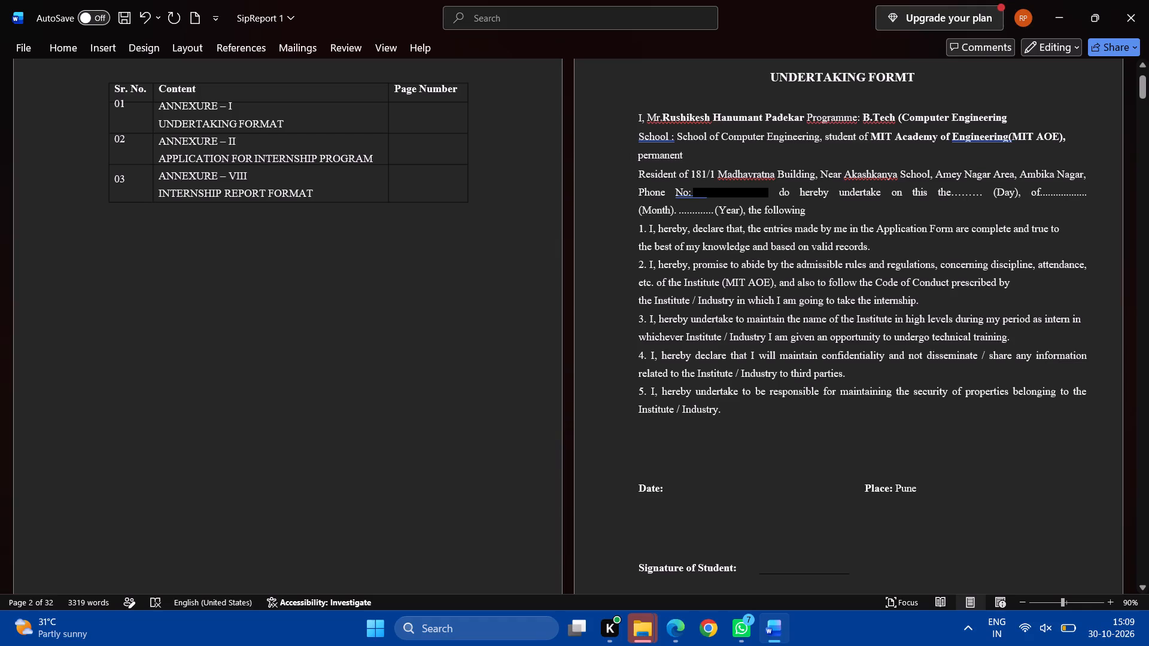
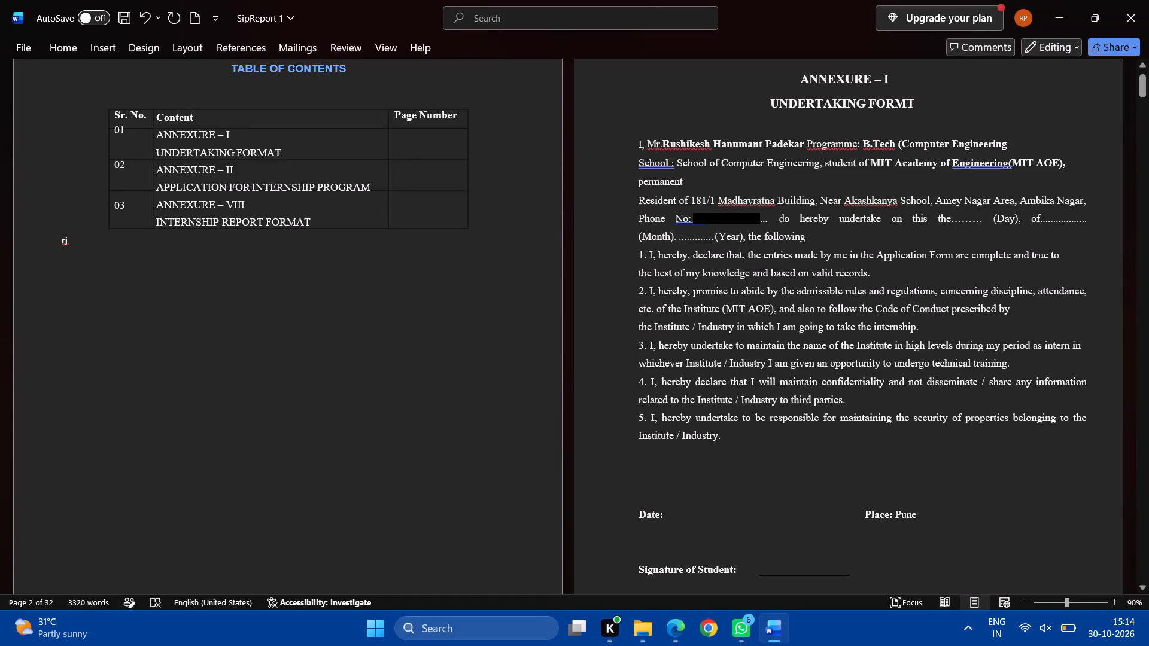
Close the SipReport 1 document without saving the pending changes.
triple_click(1139, 19)
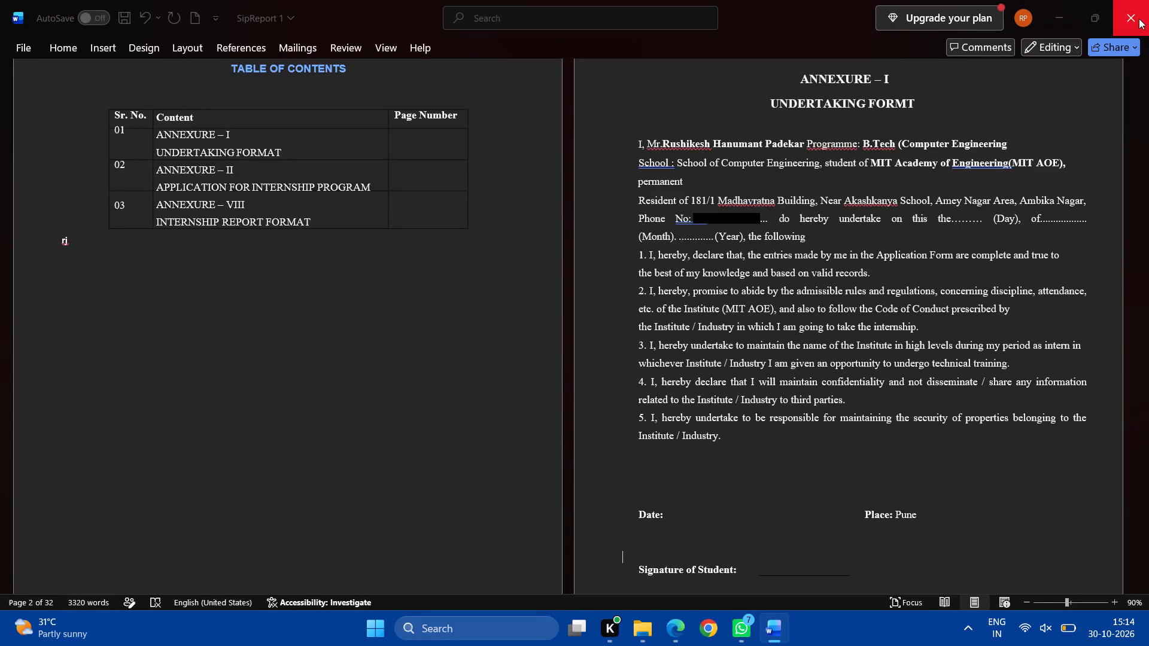
triple_click(1139, 19)
click(1139, 19)
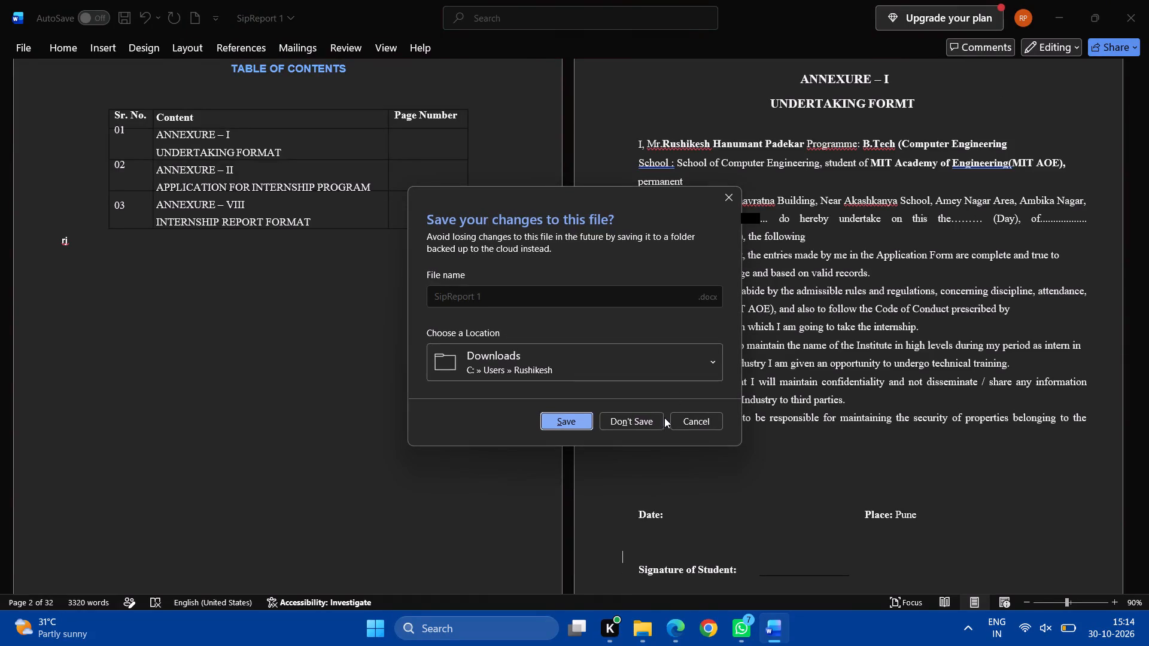
click(654, 416)
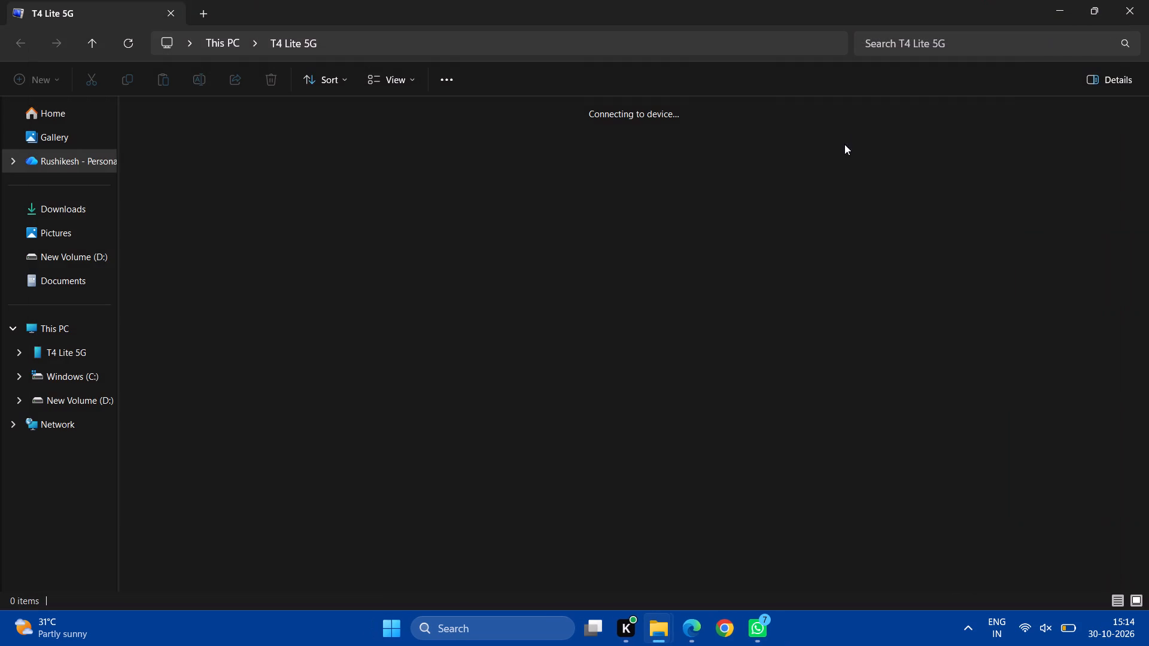
In File Explorer, find the exported repo2.3 PDF among the recent files and open it.
click(93, 282)
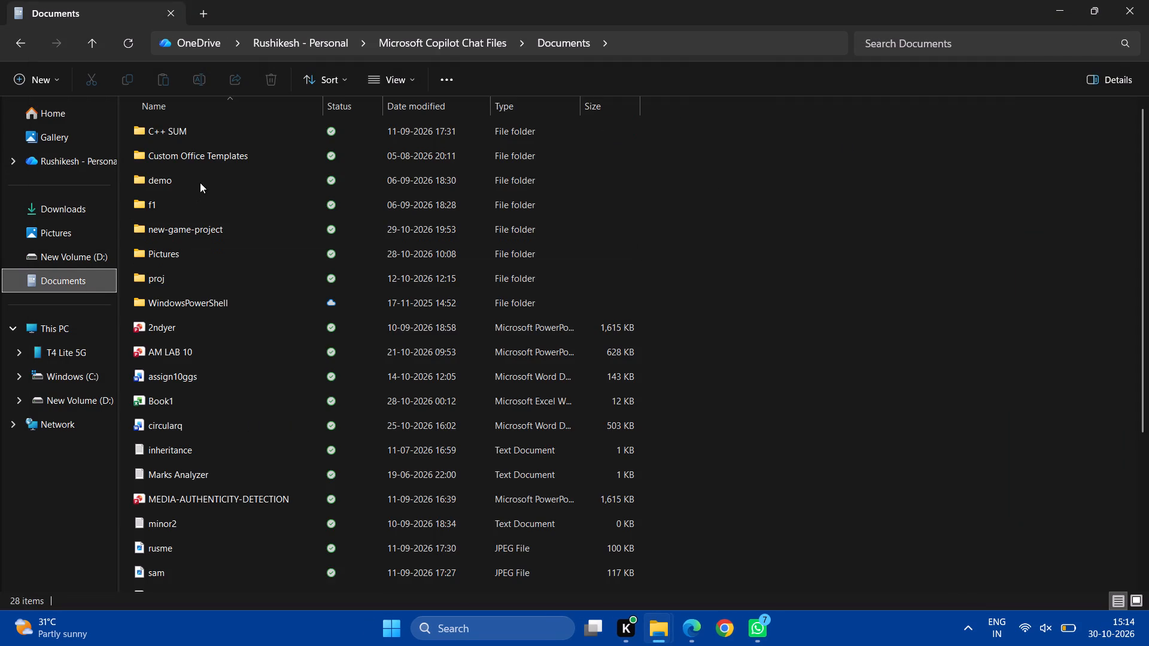
click(30, 119)
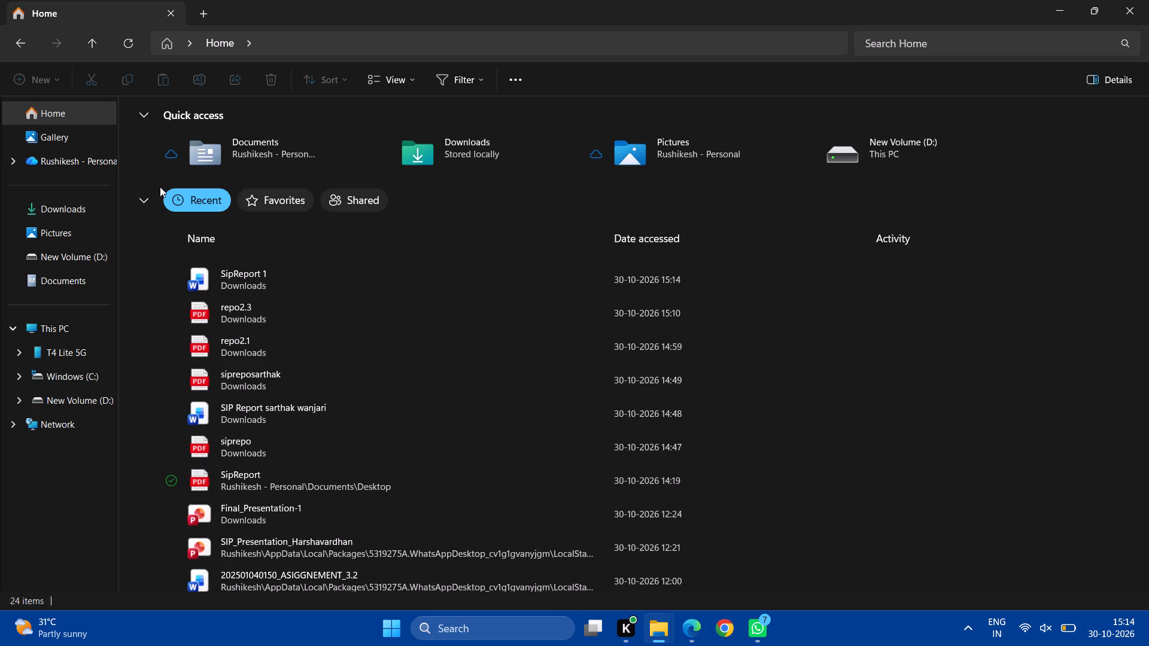
double_click(223, 306)
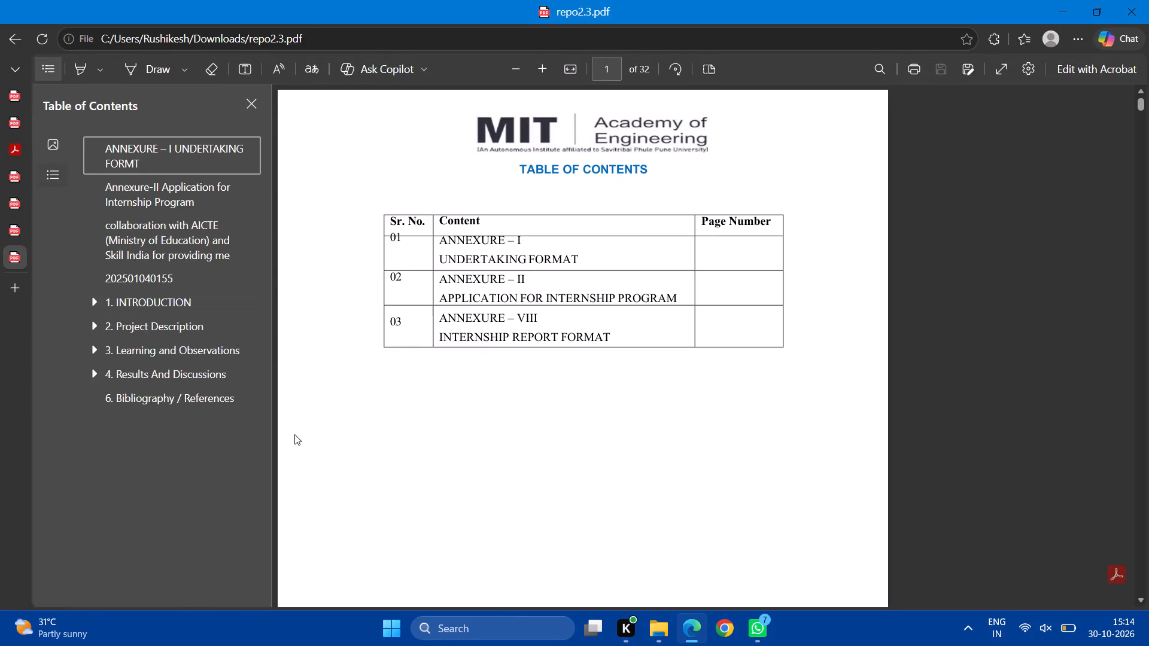
Review the pages of the repo2.3 PDF, from the table of contents through the Certificate page to the Conclusion and Future Scope section.
scroll(457, 421, down, 10)
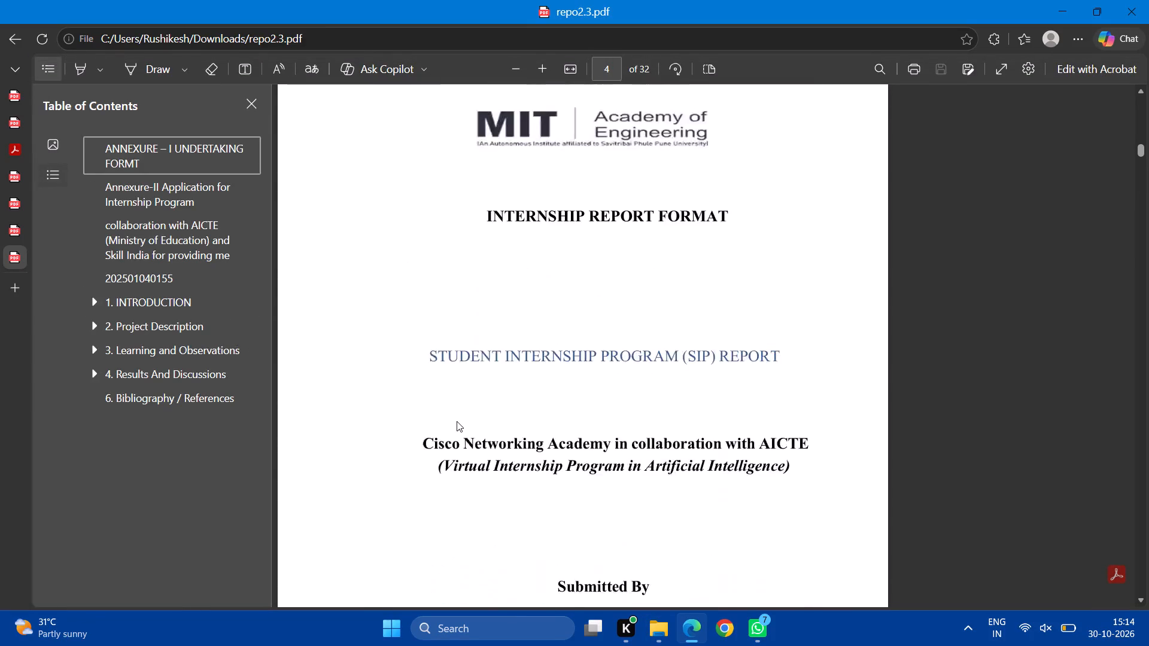
scroll(457, 421, down, 4)
scroll(457, 421, up, 1)
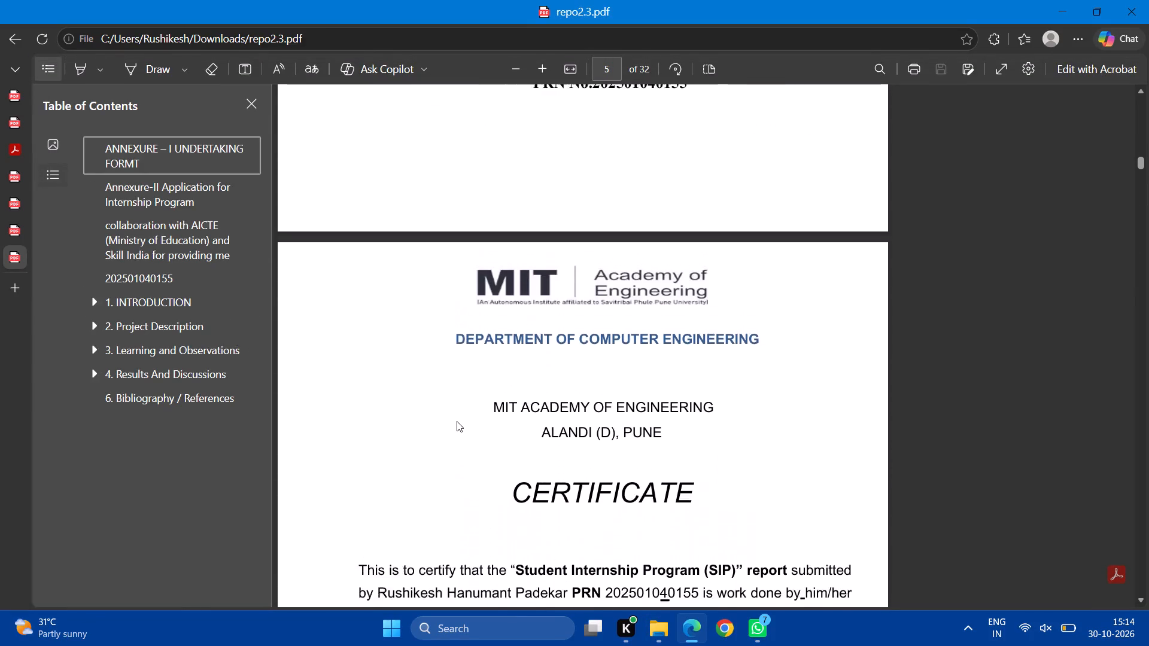
scroll(457, 421, down, 3)
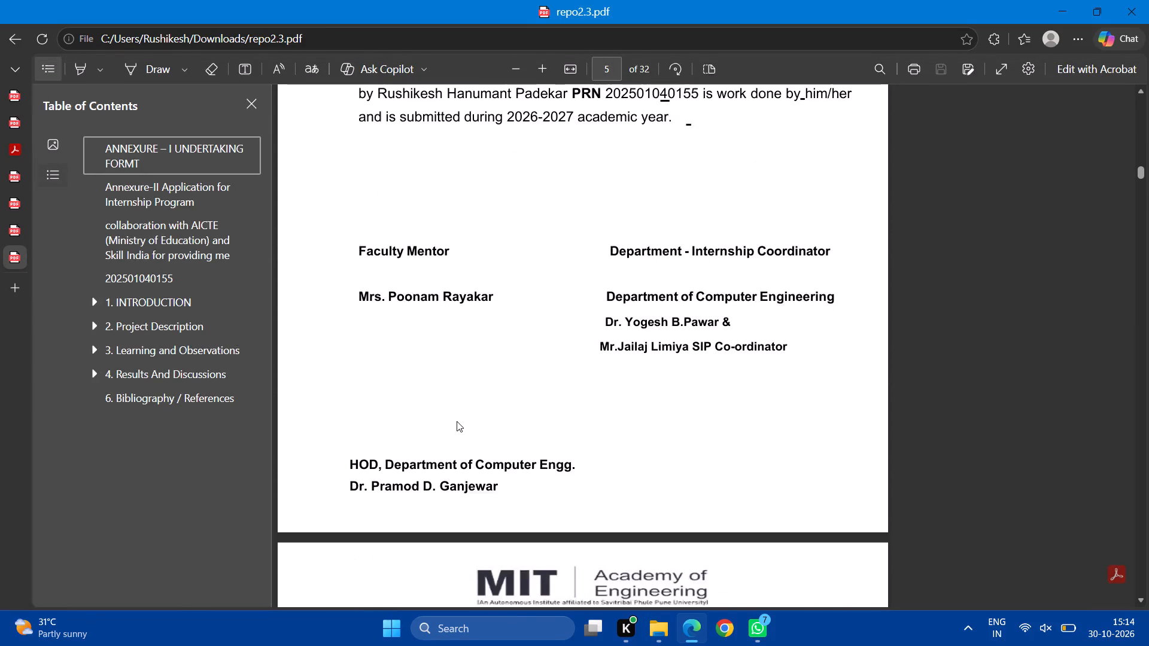
scroll(457, 421, down, 7)
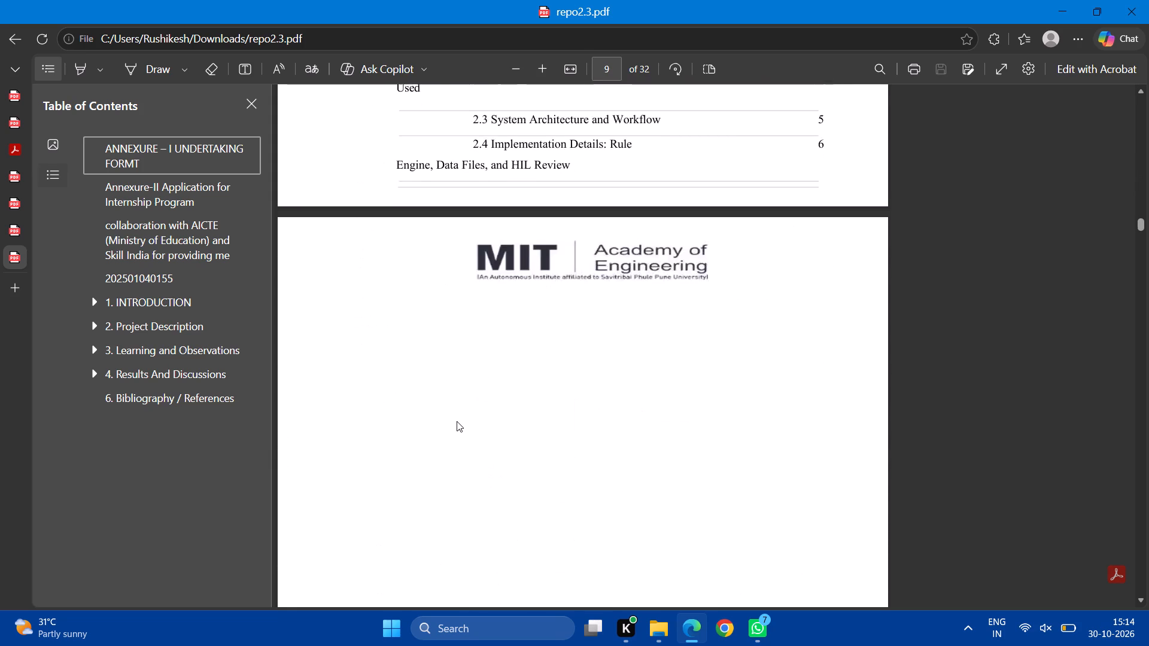
scroll(457, 421, down, 10)
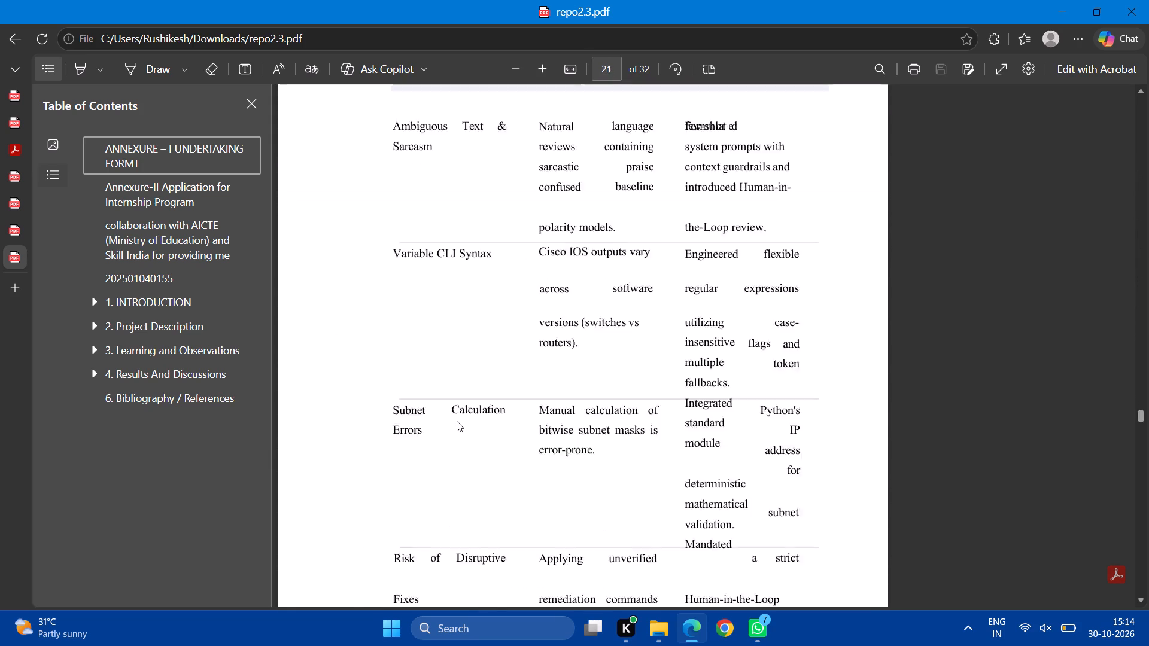
scroll(457, 421, down, 3)
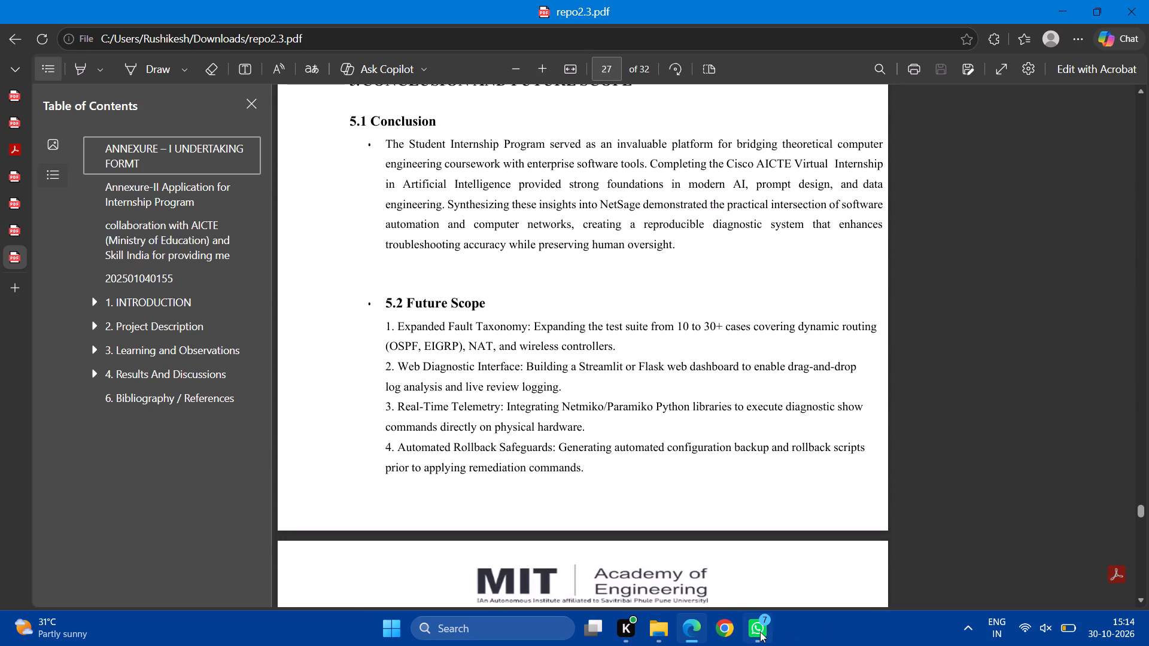
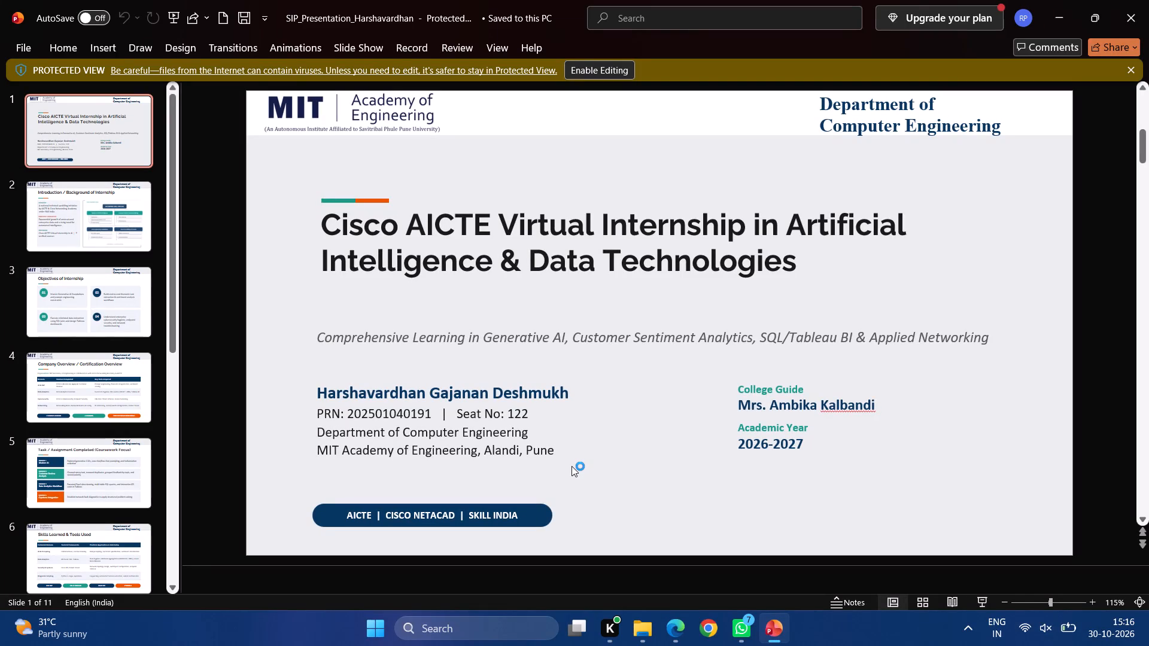
Review the slides of the SIP presentation, from the title slide through to the Thank You slide and back.
scroll(572, 466, up, 1)
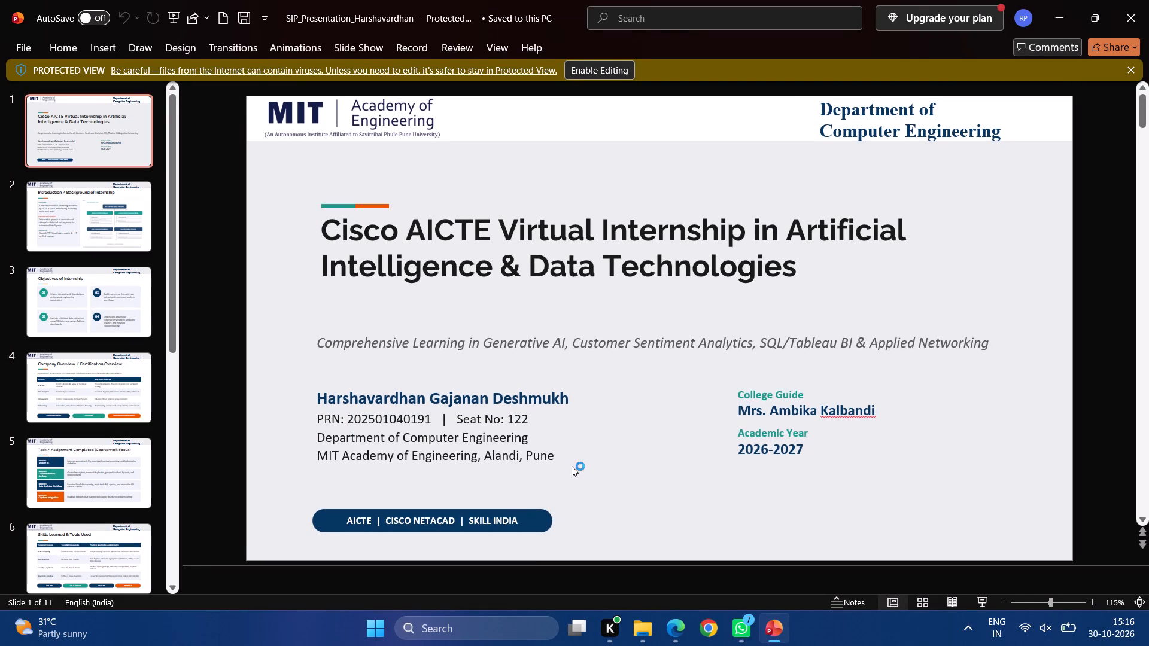
scroll(572, 466, up, 1)
scroll(572, 466, down, 2)
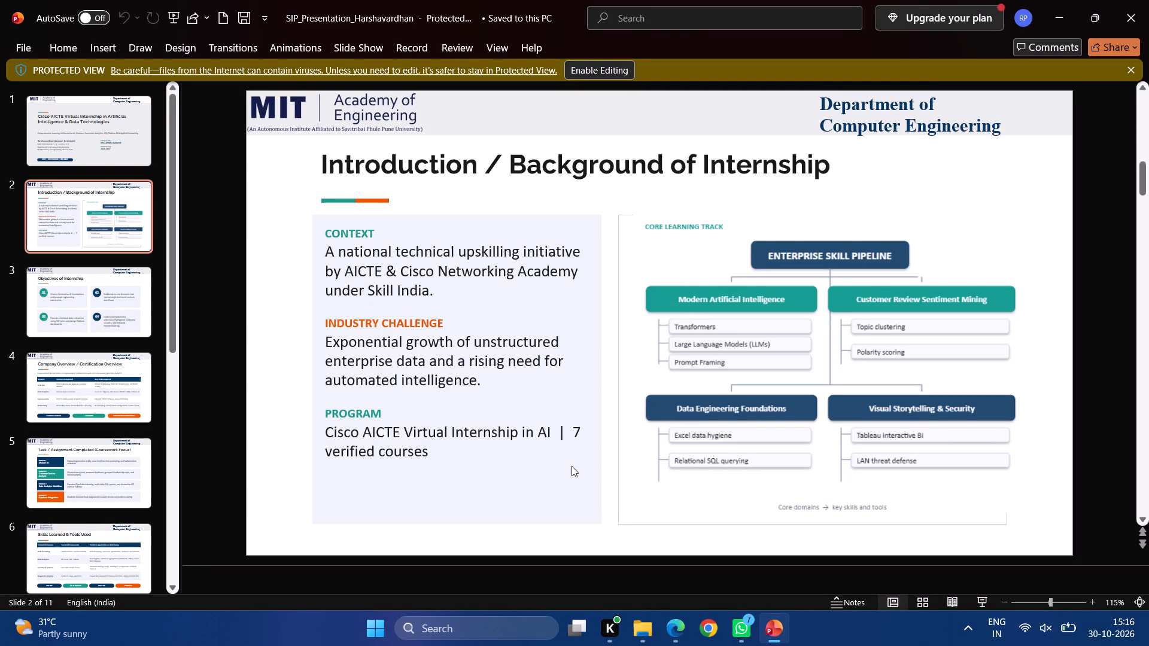
scroll(572, 466, up, 2)
scroll(572, 466, down, 4)
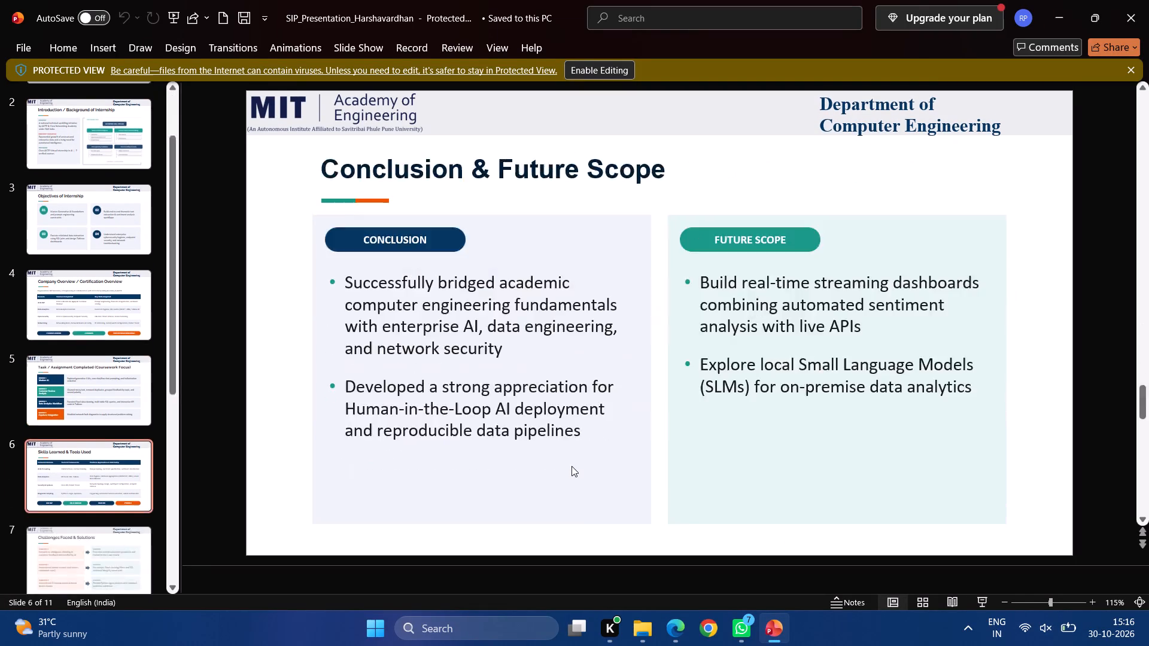
scroll(572, 466, down, 7)
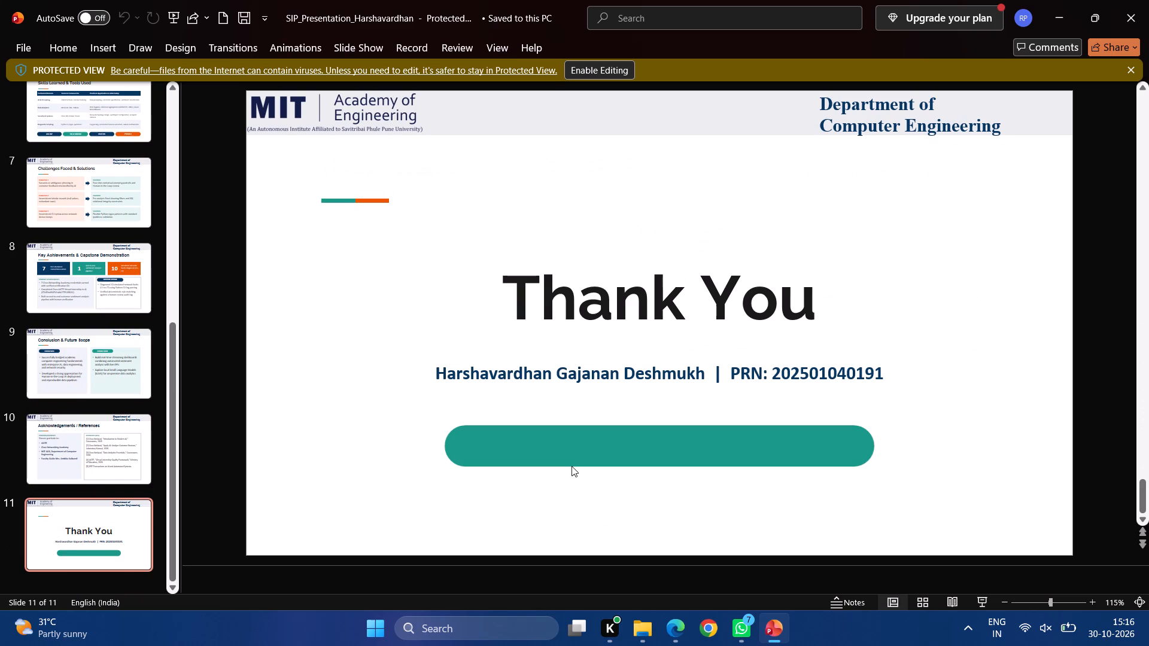
scroll(586, 322, up, 7)
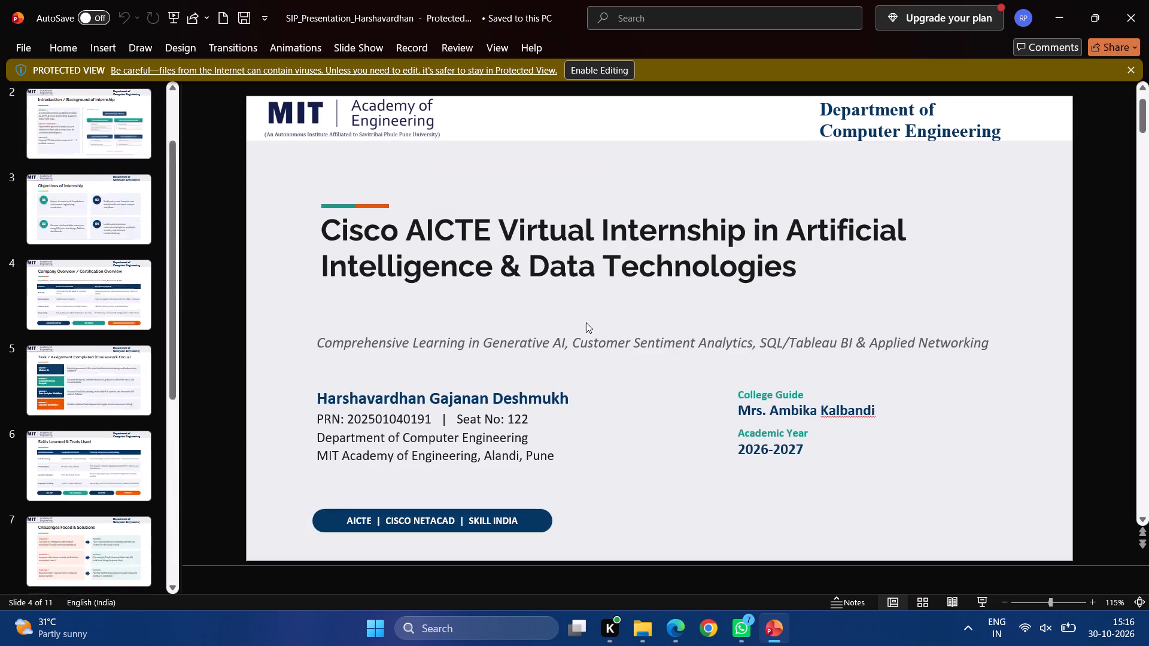
scroll(586, 322, up, 1)
scroll(586, 322, down, 12)
scroll(586, 322, up, 3)
scroll(586, 322, down, 3)
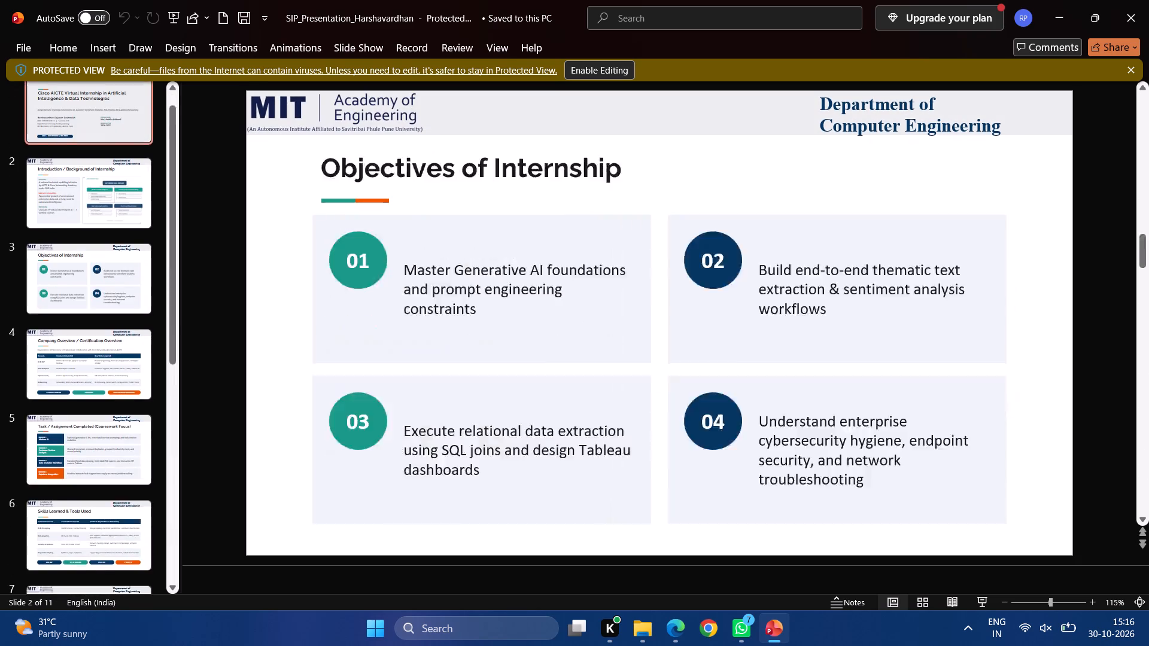
scroll(586, 322, up, 18)
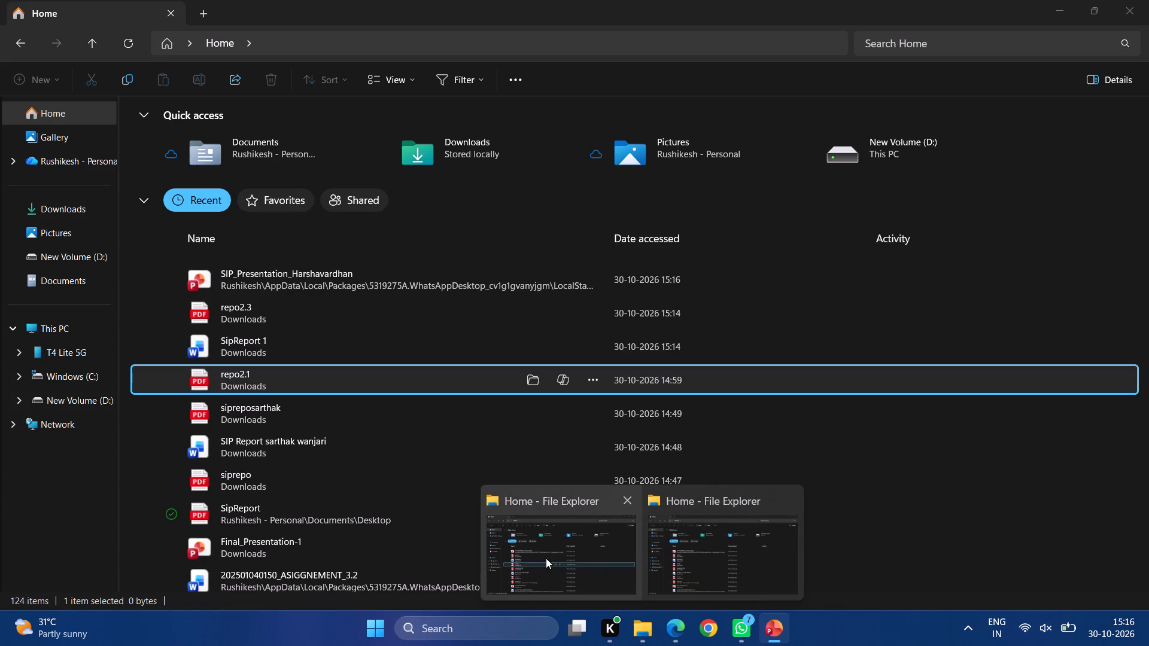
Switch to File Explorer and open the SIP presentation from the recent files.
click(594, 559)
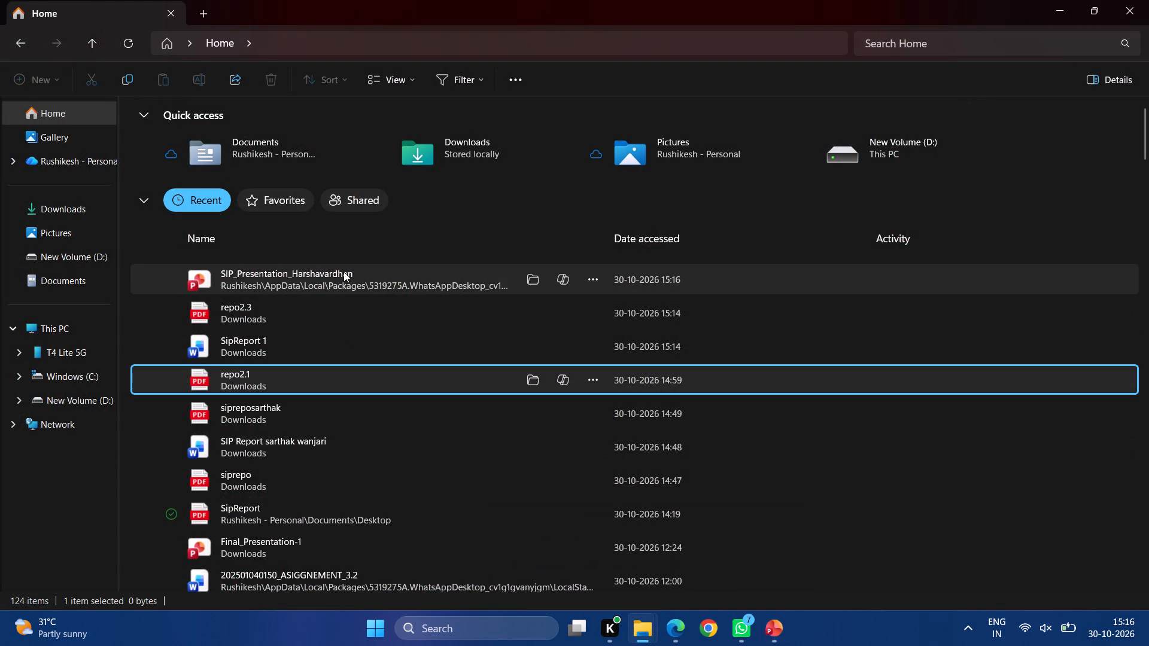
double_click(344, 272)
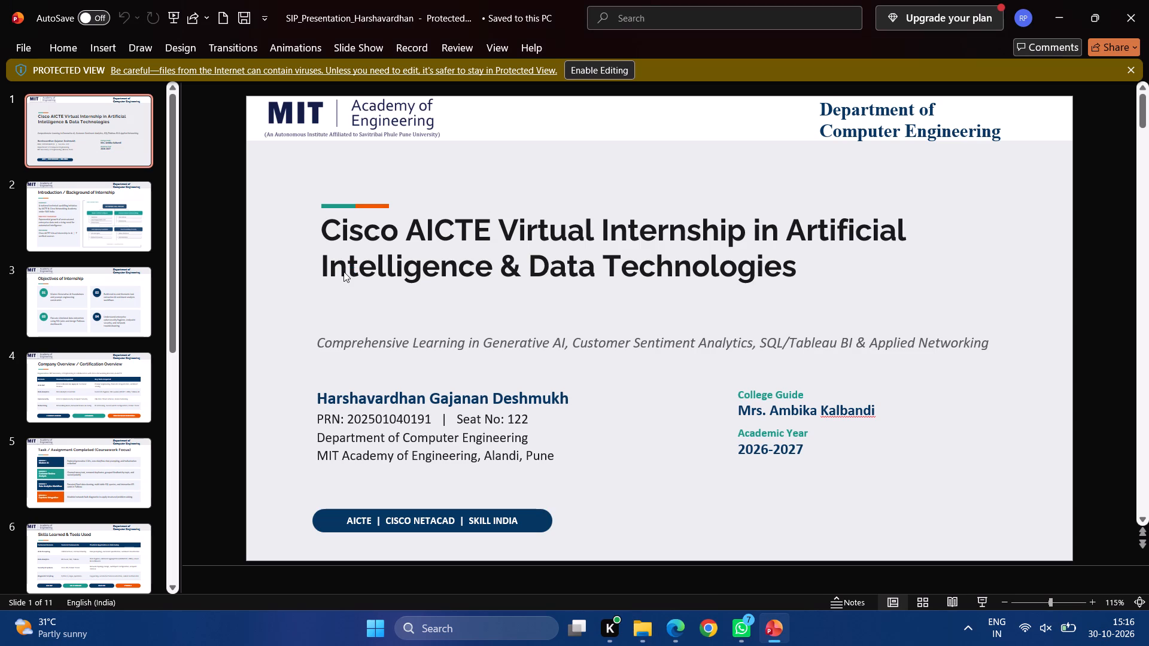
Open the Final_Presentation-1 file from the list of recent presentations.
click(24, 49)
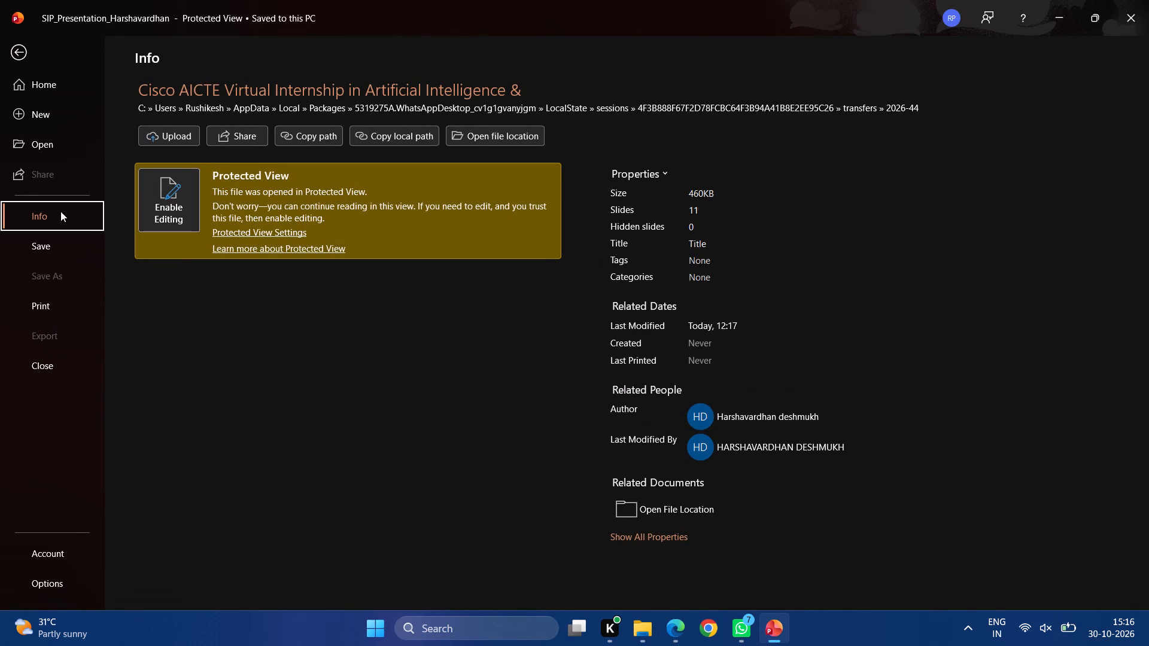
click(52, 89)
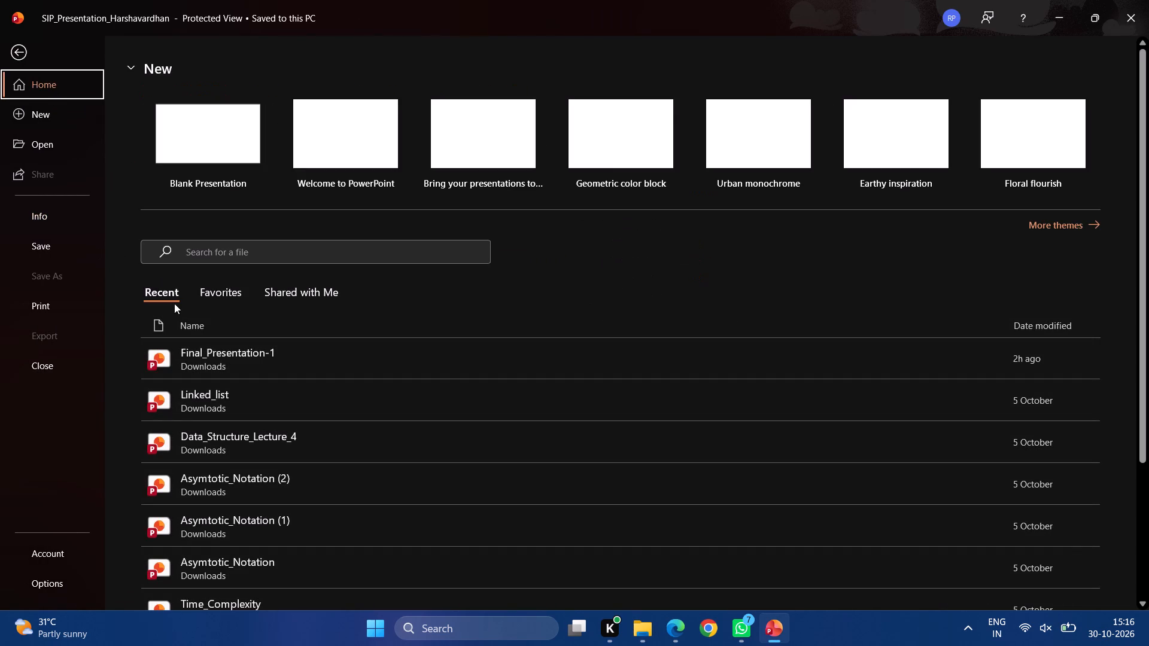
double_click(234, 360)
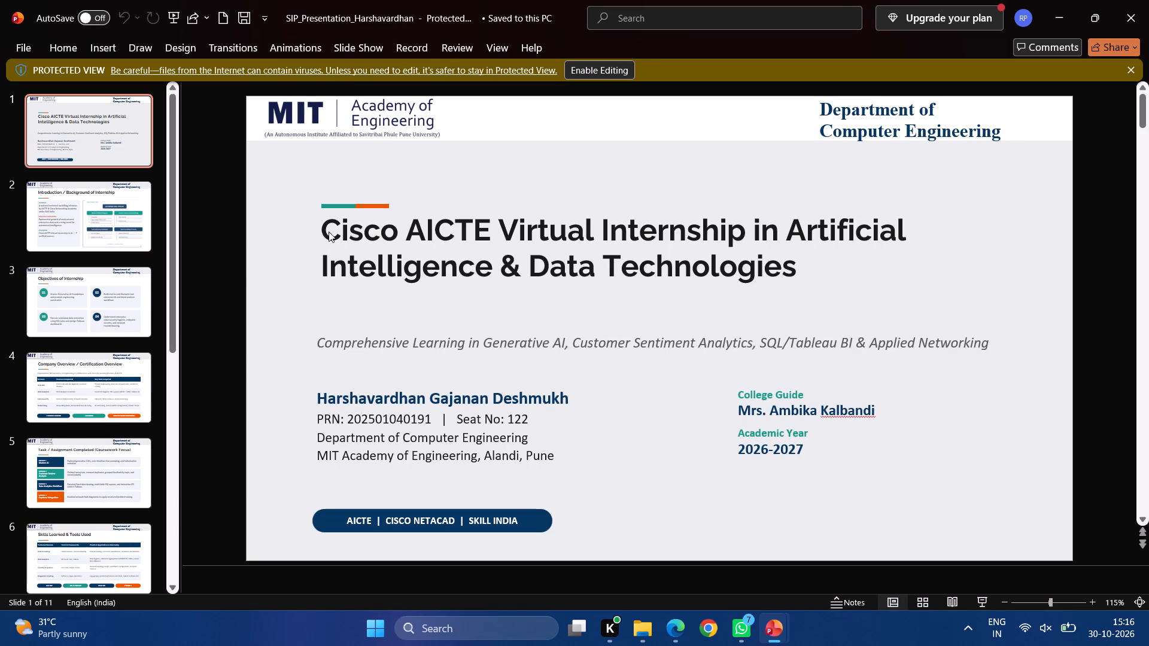
Enable editing of the SIP presentation, which is open in Protected View.
click(622, 64)
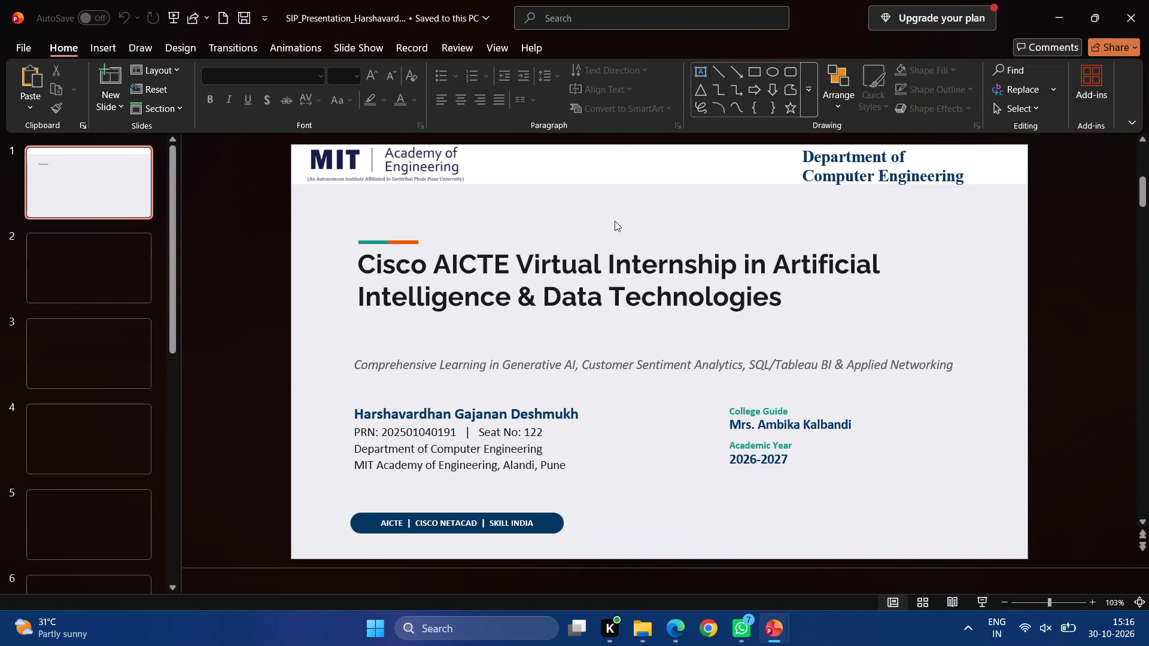
scroll(615, 221, down, 1)
scroll(615, 221, up, 6)
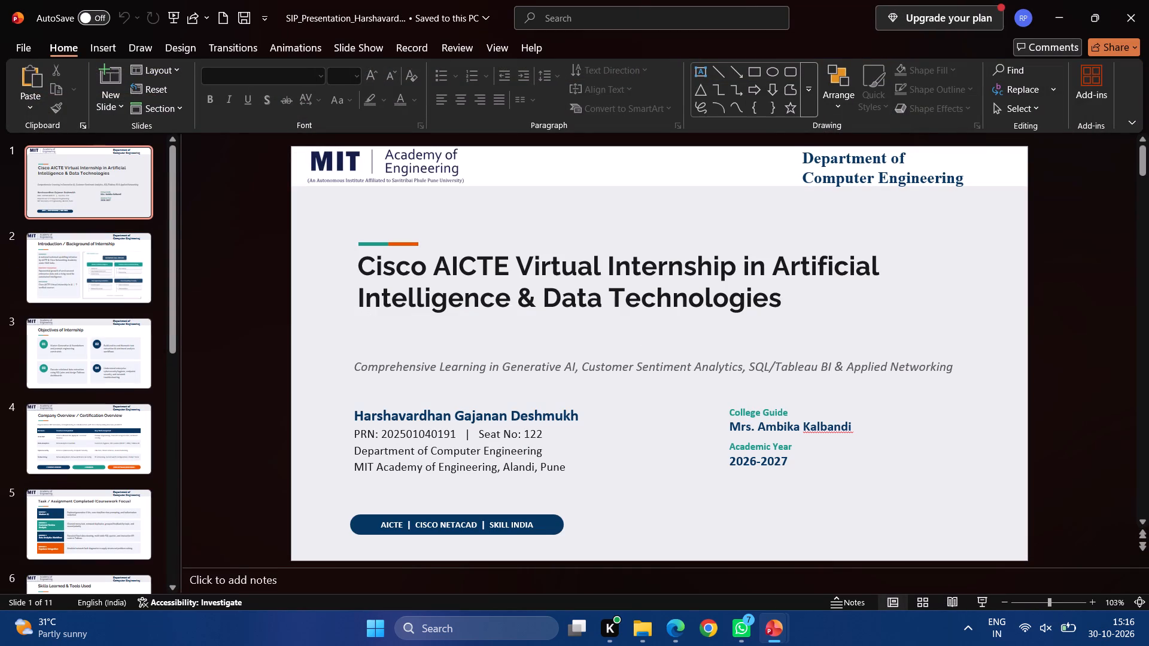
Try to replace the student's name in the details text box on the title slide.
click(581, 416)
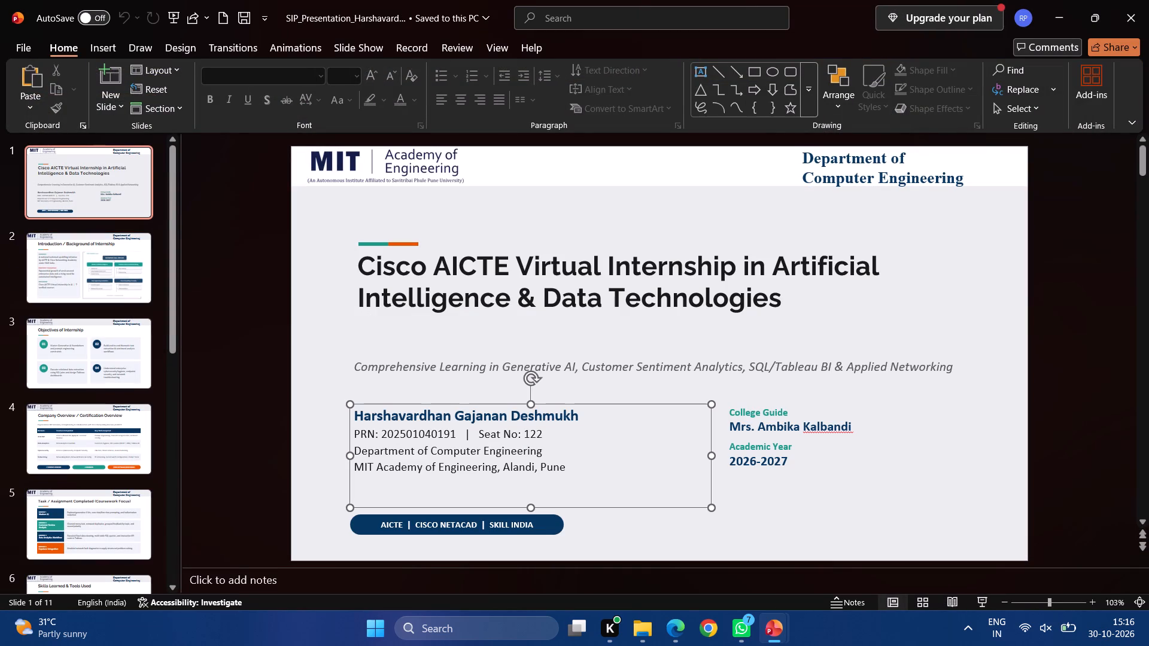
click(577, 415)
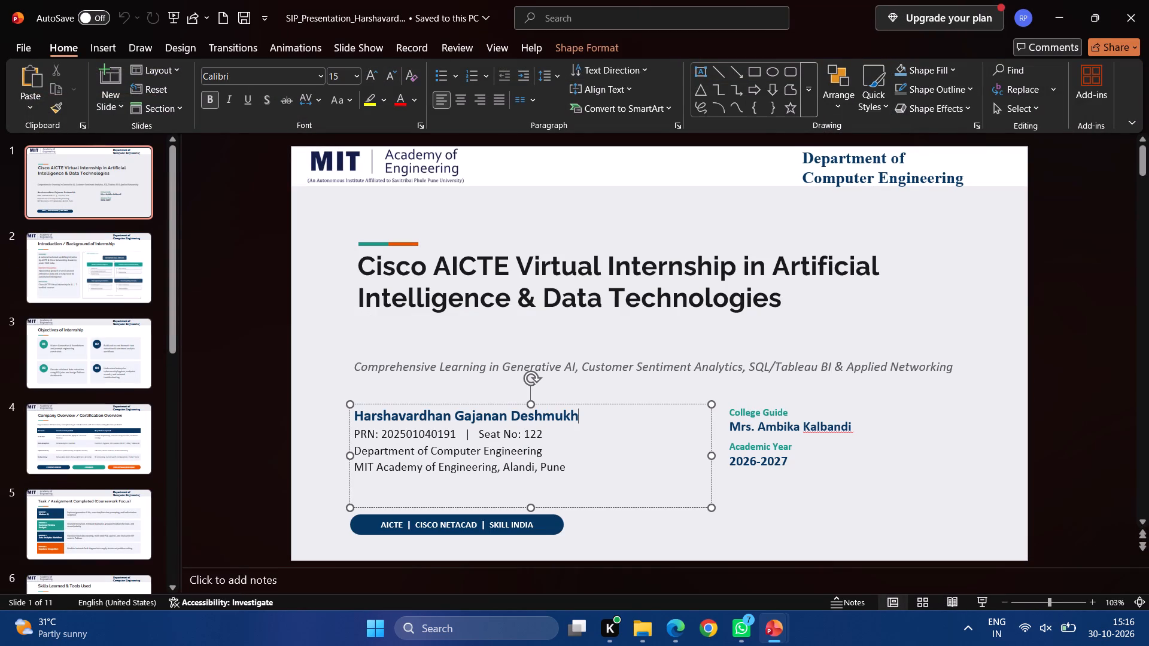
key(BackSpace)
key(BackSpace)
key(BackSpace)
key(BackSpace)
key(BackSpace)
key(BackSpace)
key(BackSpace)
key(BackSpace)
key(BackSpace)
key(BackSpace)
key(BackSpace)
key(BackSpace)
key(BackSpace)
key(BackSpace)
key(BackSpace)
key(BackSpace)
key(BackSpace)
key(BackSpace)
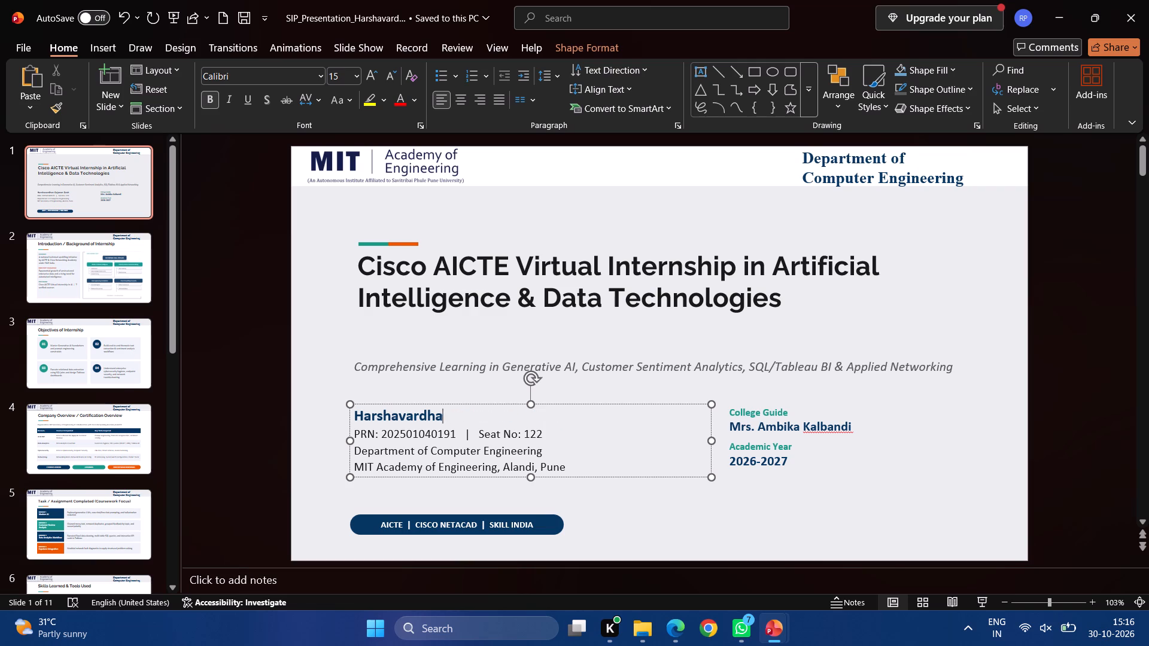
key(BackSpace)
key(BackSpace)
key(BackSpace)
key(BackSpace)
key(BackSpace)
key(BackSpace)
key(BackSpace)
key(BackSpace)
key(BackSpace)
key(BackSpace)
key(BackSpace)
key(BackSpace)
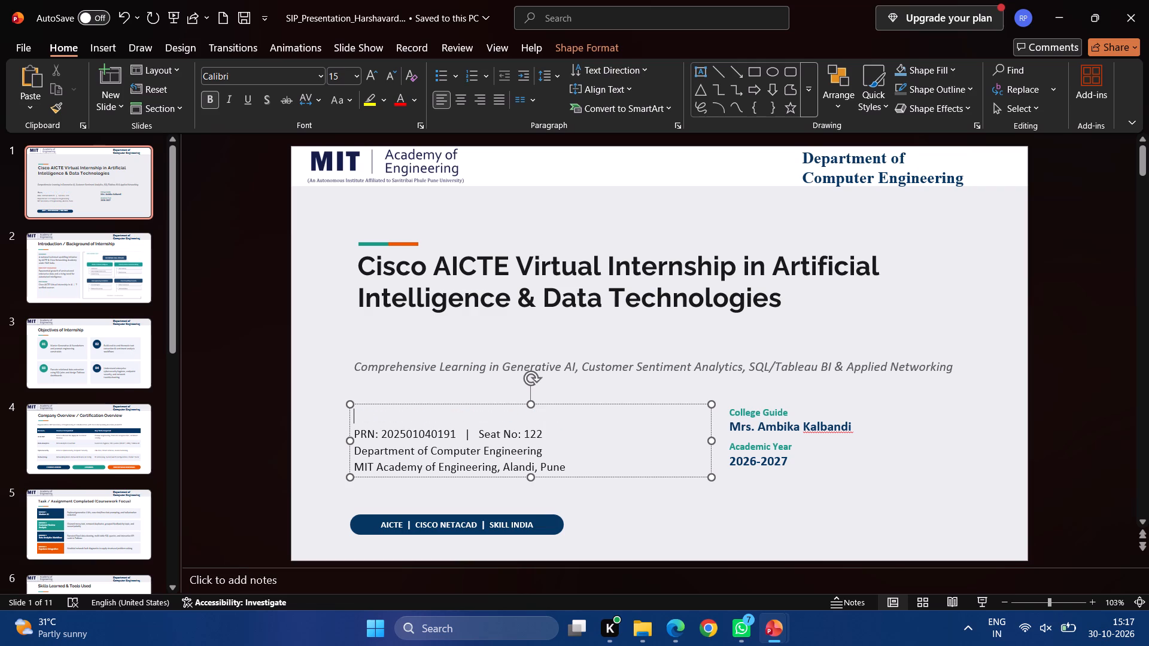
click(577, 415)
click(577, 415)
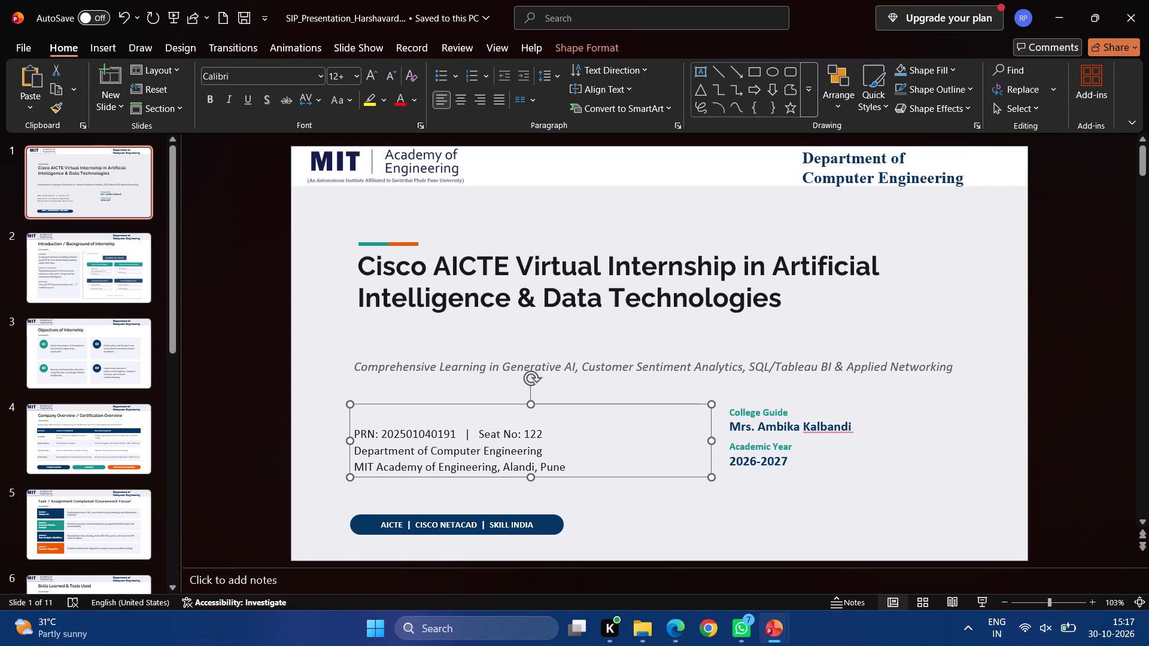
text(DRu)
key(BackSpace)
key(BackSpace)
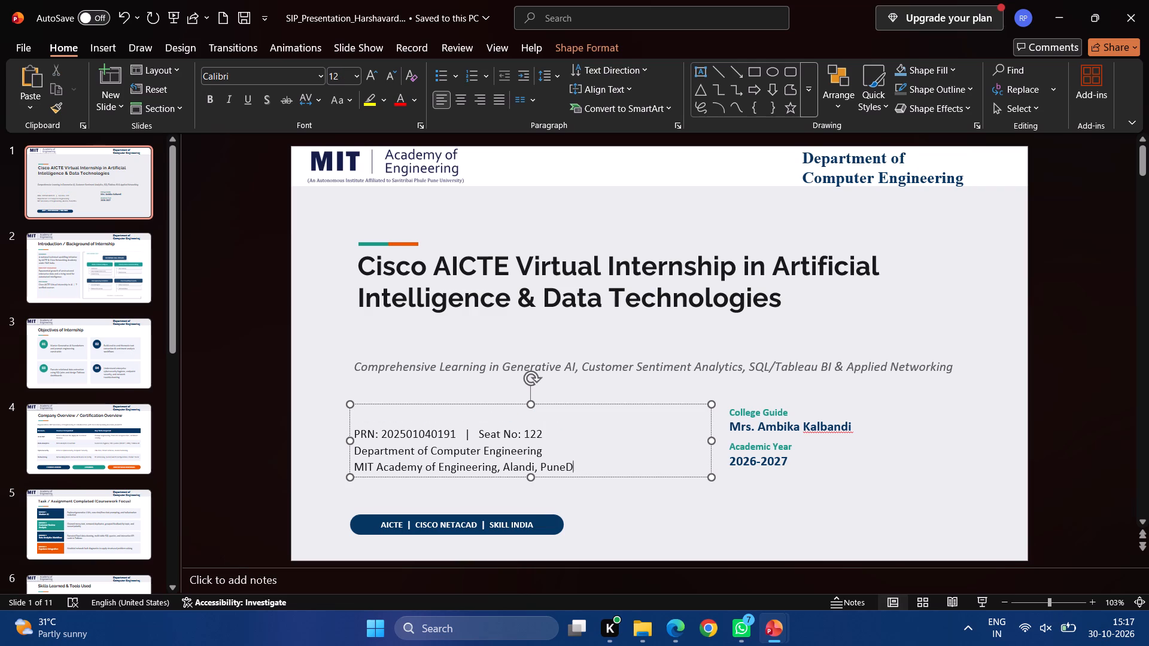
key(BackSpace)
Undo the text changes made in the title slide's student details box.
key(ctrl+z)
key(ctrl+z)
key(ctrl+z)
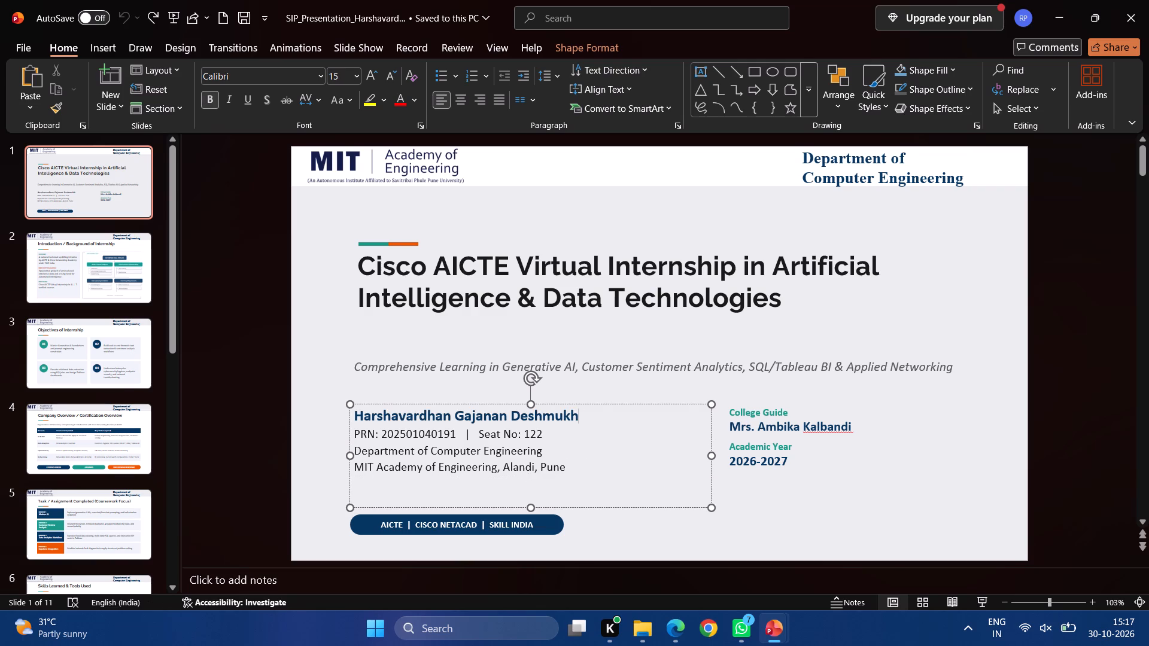
Replace the student's name above the PRN line on the title slide with the new student's full name.
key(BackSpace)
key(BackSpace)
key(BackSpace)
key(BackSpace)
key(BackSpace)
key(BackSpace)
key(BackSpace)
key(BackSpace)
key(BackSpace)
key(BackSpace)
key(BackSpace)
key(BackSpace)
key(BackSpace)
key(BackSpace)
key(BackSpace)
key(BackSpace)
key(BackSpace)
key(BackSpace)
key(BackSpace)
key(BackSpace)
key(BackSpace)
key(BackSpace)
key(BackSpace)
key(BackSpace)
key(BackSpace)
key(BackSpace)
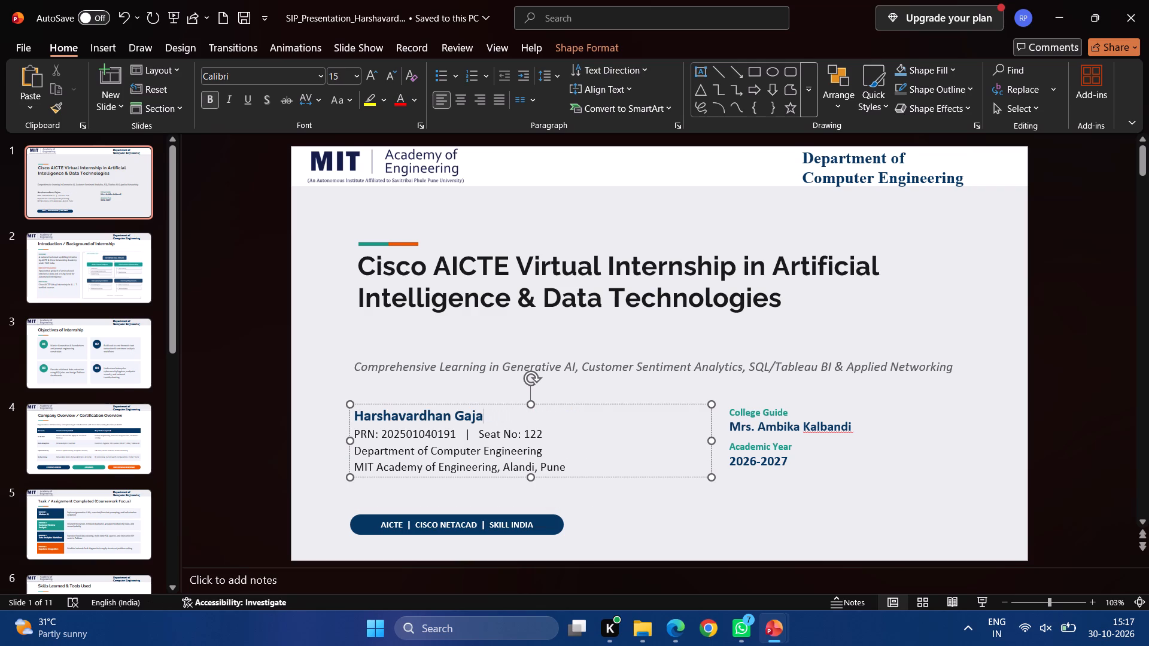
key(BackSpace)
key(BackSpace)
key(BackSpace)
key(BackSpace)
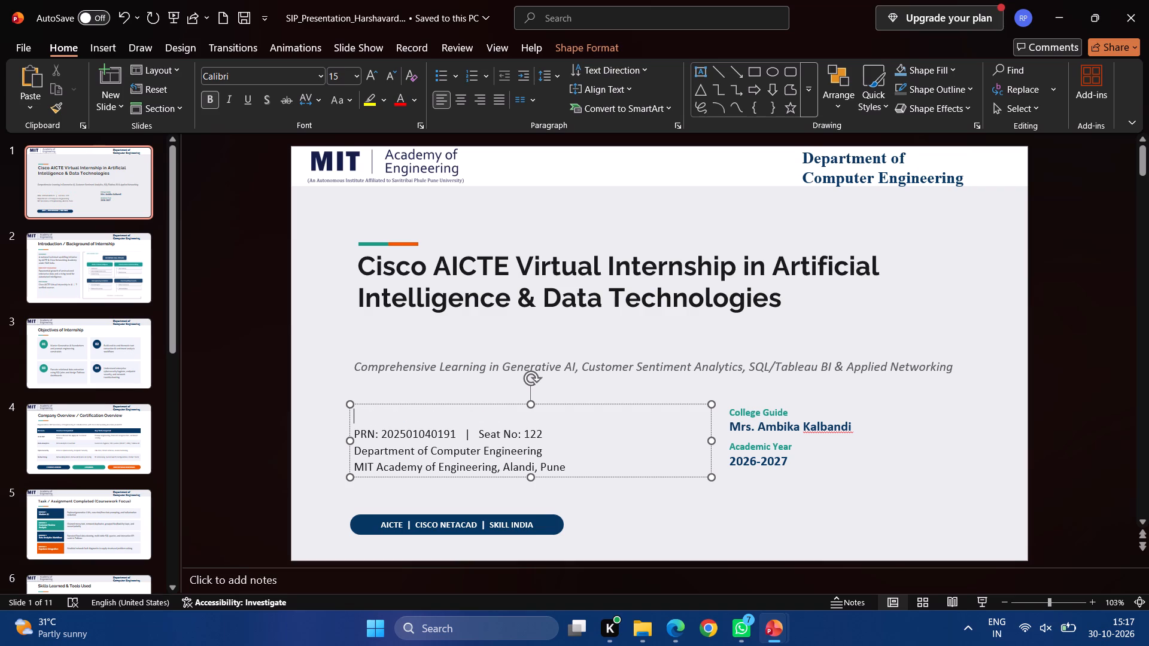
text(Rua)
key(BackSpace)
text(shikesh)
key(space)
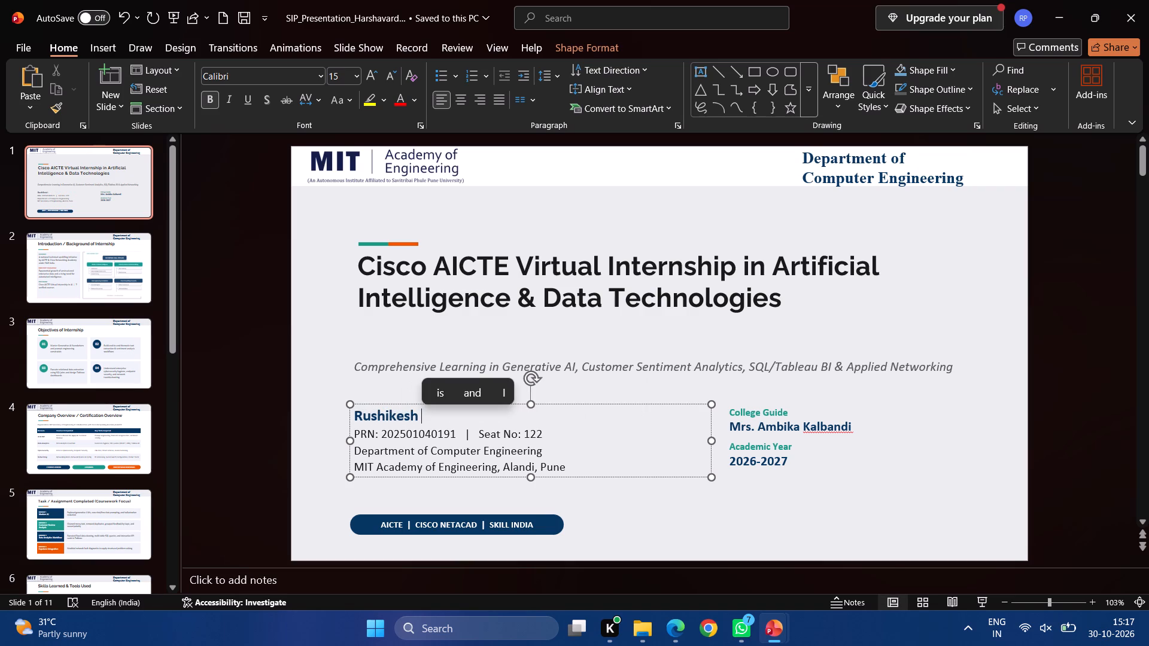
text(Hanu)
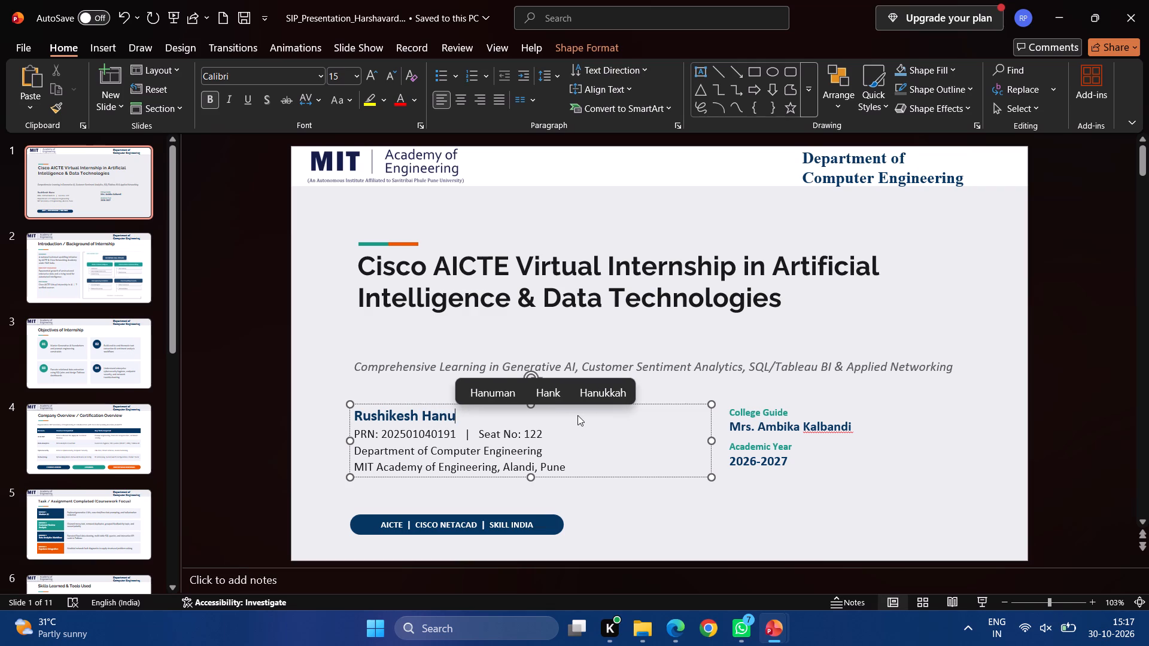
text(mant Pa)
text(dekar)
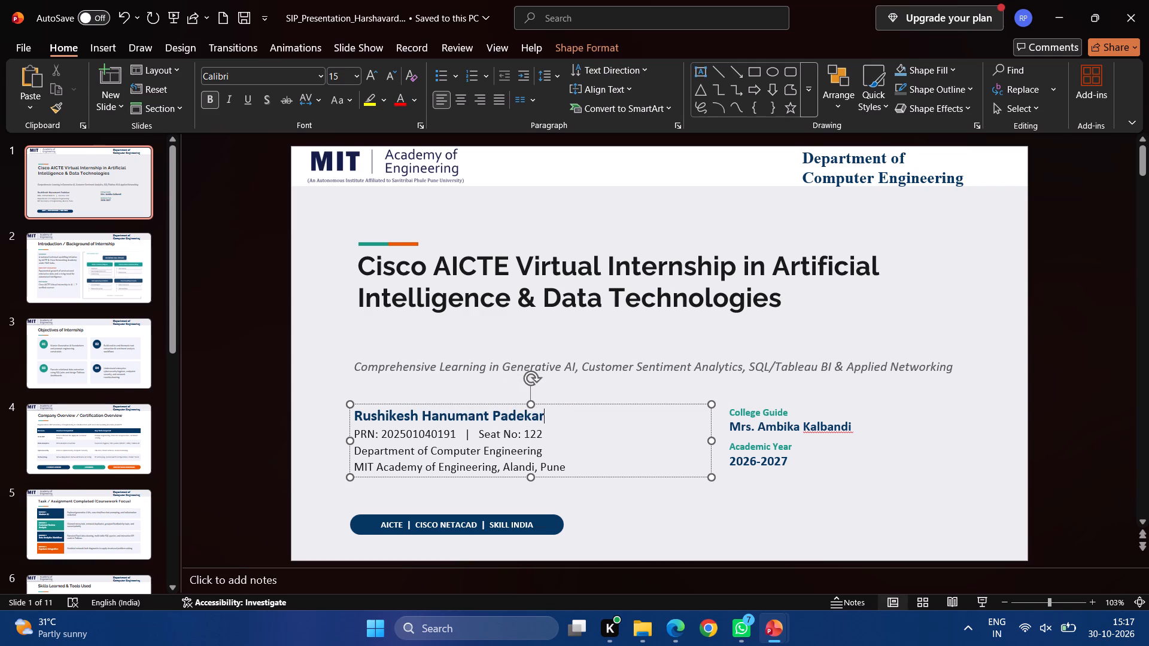
Replace the last three digits of the PRN on the title slide with those of the new student's PRN.
click(453, 435)
click(455, 435)
key(BackSpace)
key(BackSpace)
key(BackSpace)
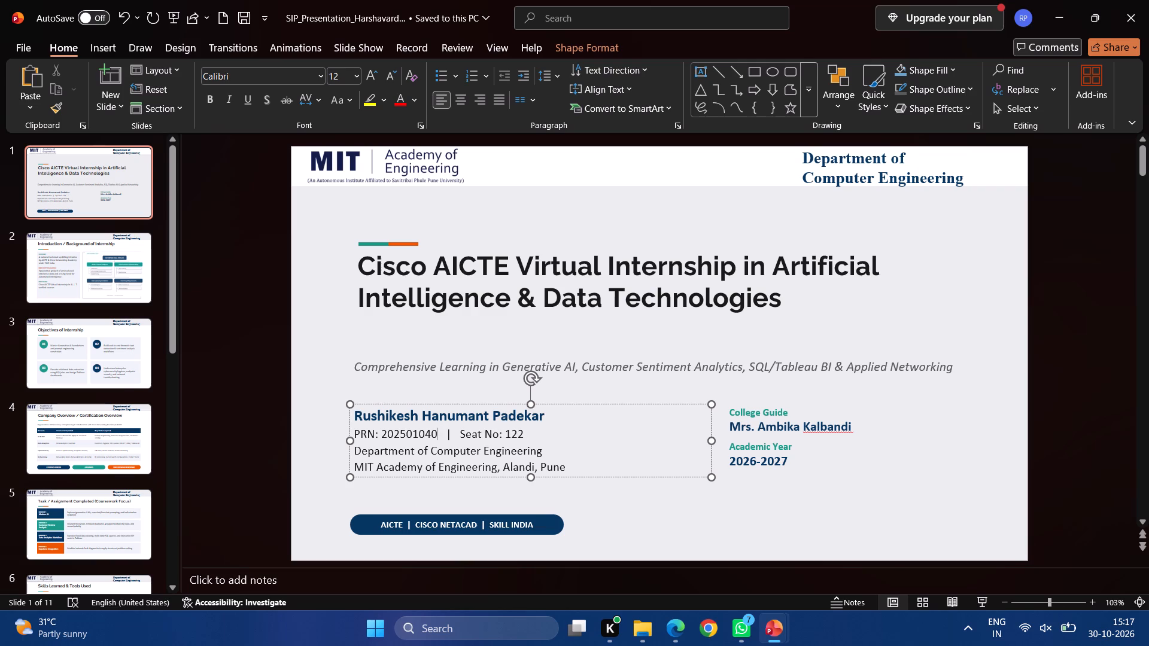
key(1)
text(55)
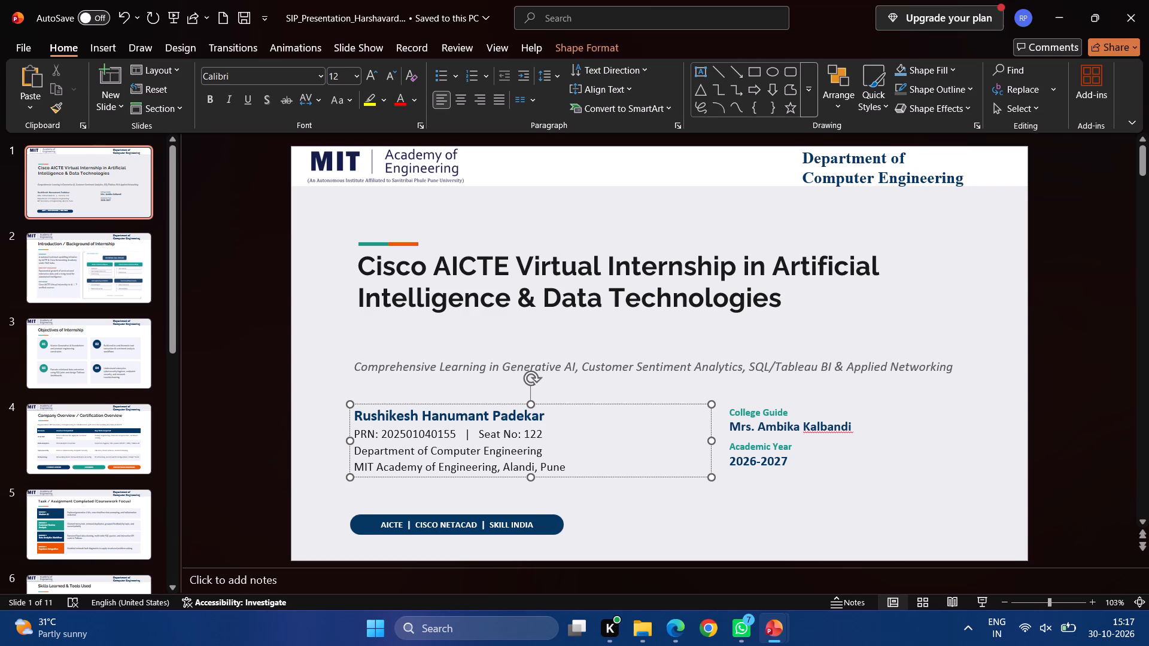
Change the last two digits of the Seat No on the title slide to match the new student's seat number.
click(547, 438)
key(BackSpace)
key(BackSpace)
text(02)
Replace the first name under College Guide on the title slide with the new guide's first name, keeping the title Mrs.
click(862, 429)
click(855, 425)
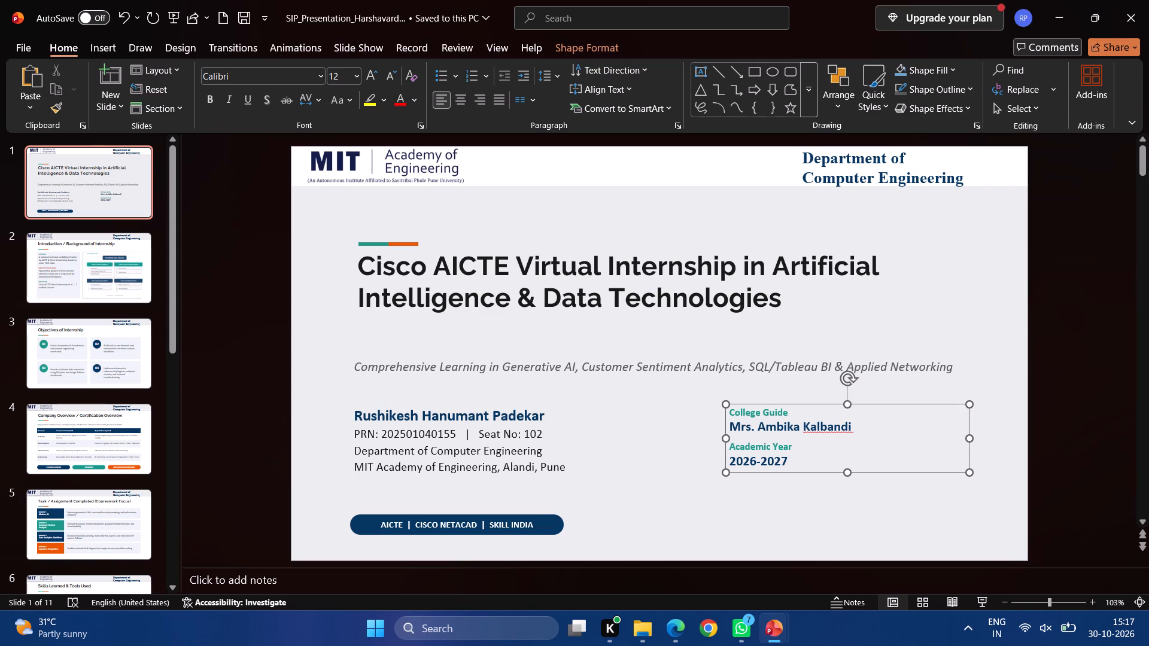
click(797, 428)
key(BackSpace)
key(BackSpace)
key(BackSpace)
key(BackSpace)
key(BackSpace)
key(BackSpace)
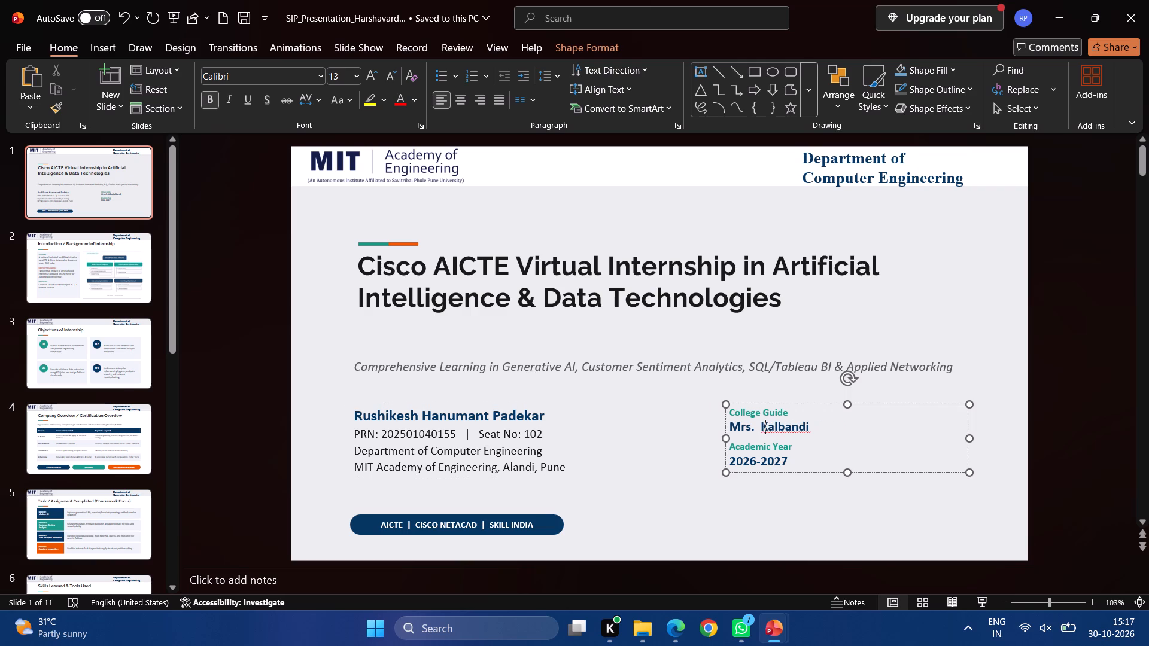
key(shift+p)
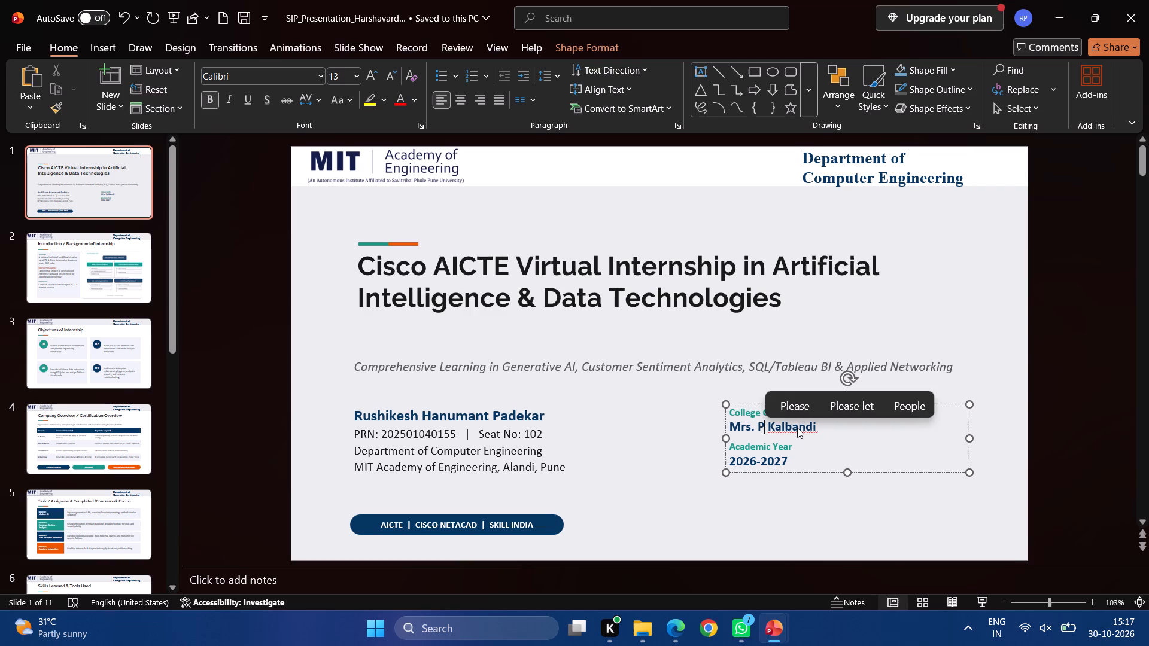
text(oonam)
Replace the surname under College Guide on the title slide with the new guide's surname.
click(859, 424)
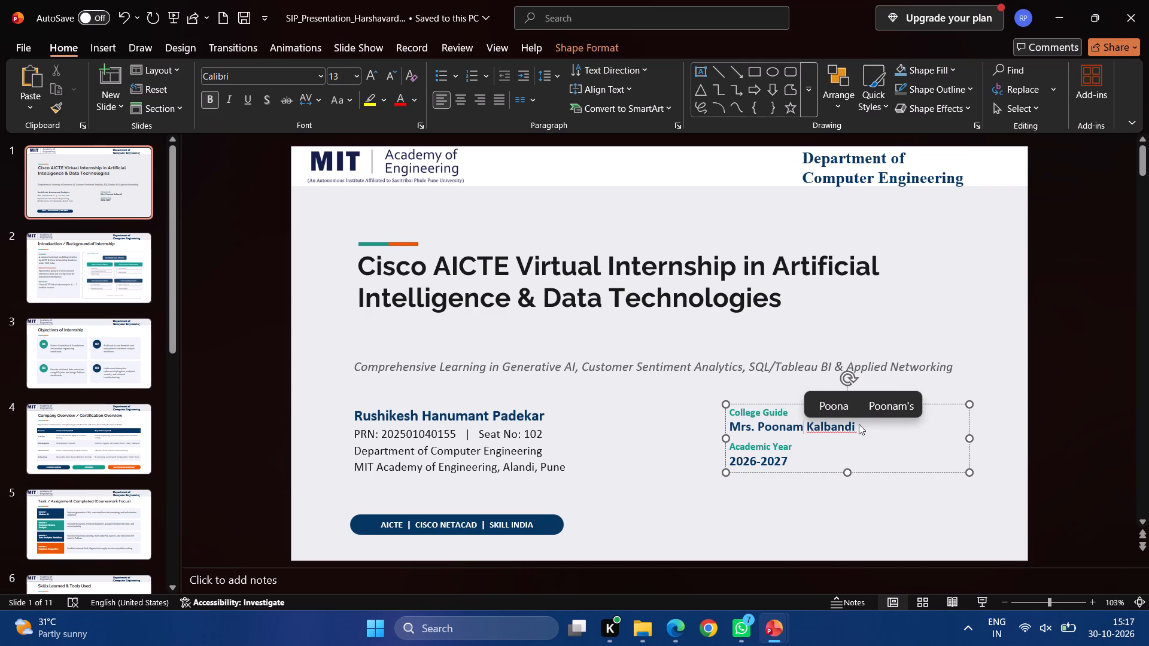
click(856, 424)
double_click(856, 424)
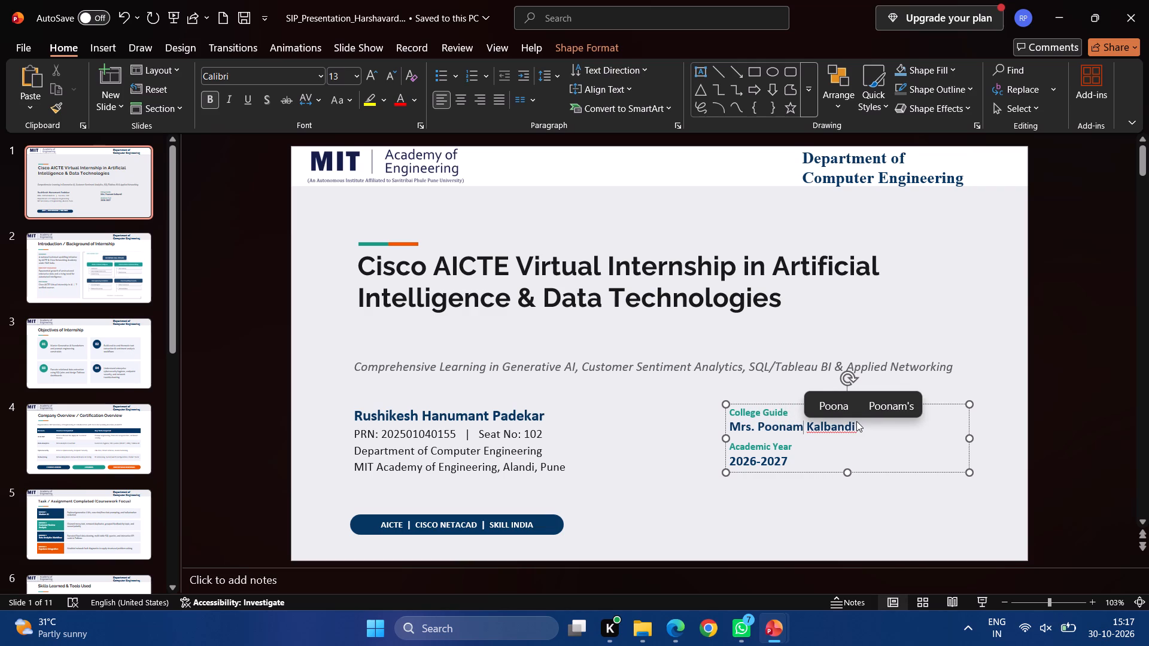
triple_click(856, 421)
key(Right)
key(Right)
key(Right)
key(Right)
key(Right)
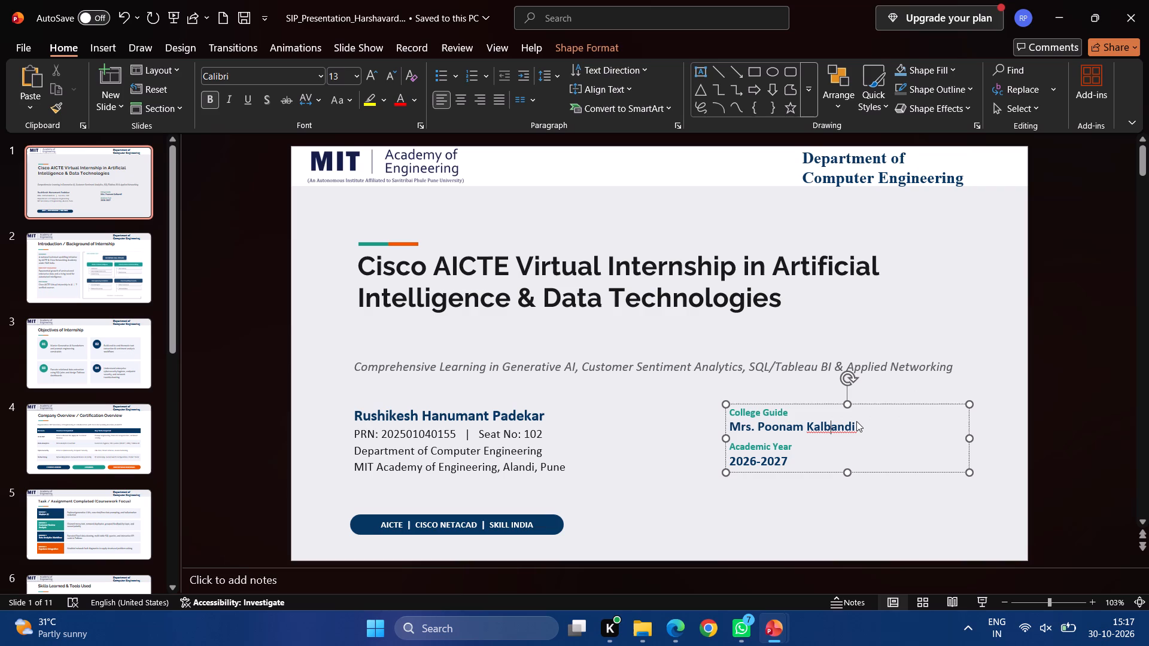
key(Right)
key(Right)
key(Right)
key(Right)
key(Right)
key(Up)
key(Right)
key(Right)
key(Right)
key(Right)
key(Right)
key(Right)
key(Right)
key(Right)
key(Right)
key(Right)
key(Right)
key(Right)
key(Right)
key(Right)
key(Right)
key(Right)
key(Right)
key(Right)
key(Right)
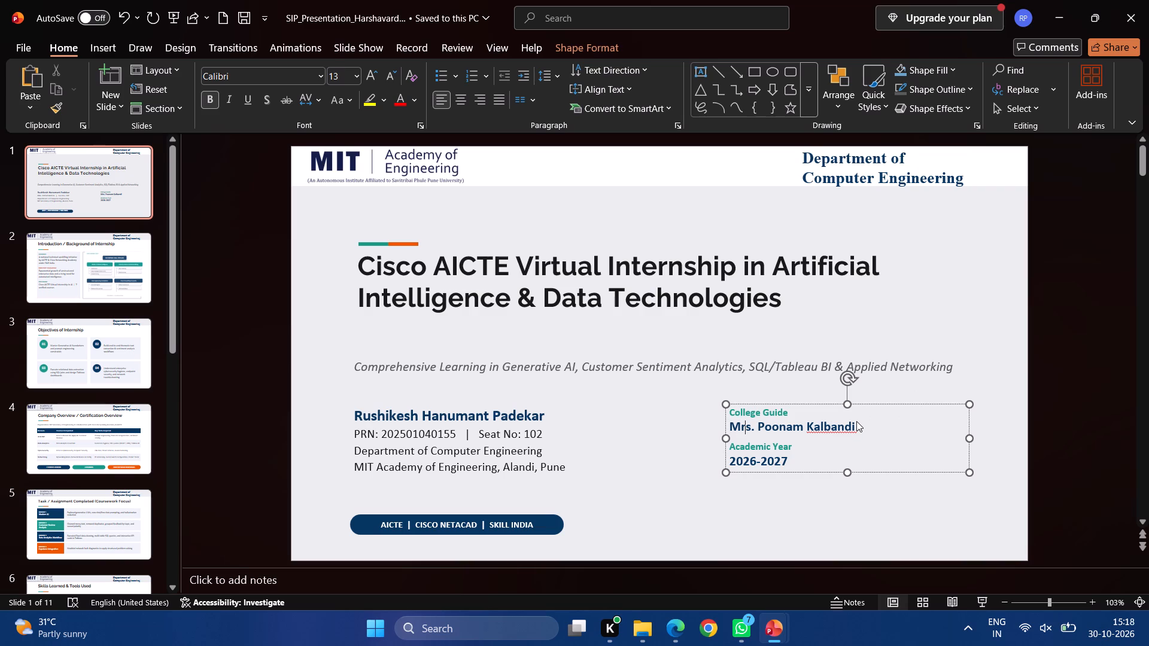
key(Right)
key(BackSpace)
key(BackSpace)
key(BackSpace)
key(BackSpace)
key(BackSpace)
key(BackSpace)
key(BackSpace)
key(BackSpace)
key(BackSpace)
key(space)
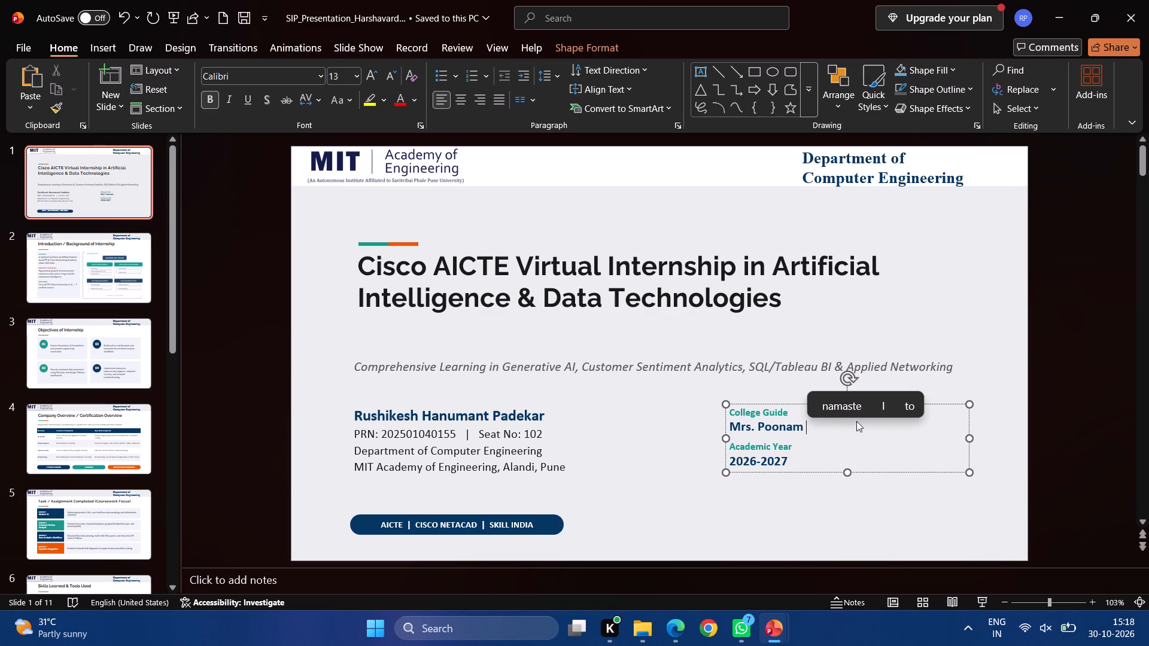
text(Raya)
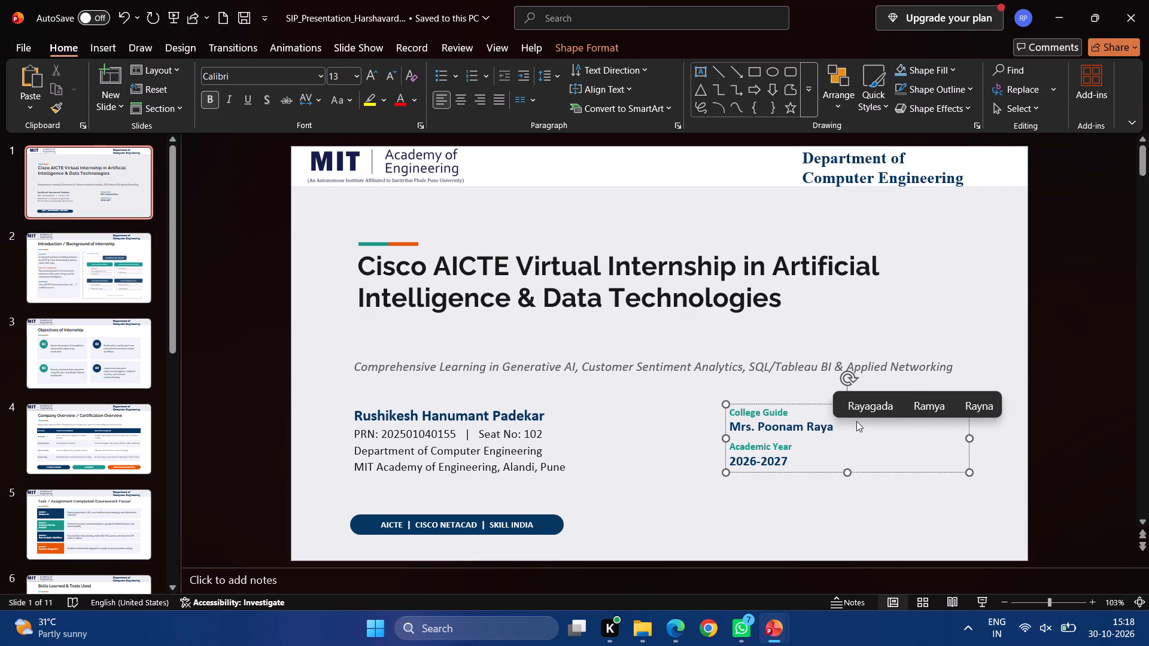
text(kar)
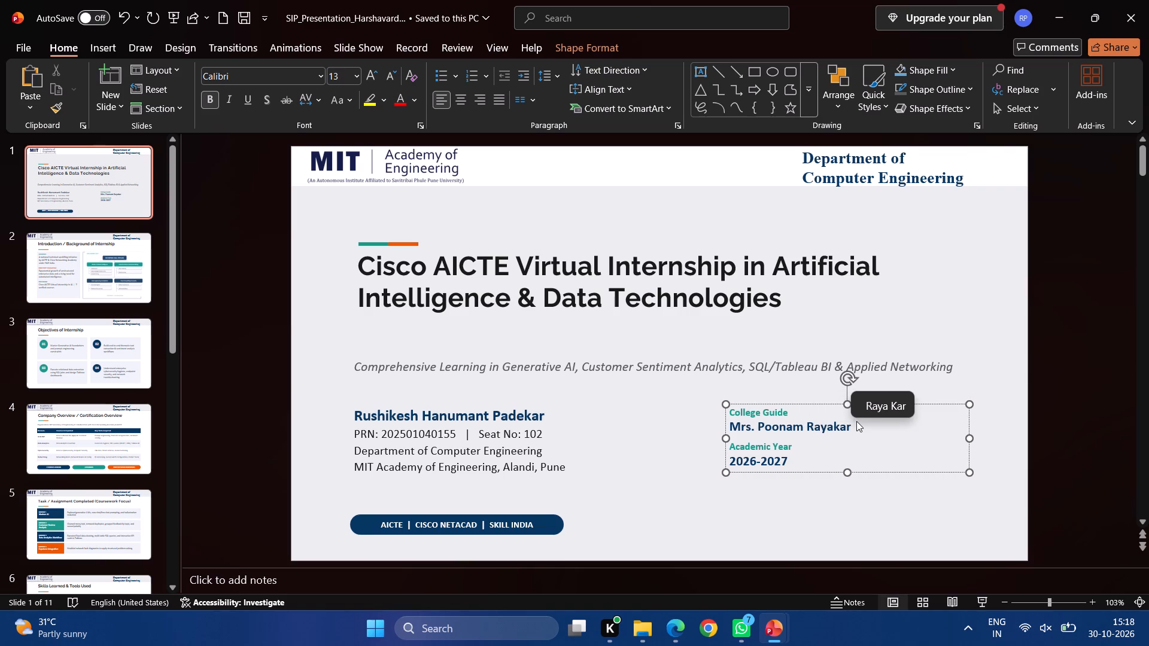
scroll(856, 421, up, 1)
Review the slides from the title slide to the Thank You slide for student details that still need changing.
scroll(791, 489, down, 1)
scroll(791, 489, up, 2)
scroll(791, 489, down, 1)
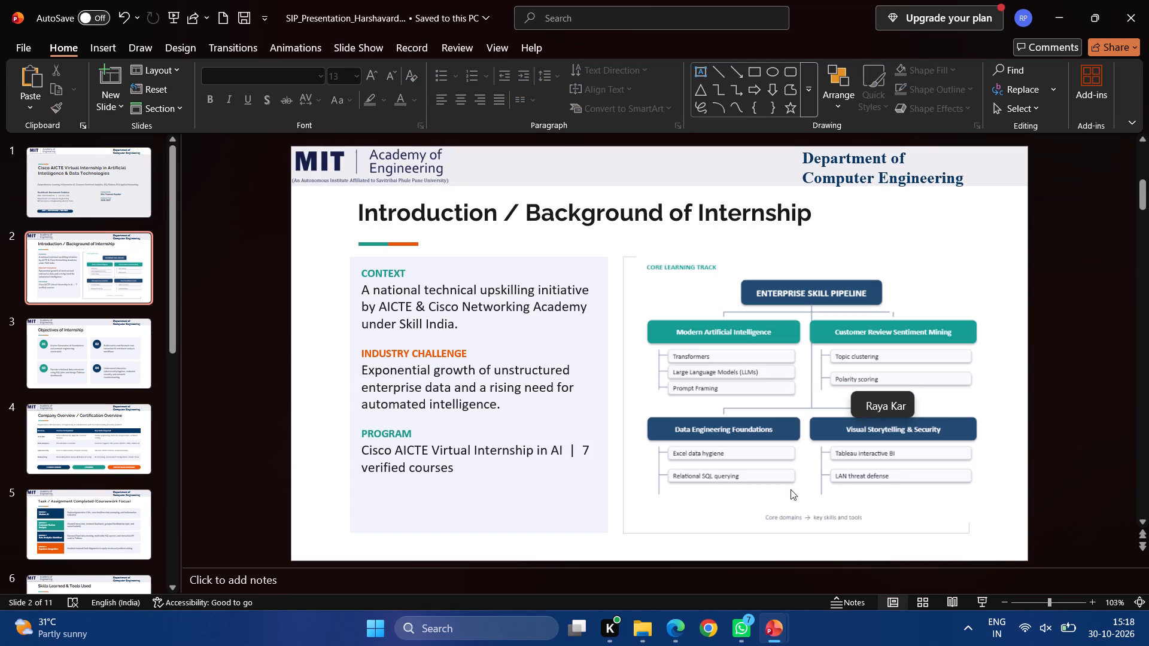
scroll(549, 509, up, 4)
scroll(549, 509, down, 1)
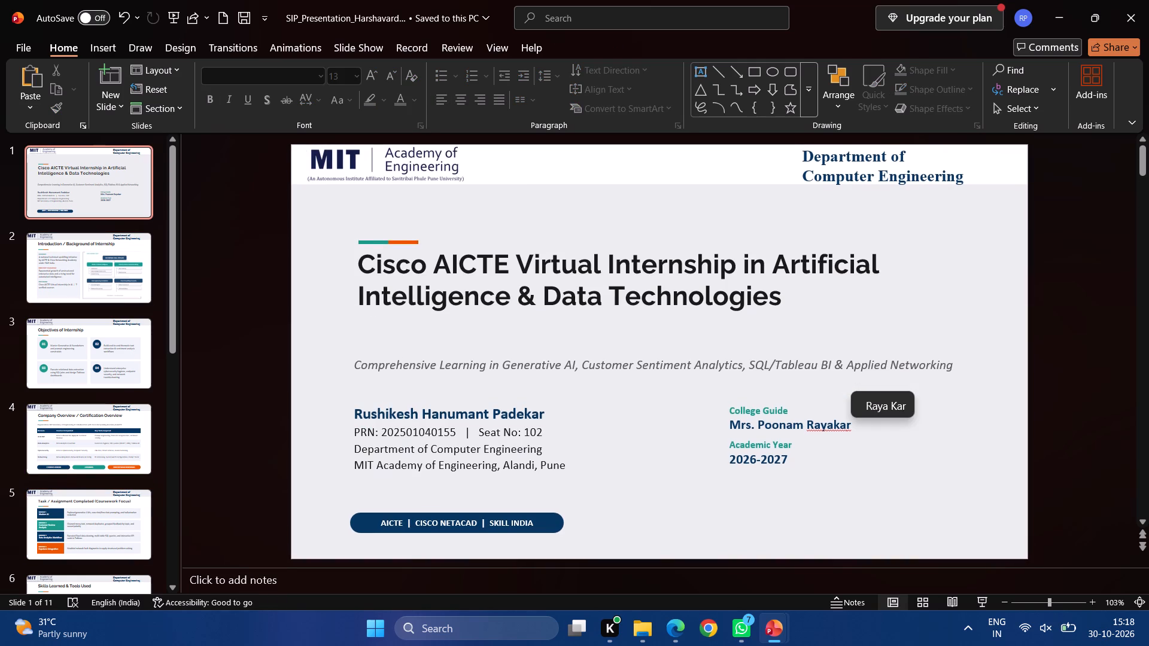
scroll(549, 509, down, 1)
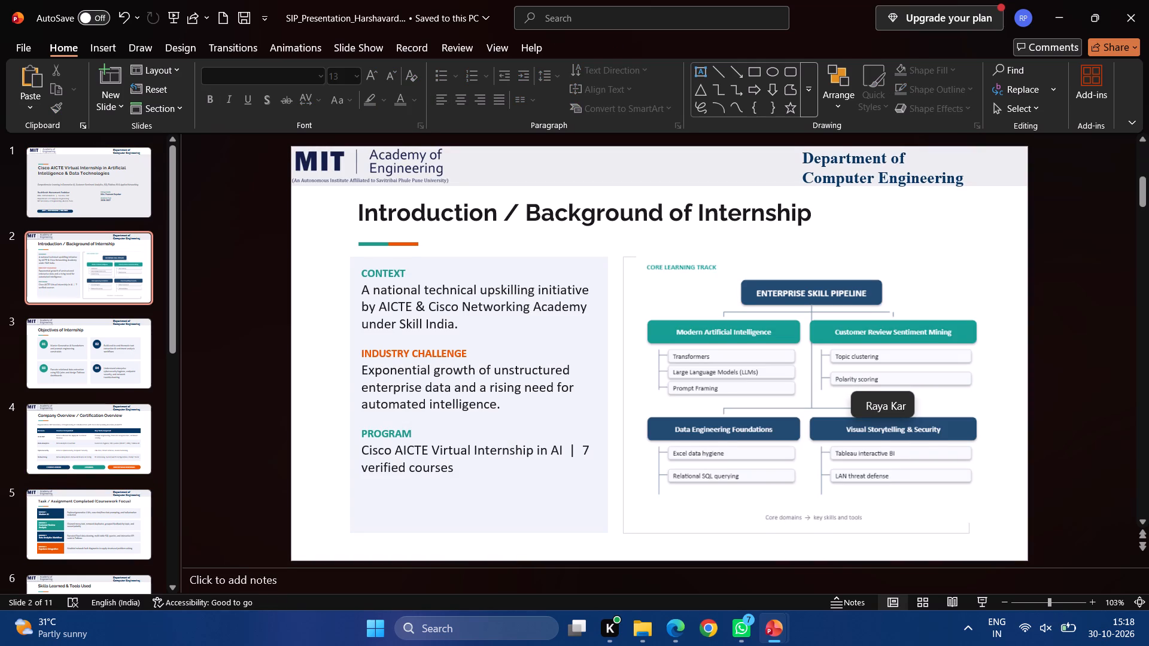
scroll(549, 509, down, 1)
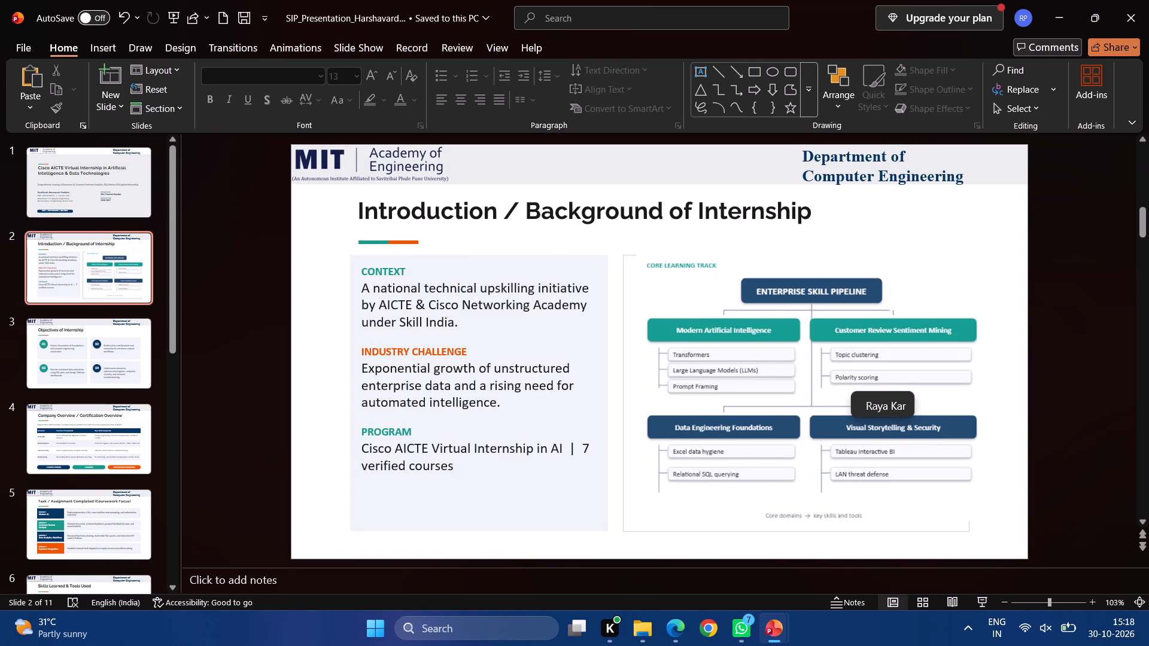
scroll(549, 509, down, 1)
scroll(549, 509, up, 6)
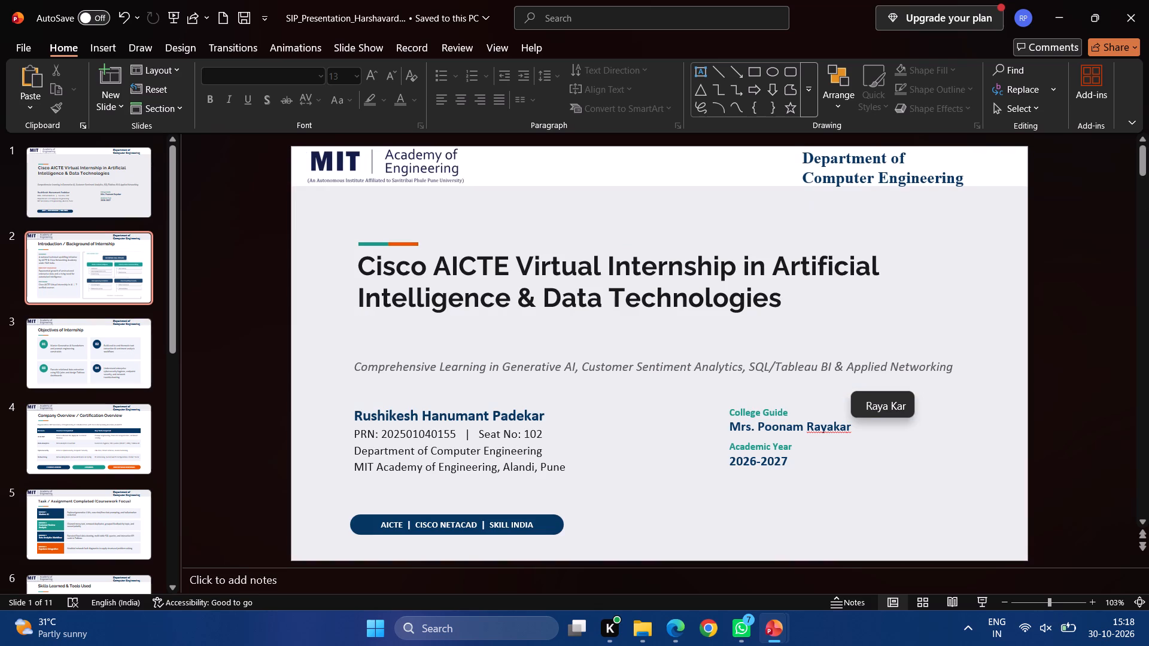
scroll(549, 509, down, 1)
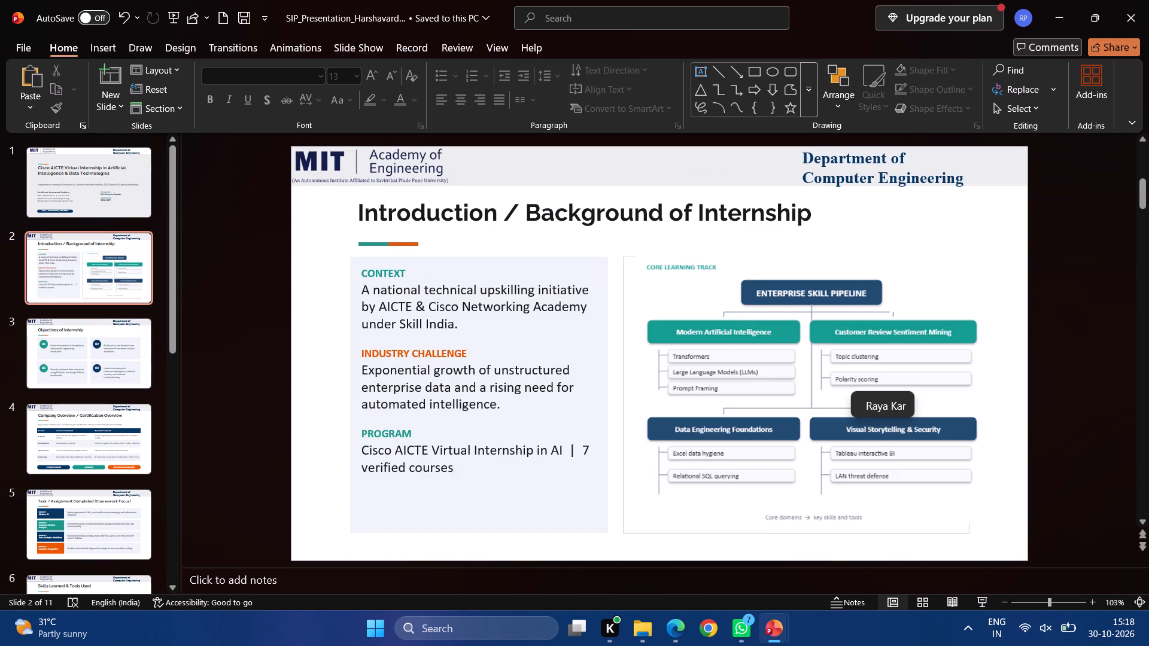
scroll(549, 509, down, 3)
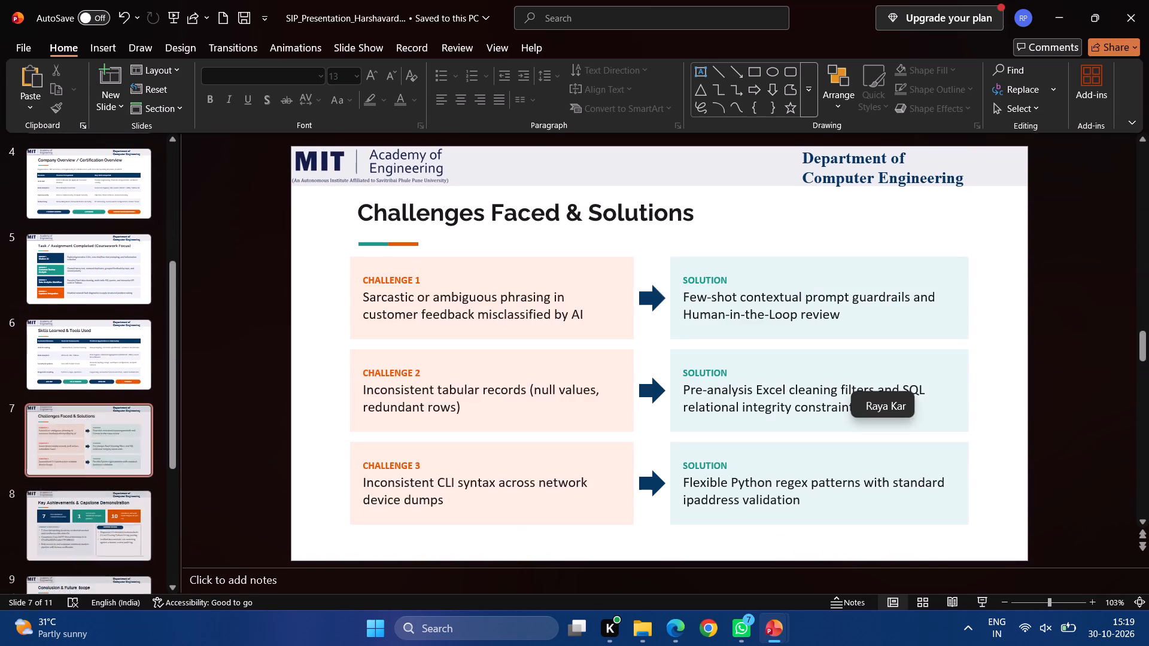
scroll(549, 509, down, 2)
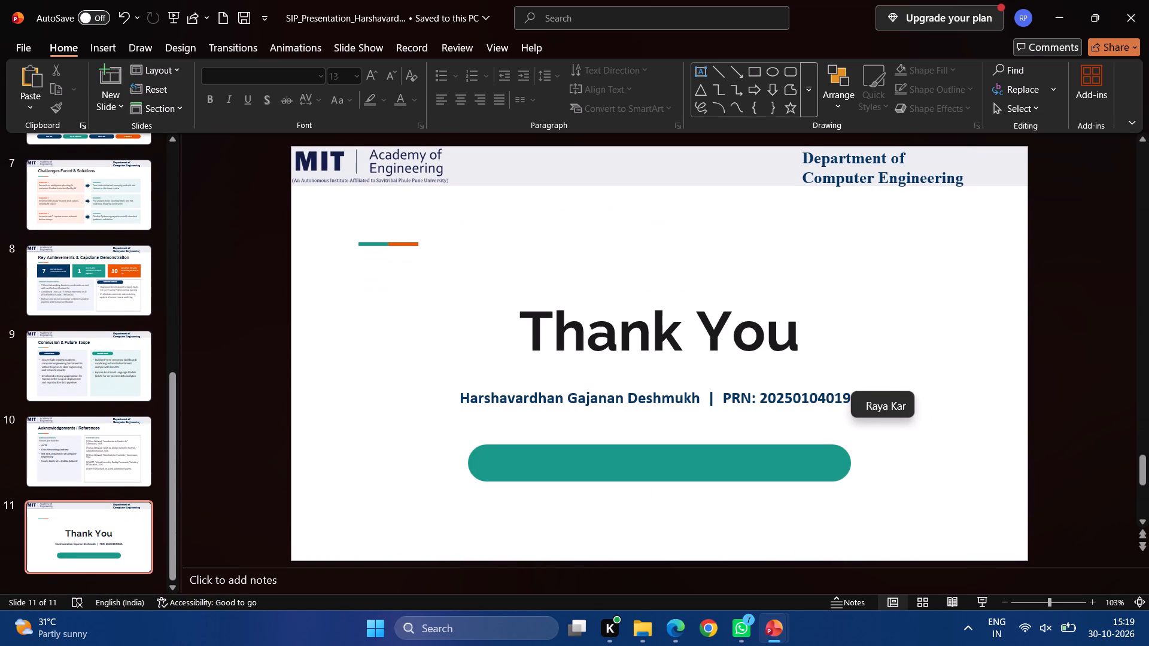
Replace the student's name before the PRN on the Thank You slide with the new student's full name.
scroll(549, 509, up, 3)
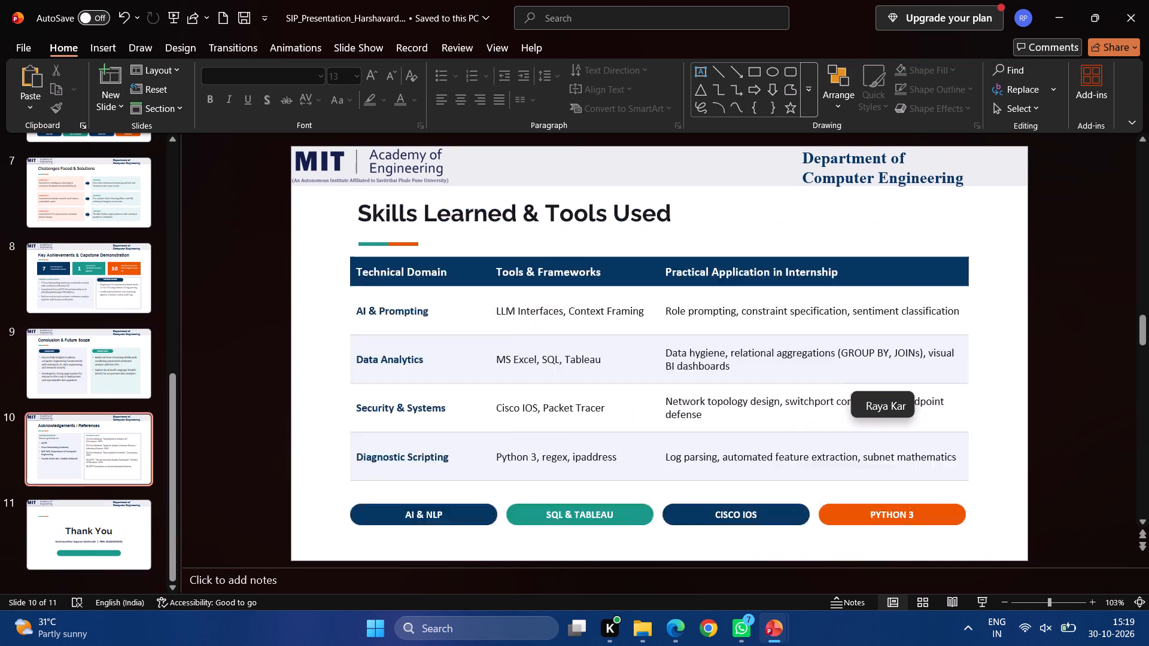
scroll(549, 509, down, 14)
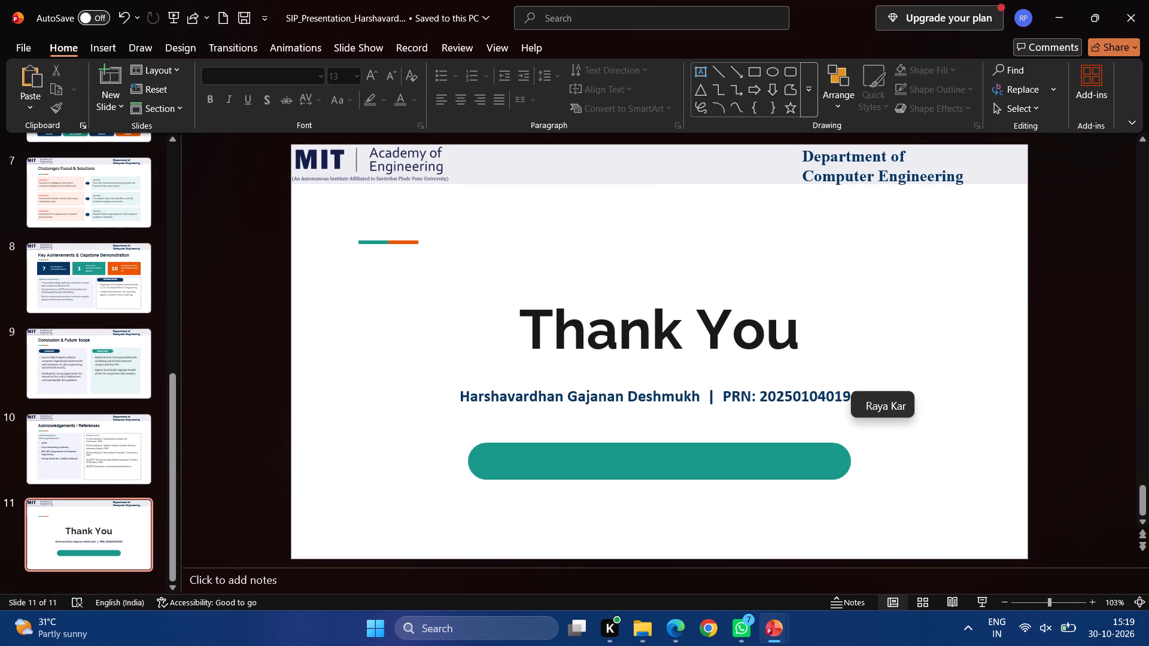
click(703, 395)
drag(703, 395, 694, 395)
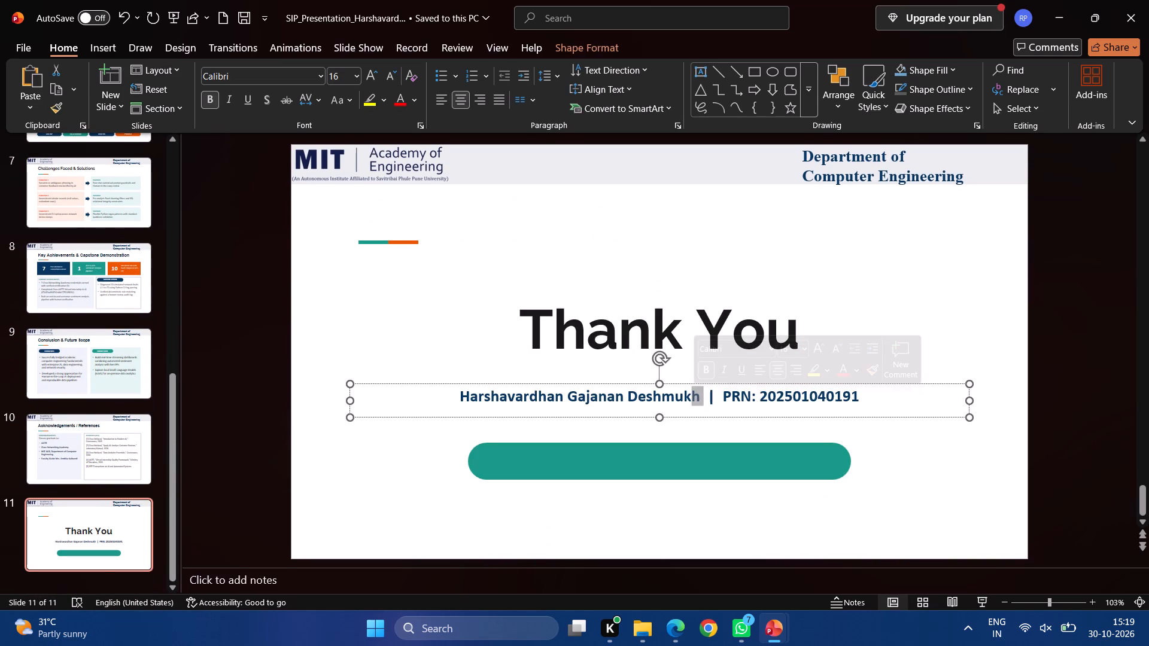
drag(460, 392, 698, 408)
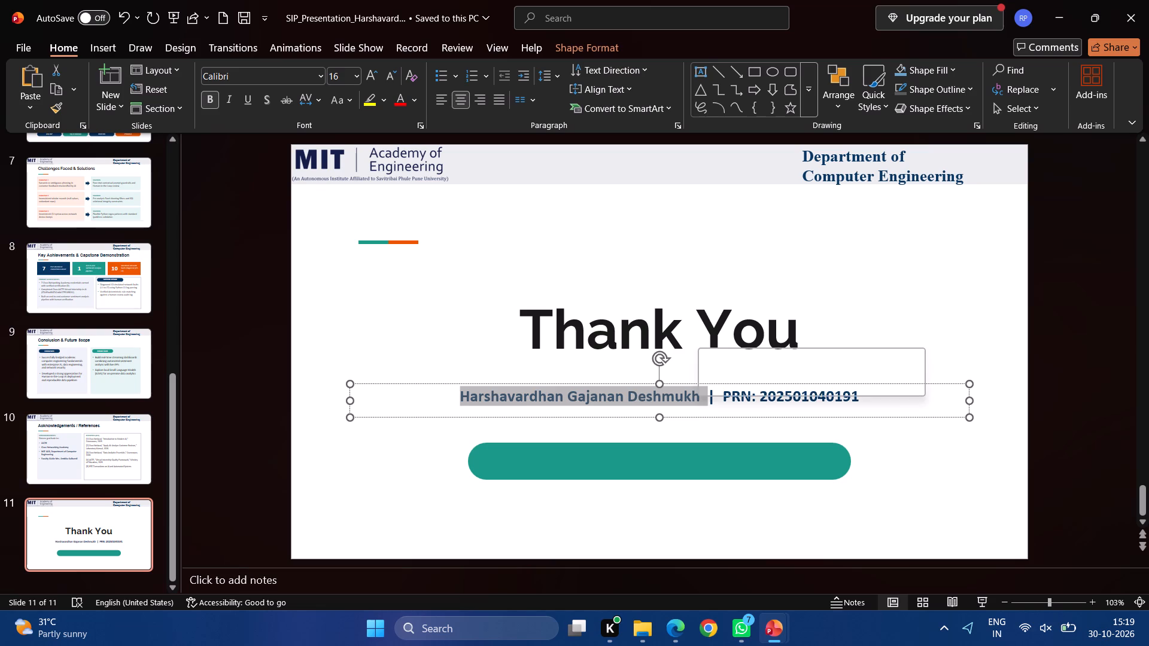
key(ctrl+x)
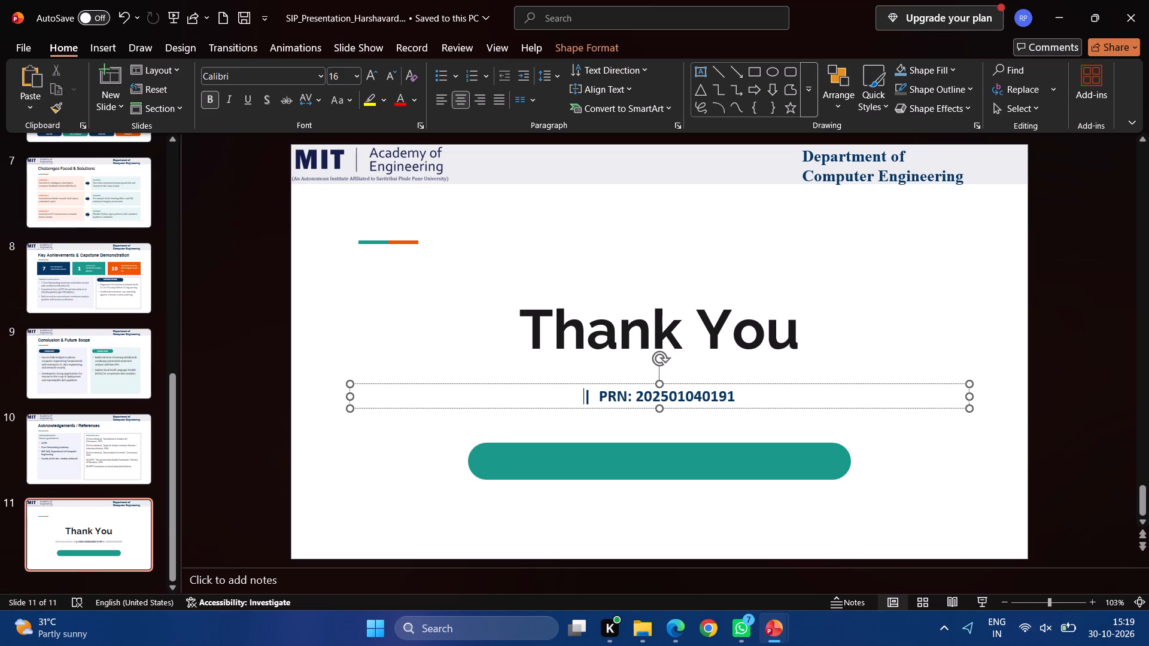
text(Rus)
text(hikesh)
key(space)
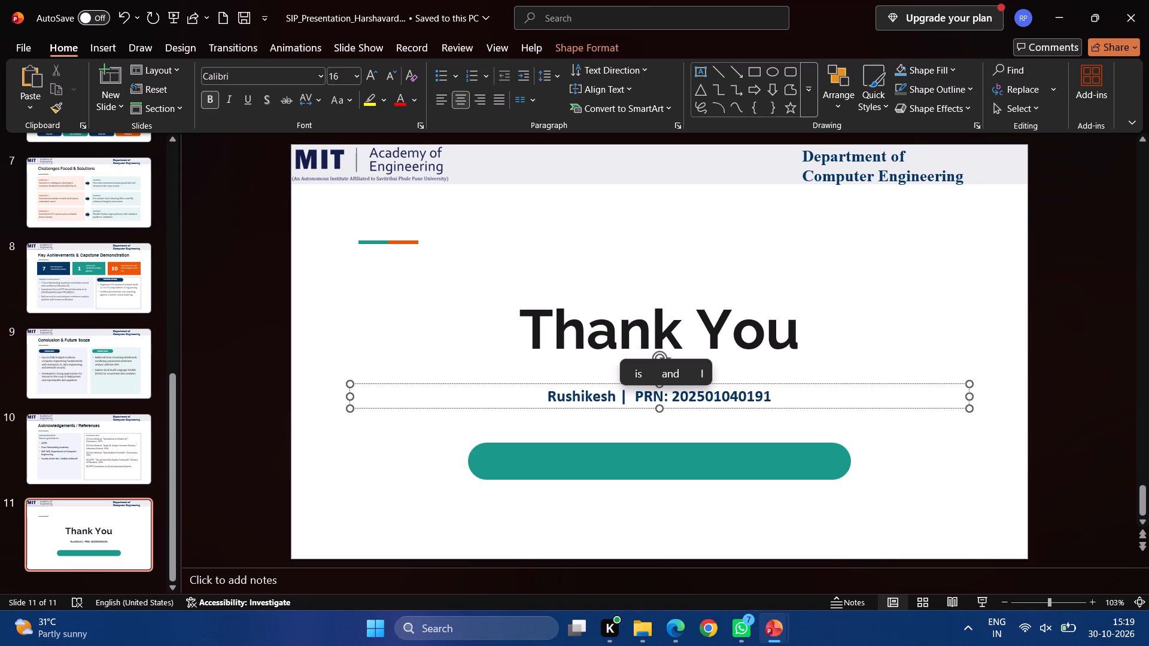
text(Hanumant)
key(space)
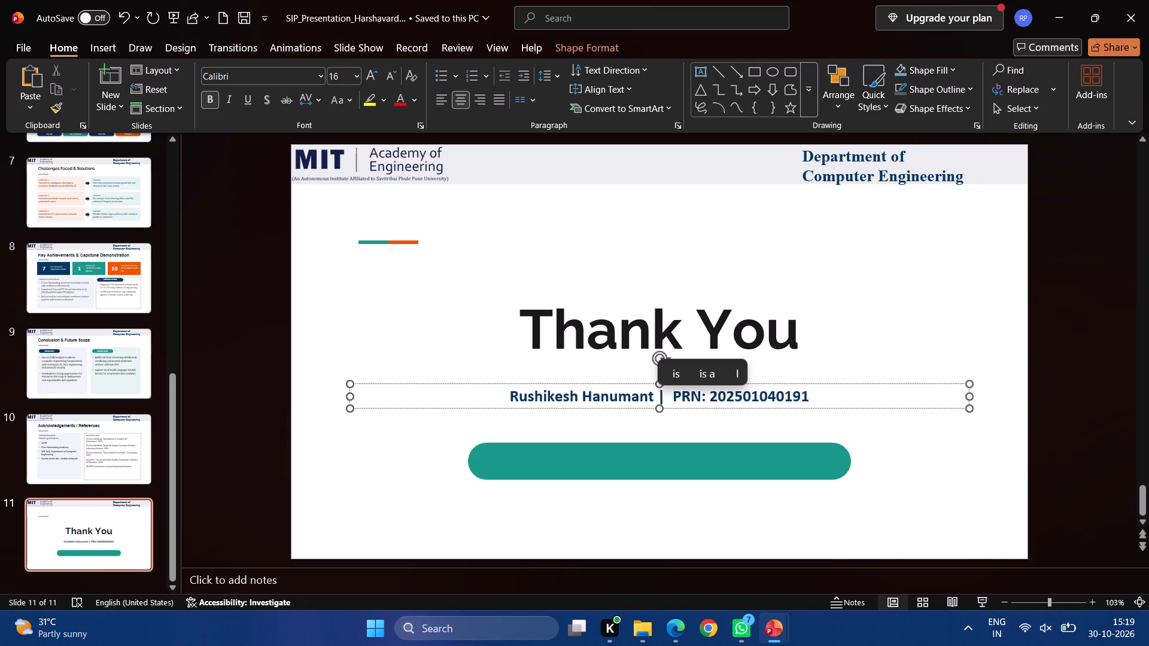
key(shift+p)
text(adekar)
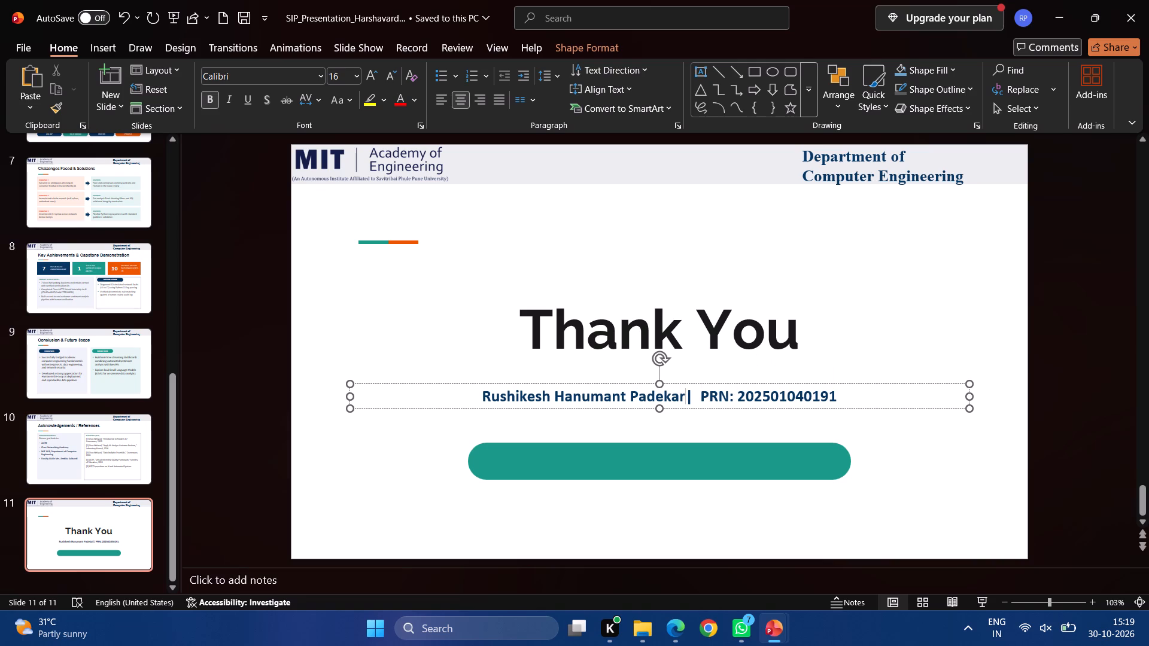
Change the last two digits of the PRN on the Thank You slide to match the new student's PRN.
click(838, 397)
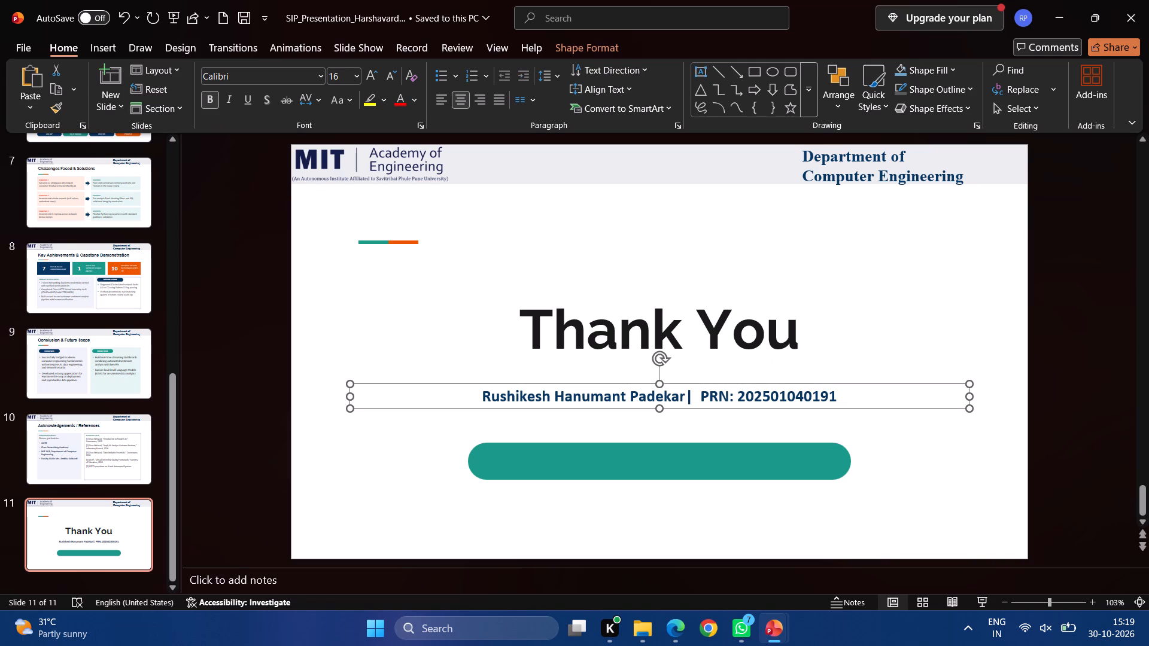
click(841, 392)
click(836, 393)
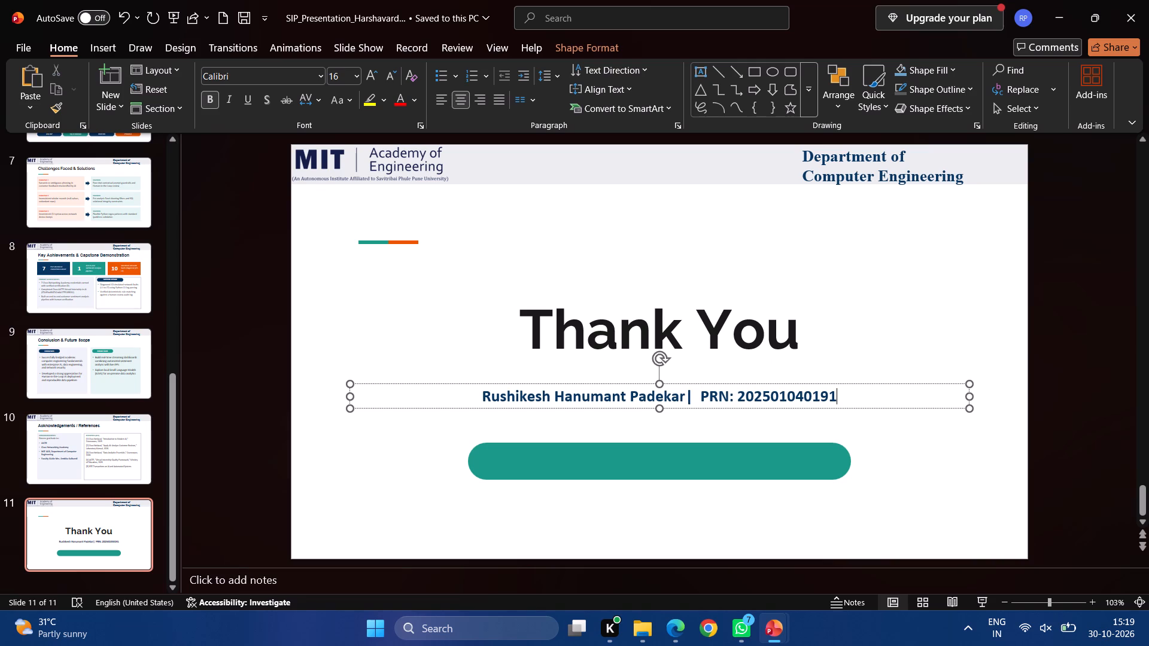
key(BackSpace)
key(BackSpace)
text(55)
click(929, 475)
Review the slides from the Thank You slide back to the title slide, checking the student details.
scroll(929, 475, up, 8)
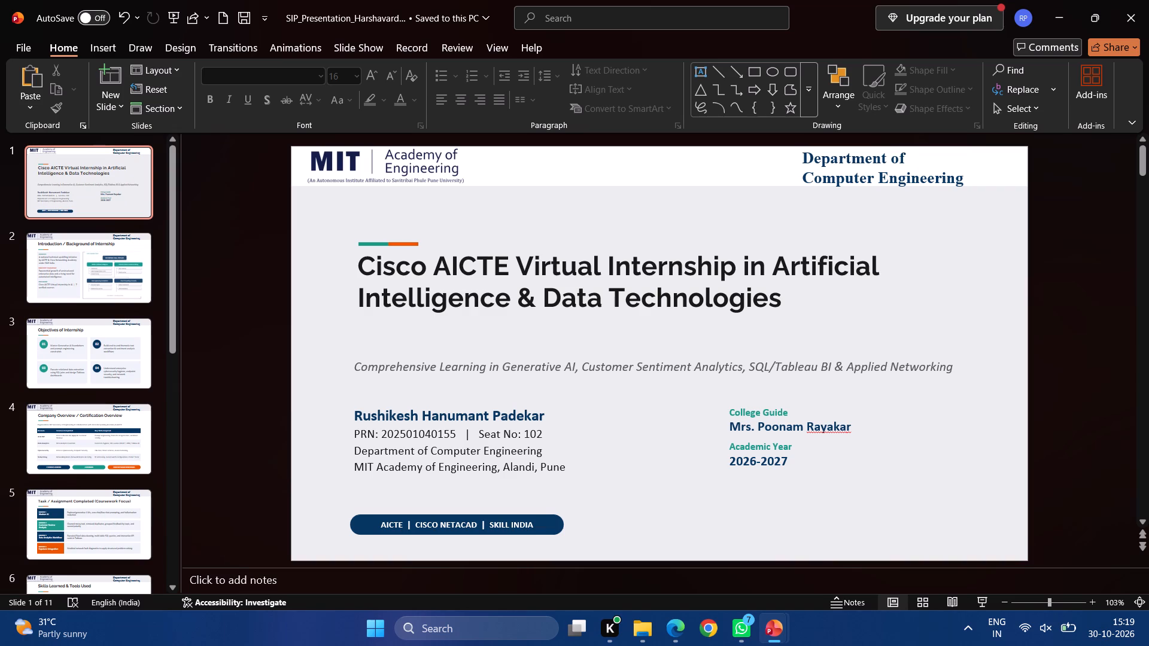
scroll(929, 475, up, 1)
scroll(929, 475, down, 5)
scroll(929, 475, up, 2)
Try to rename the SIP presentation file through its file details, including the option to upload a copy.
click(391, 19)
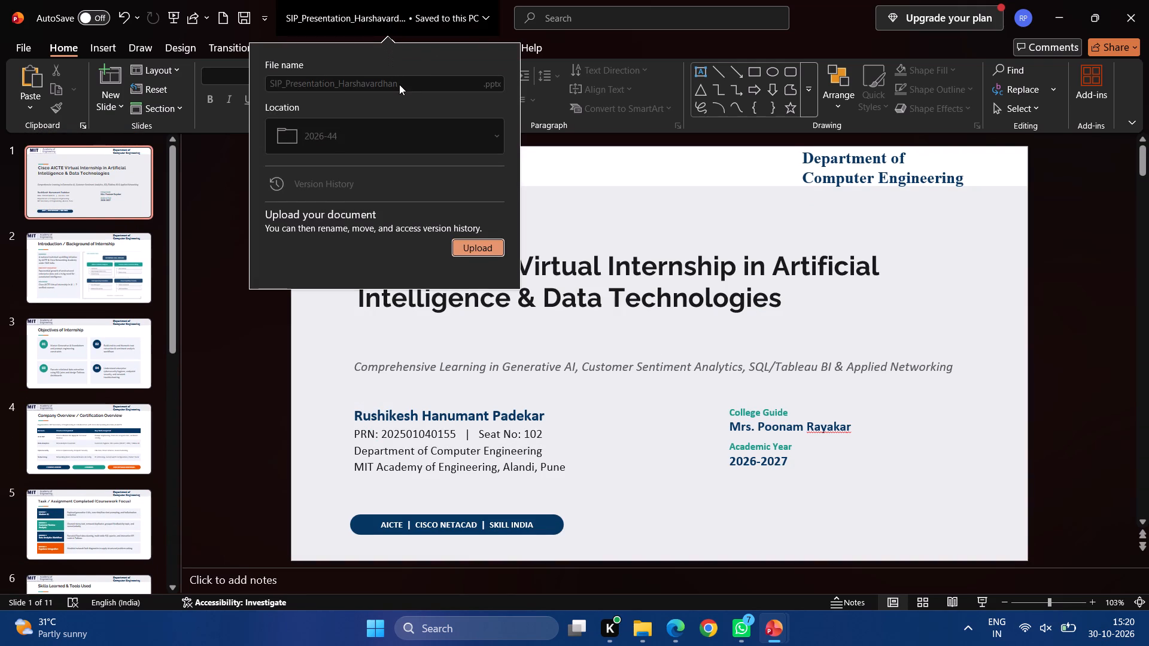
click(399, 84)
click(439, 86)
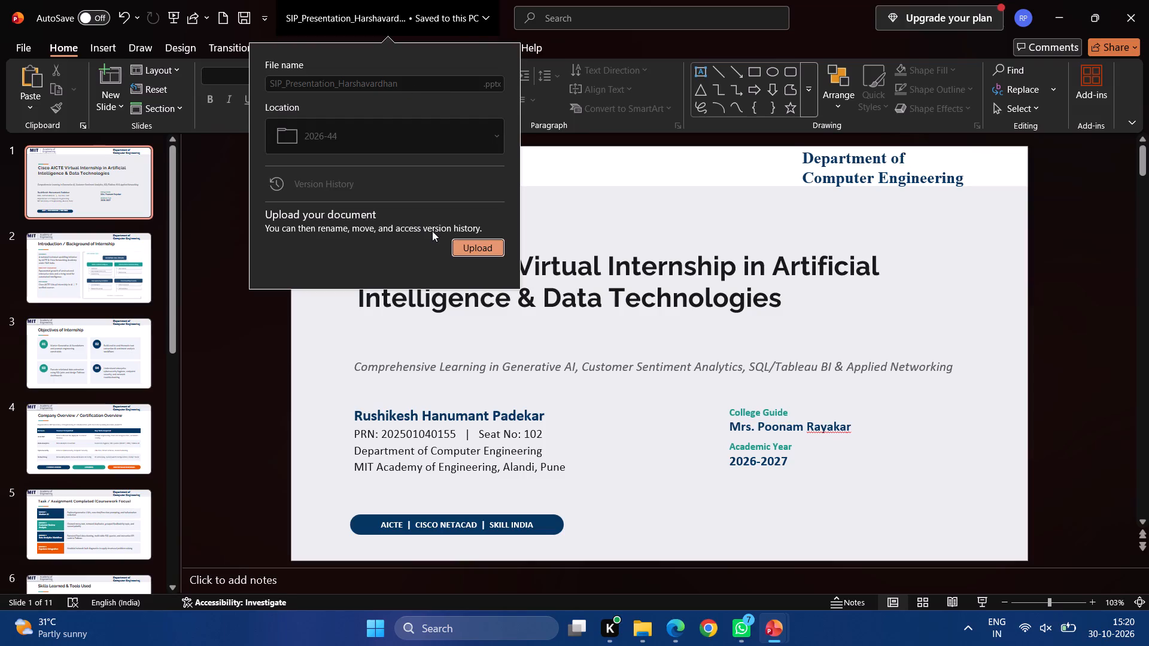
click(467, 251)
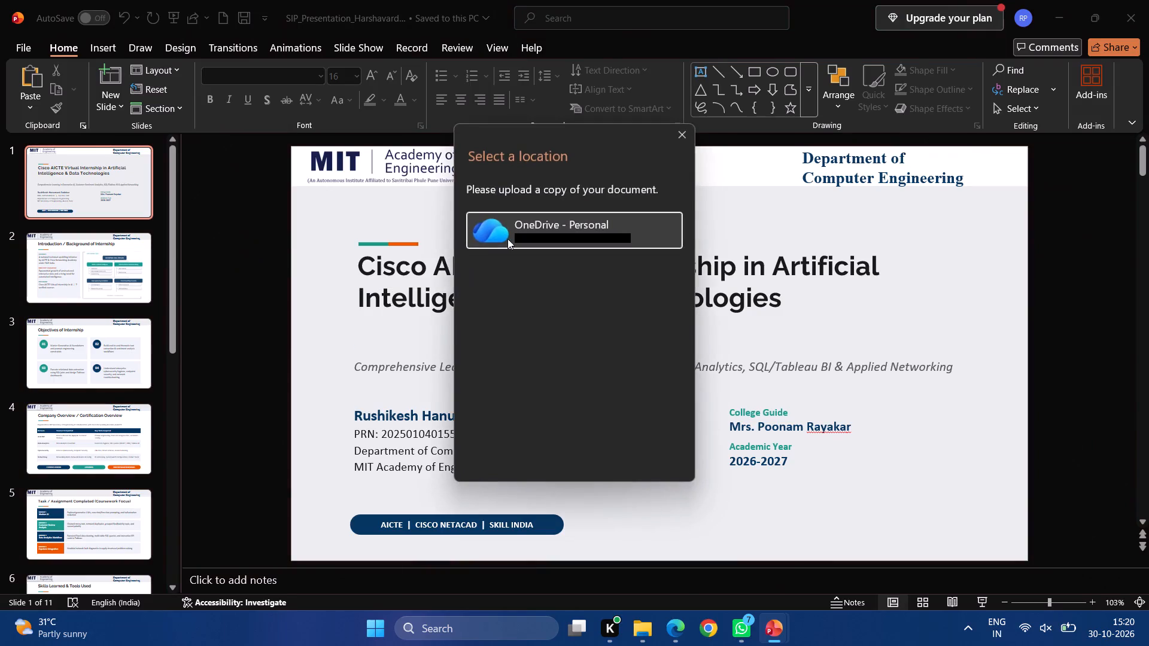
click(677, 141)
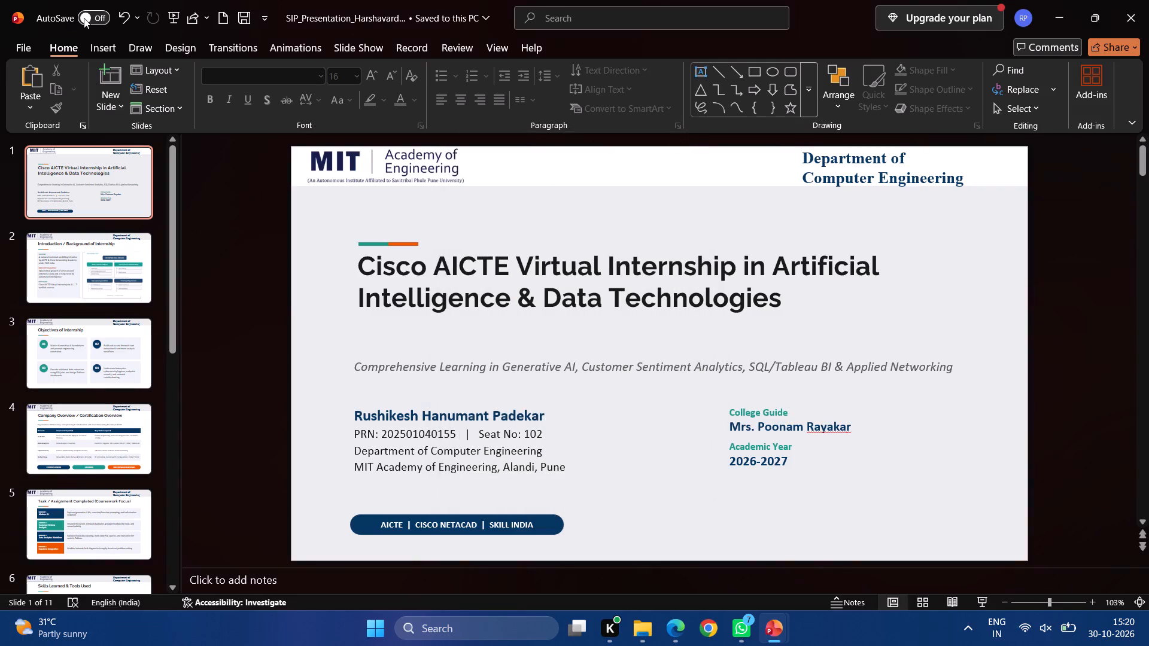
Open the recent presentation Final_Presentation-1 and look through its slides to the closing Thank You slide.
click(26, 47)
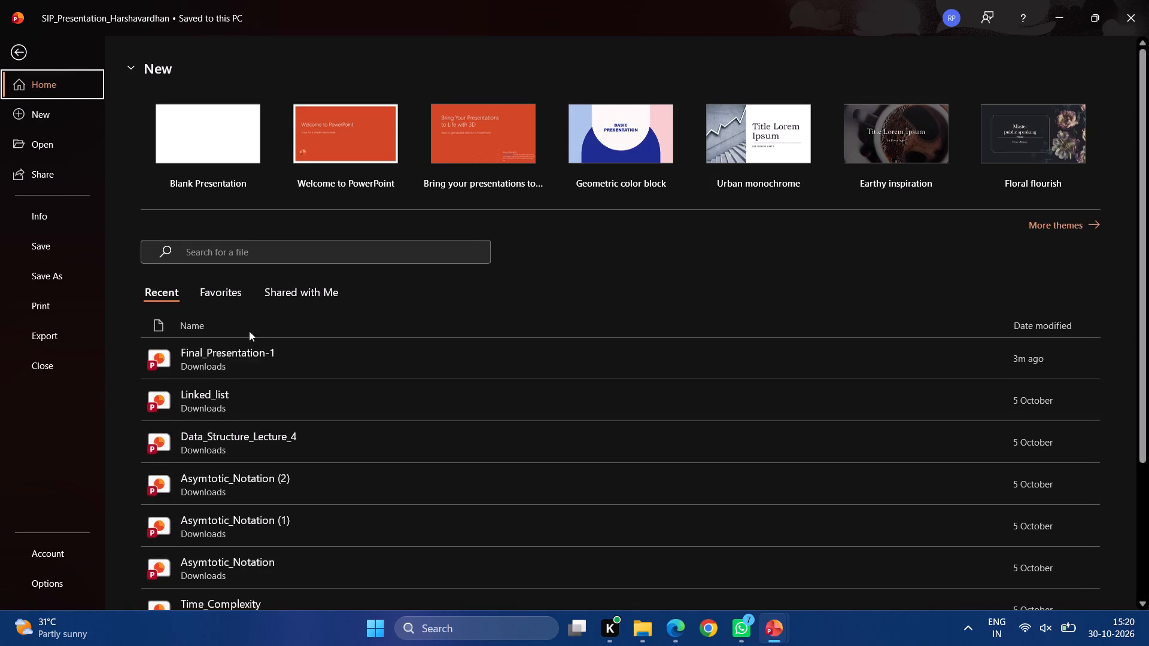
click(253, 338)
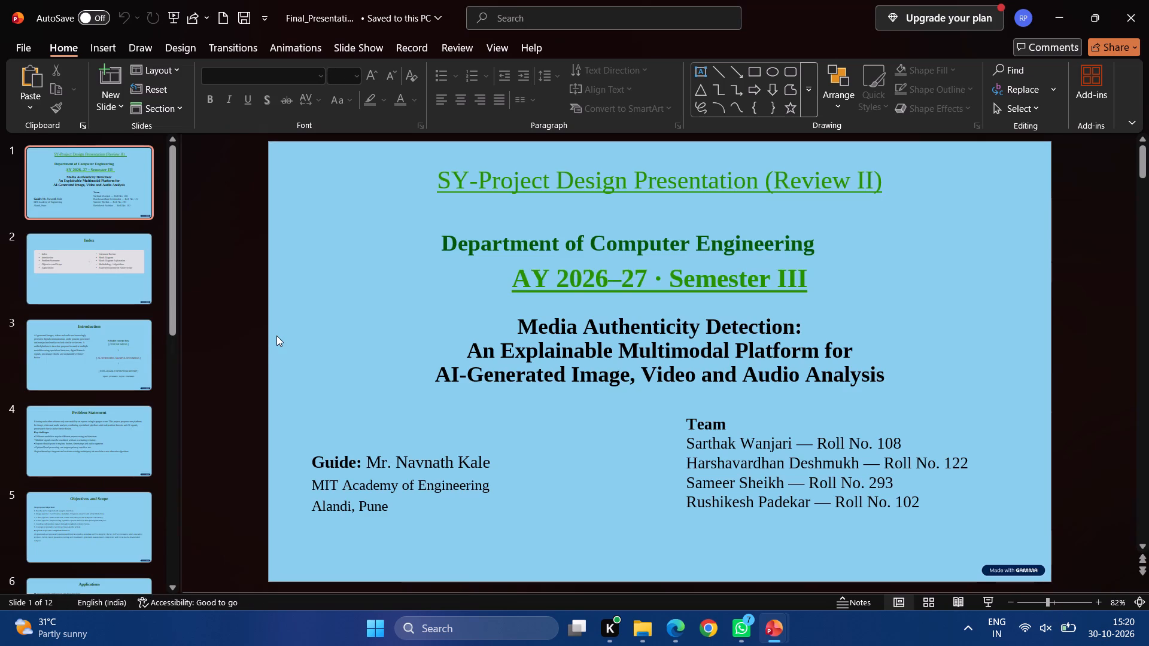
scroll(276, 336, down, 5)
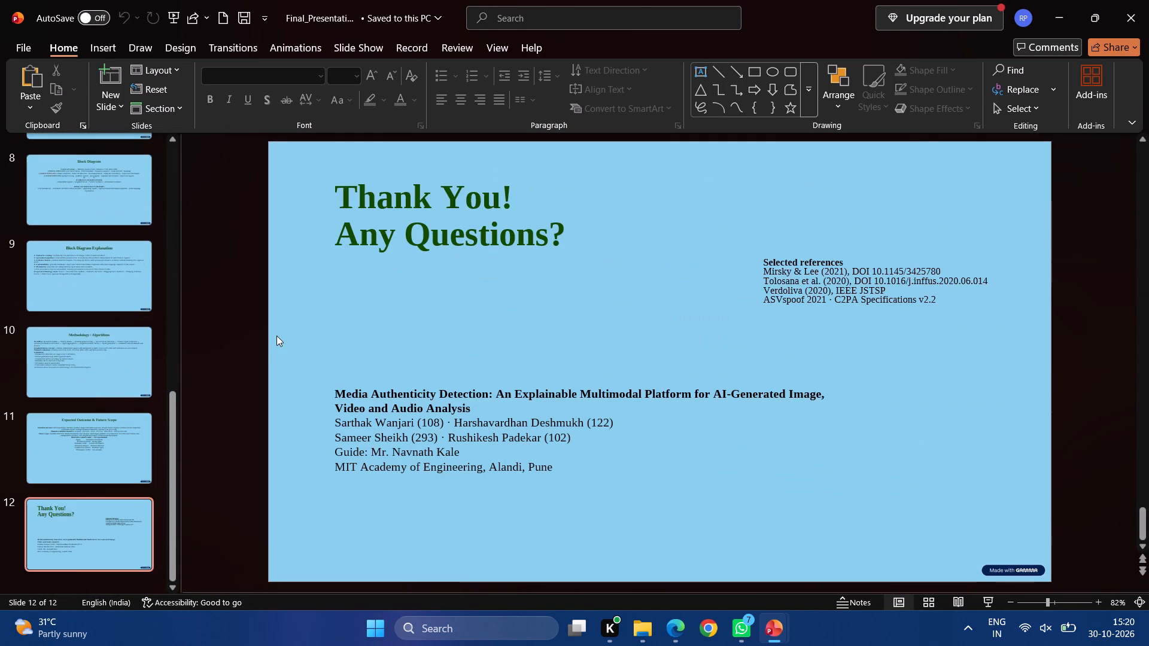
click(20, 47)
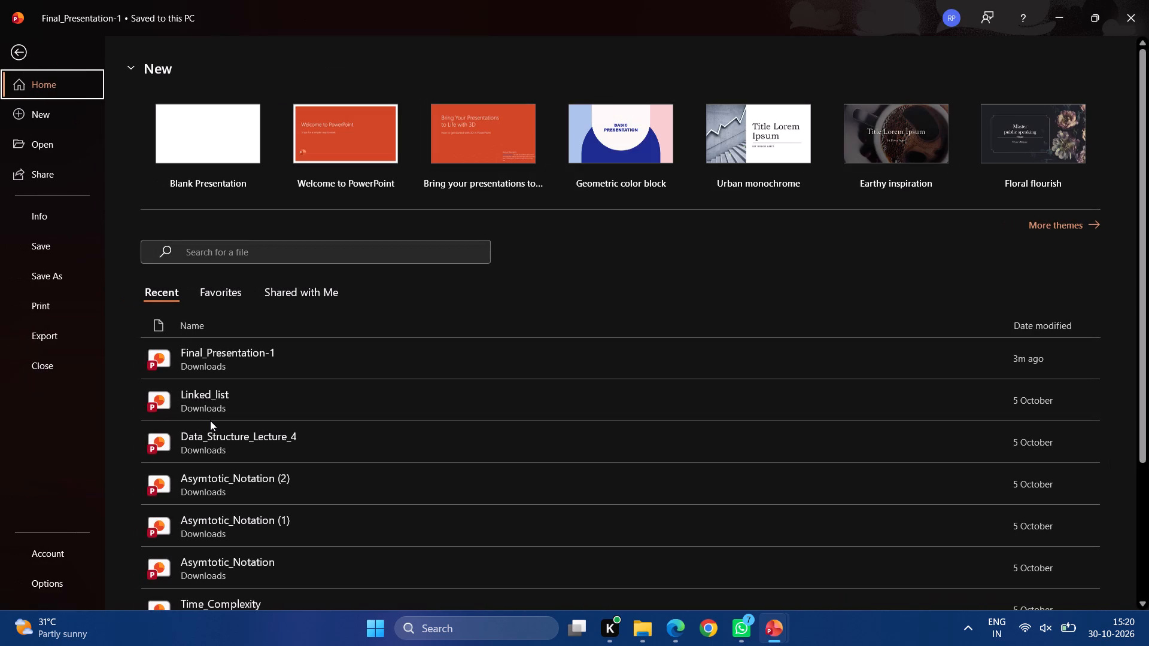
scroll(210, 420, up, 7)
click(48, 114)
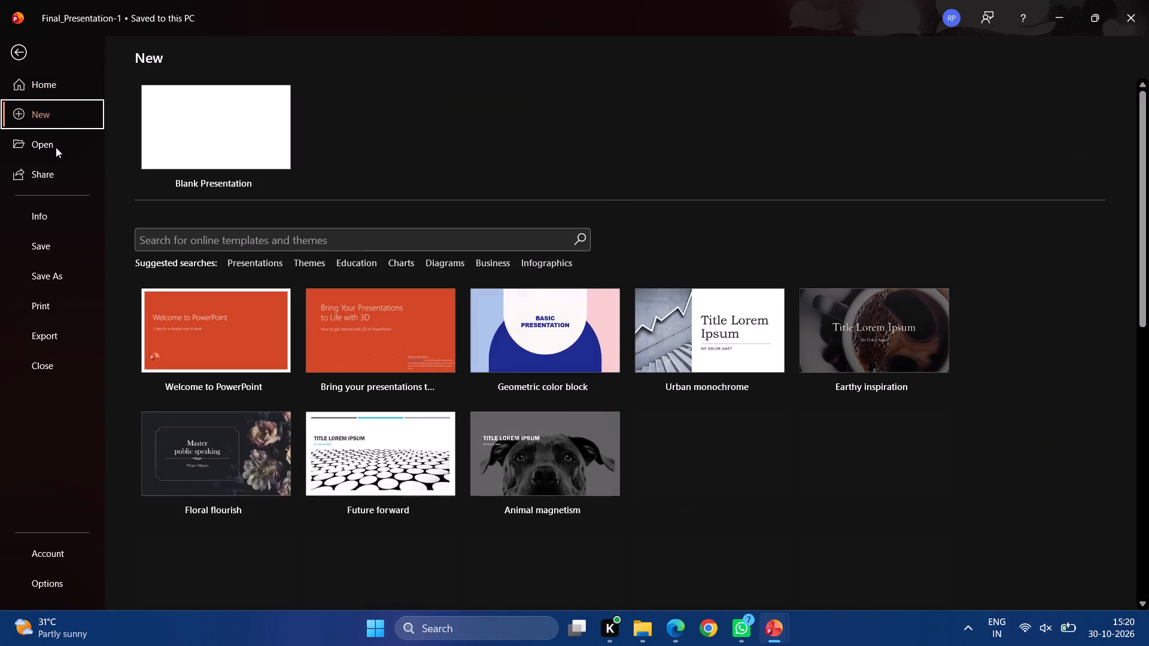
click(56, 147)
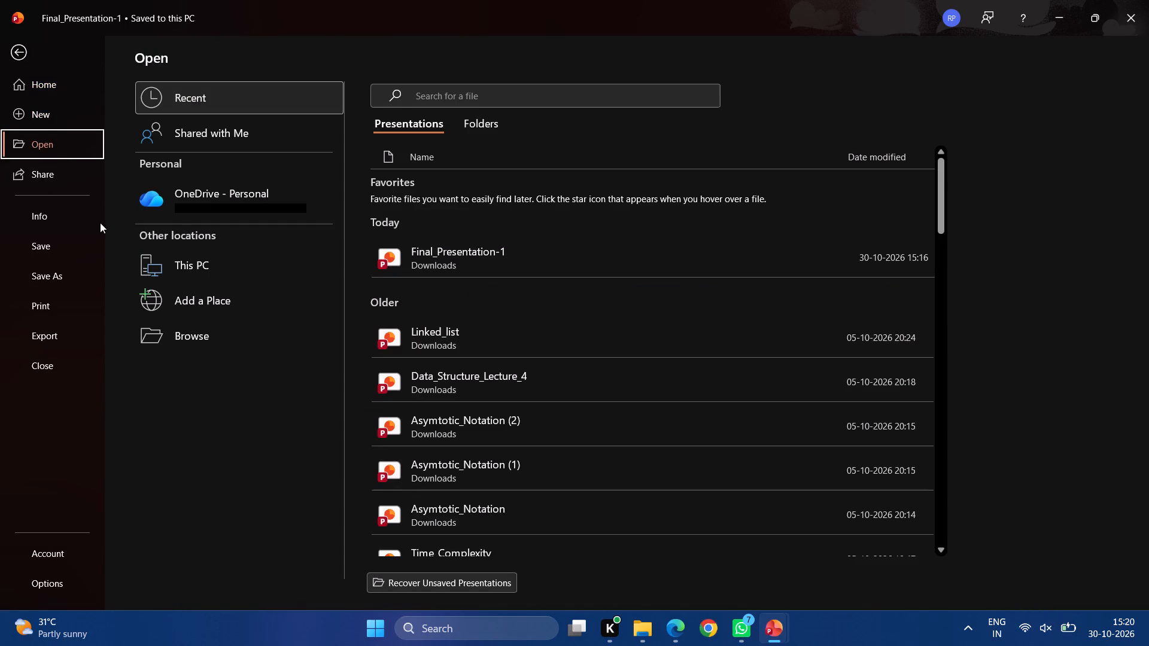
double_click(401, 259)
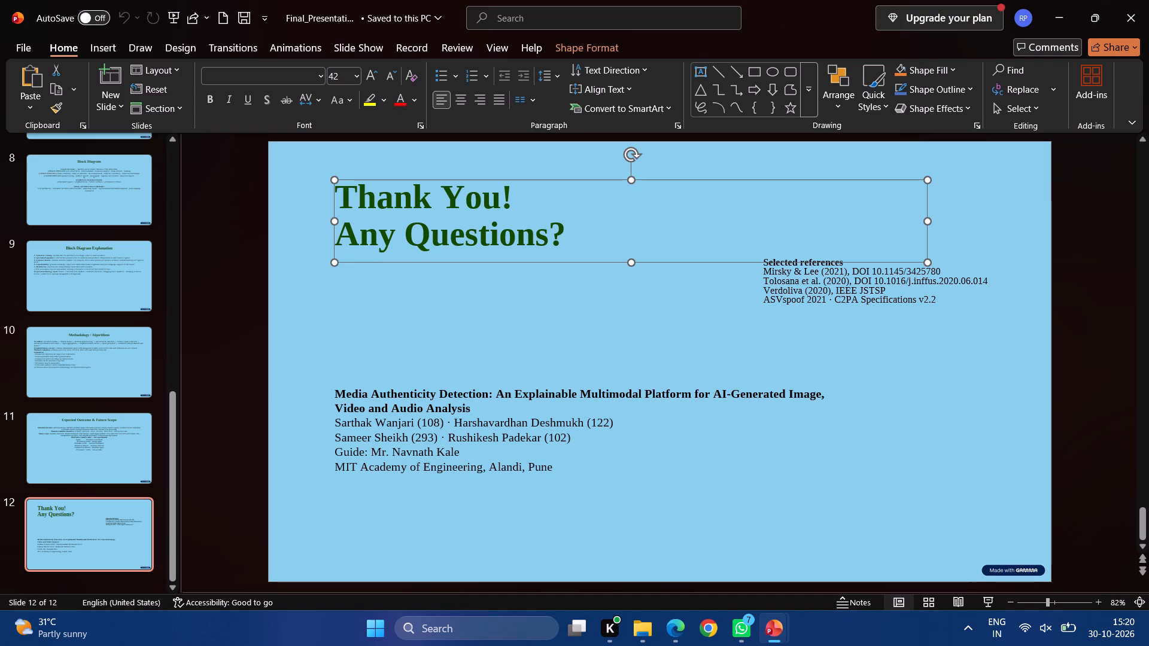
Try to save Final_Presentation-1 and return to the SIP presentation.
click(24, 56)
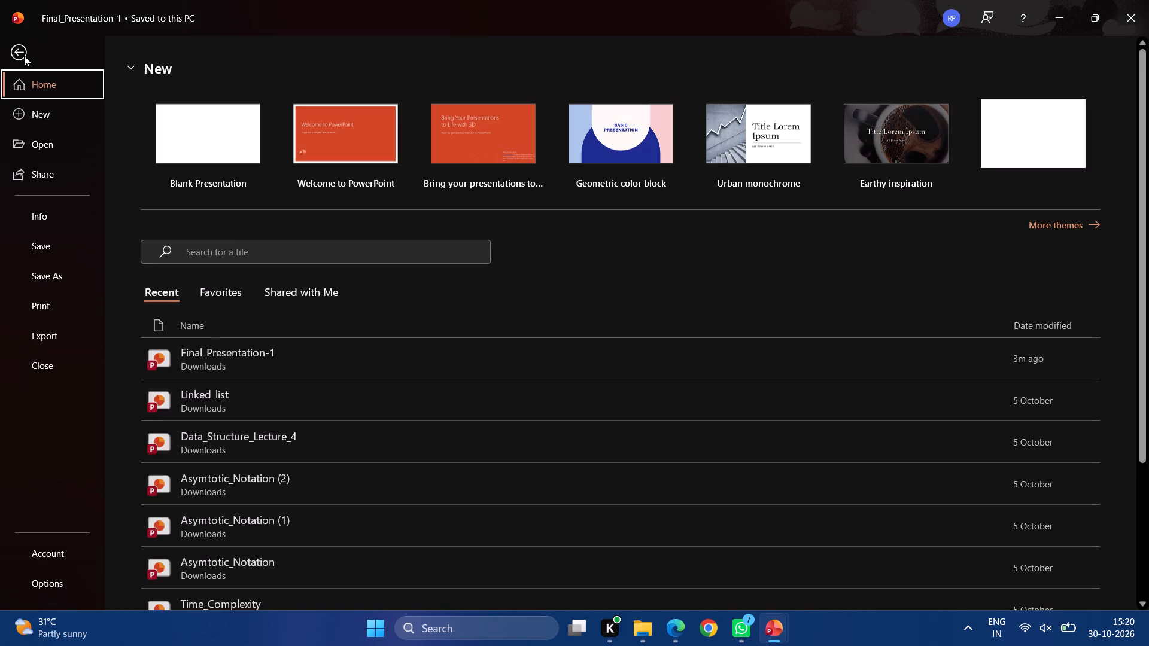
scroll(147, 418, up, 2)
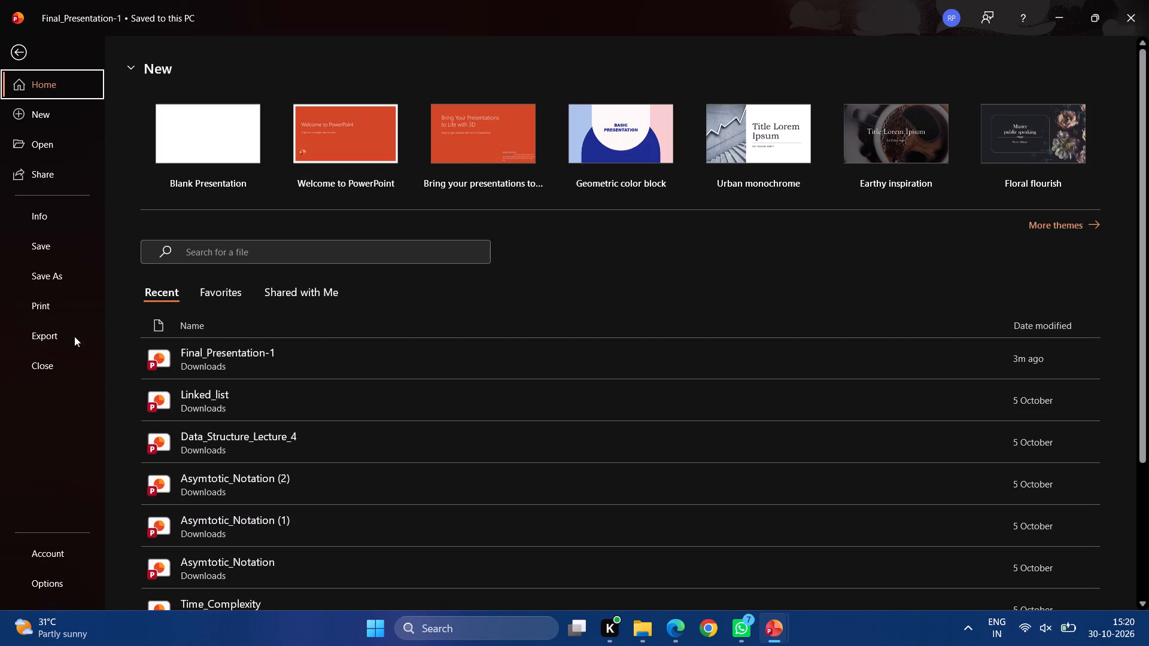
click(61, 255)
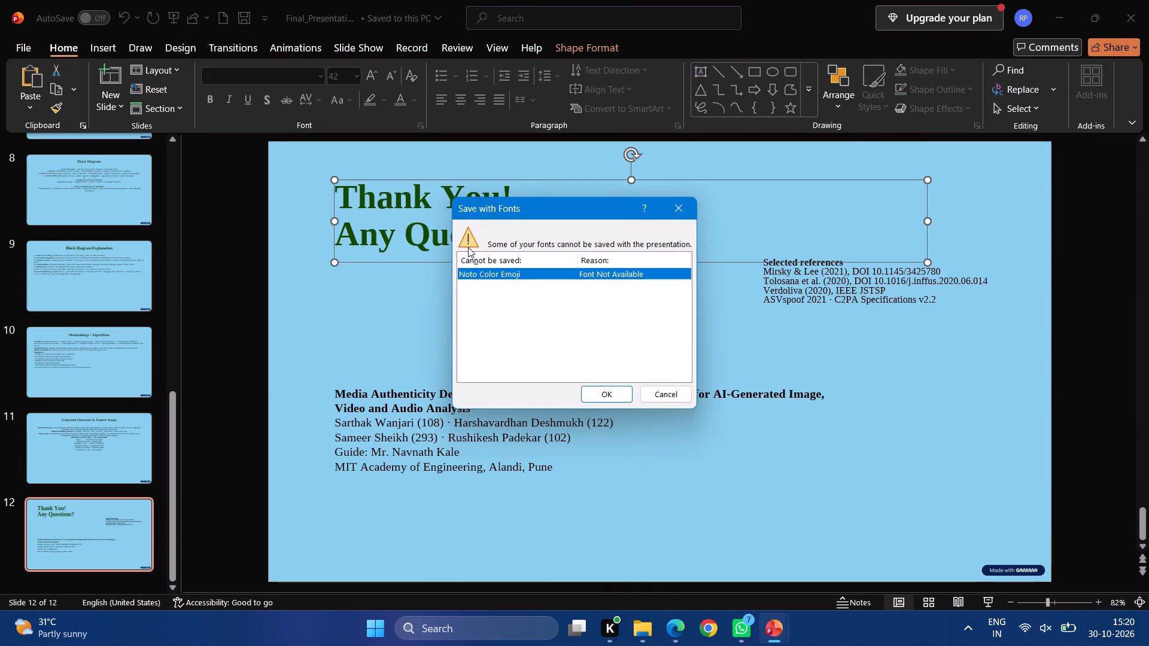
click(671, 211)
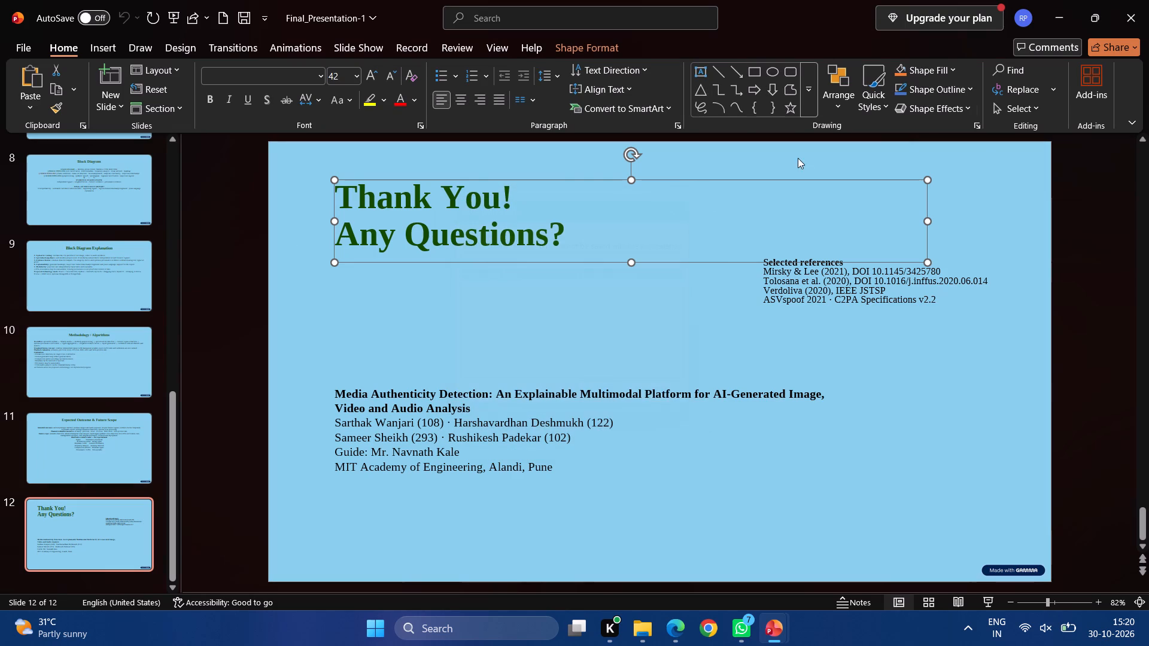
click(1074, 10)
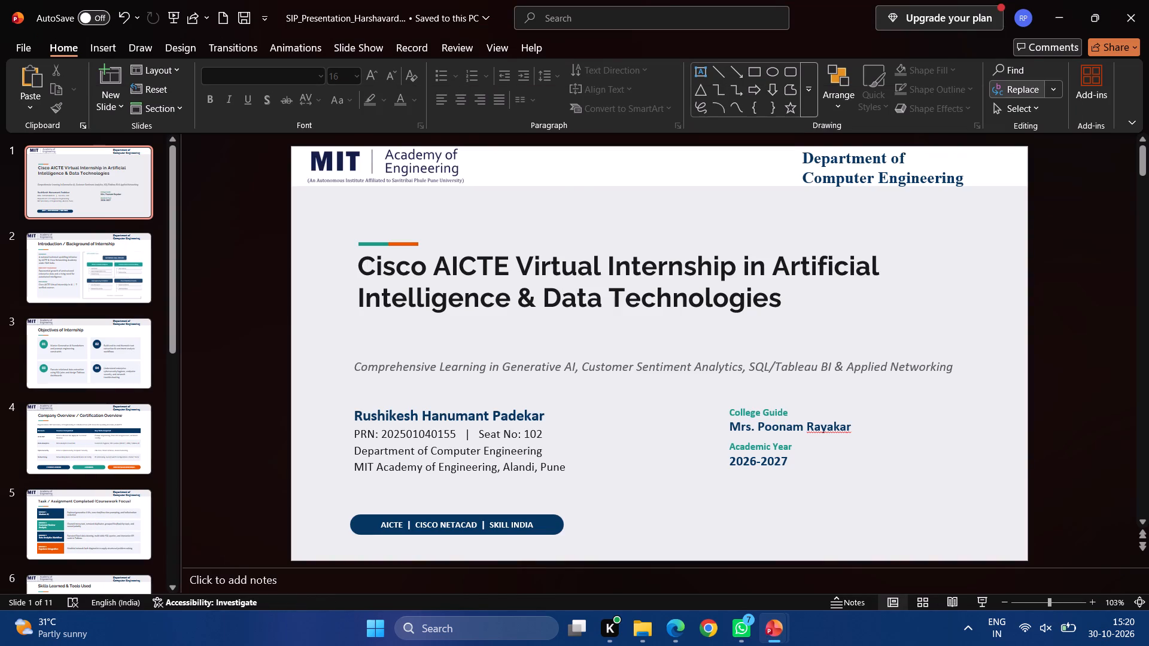
Save the SIP presentation.
key(ctrl+s)
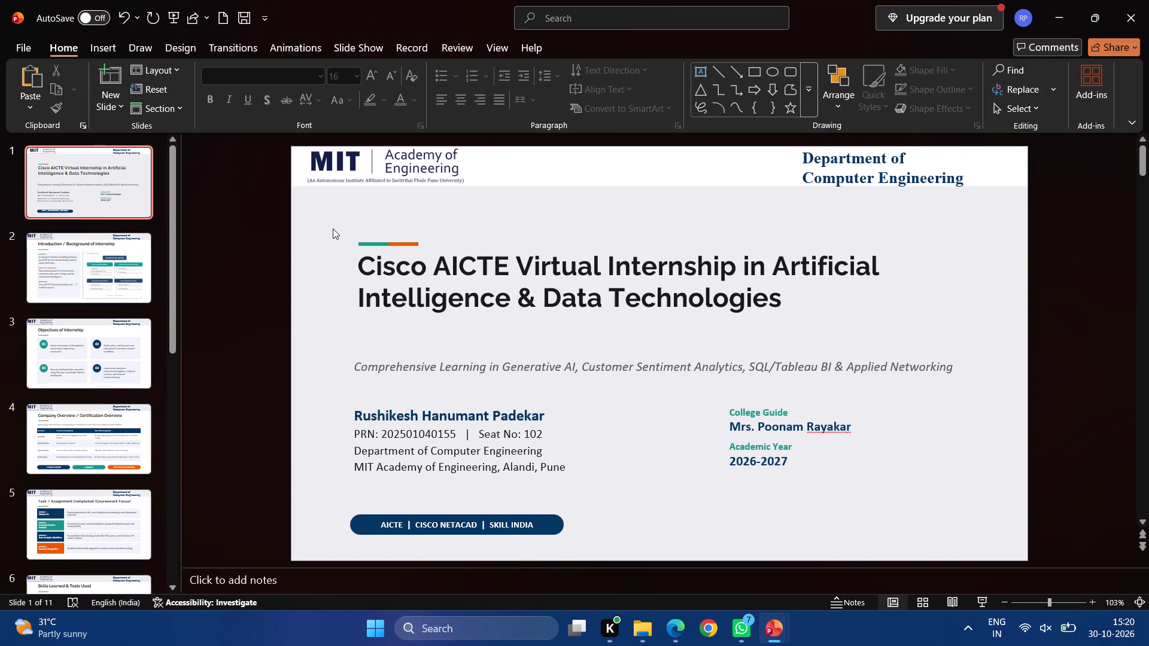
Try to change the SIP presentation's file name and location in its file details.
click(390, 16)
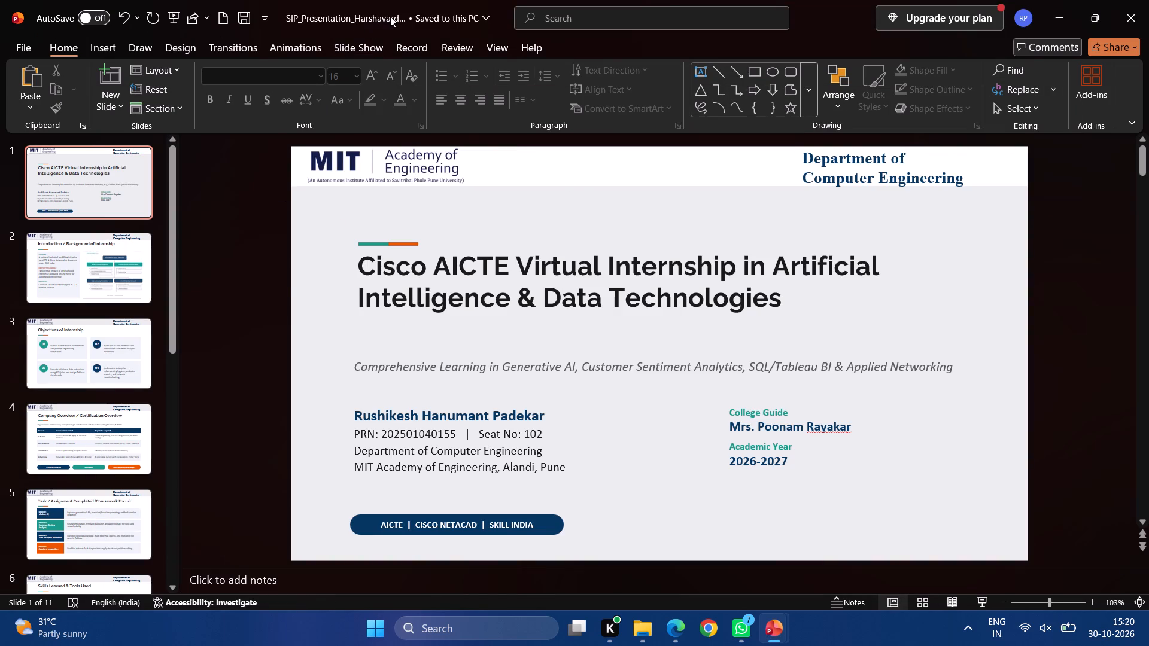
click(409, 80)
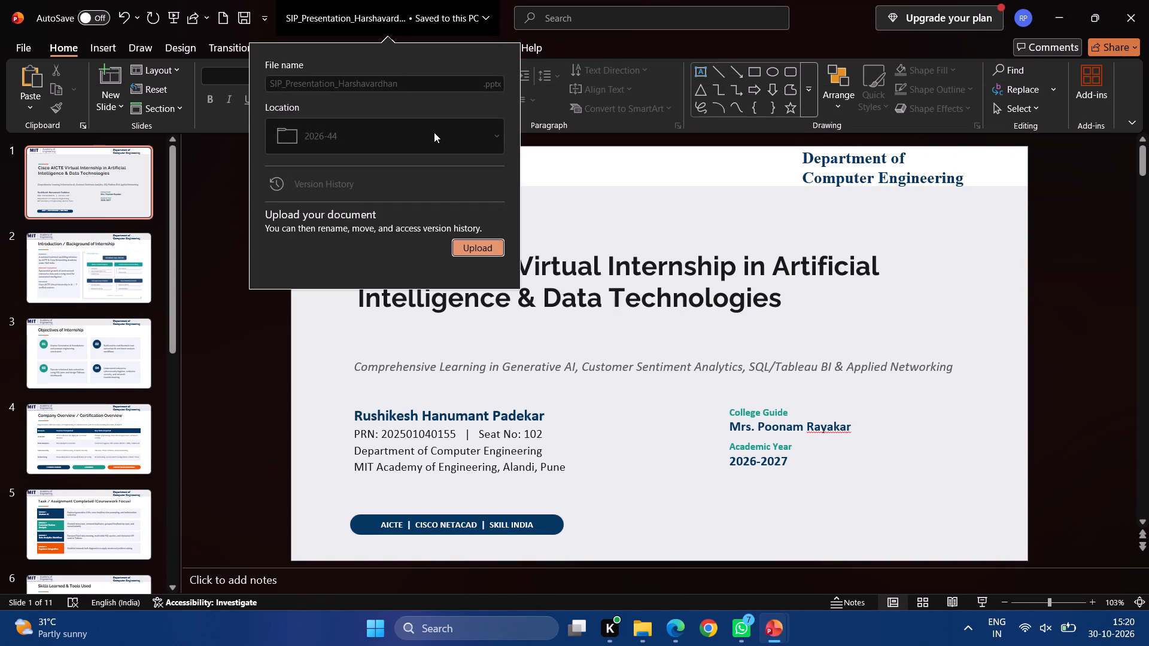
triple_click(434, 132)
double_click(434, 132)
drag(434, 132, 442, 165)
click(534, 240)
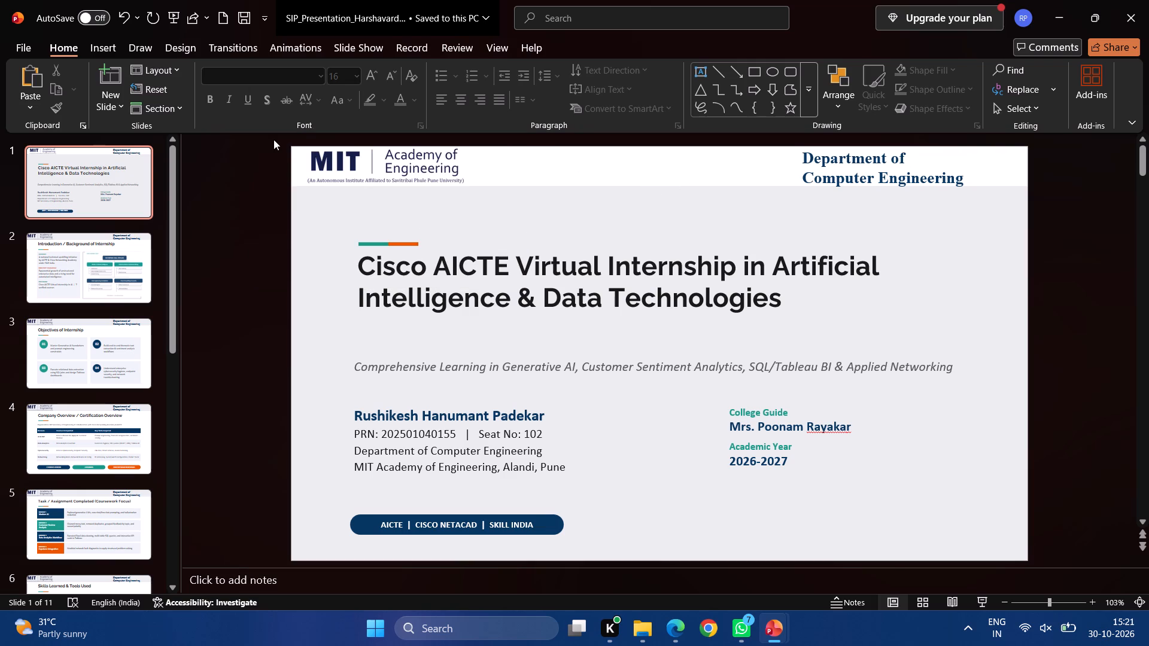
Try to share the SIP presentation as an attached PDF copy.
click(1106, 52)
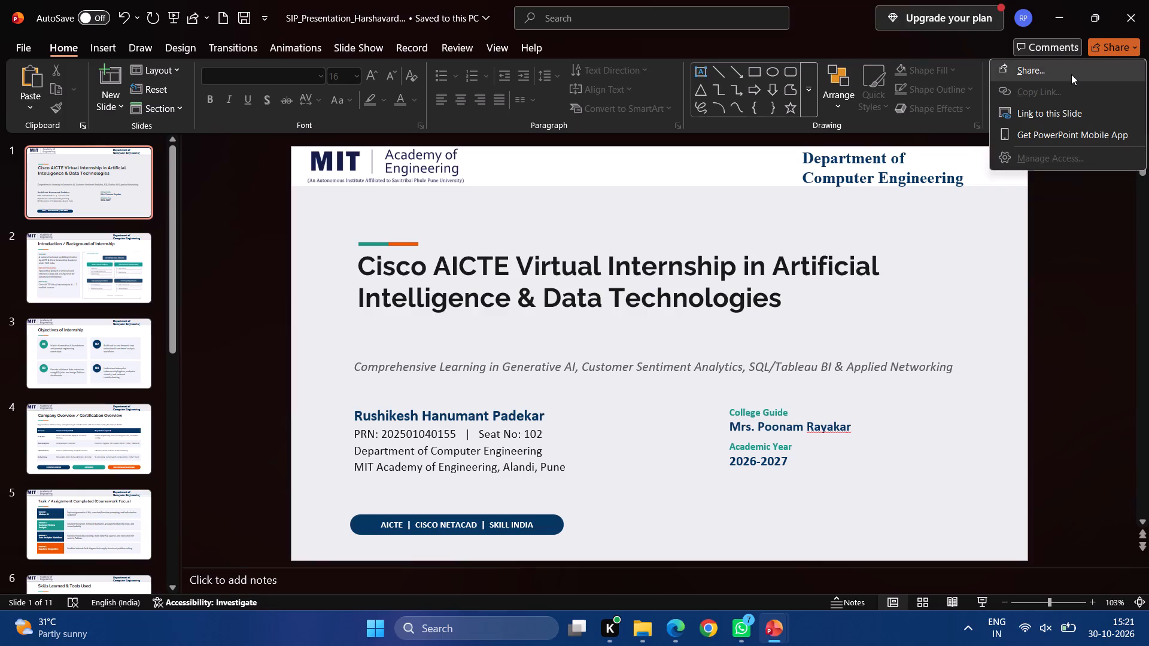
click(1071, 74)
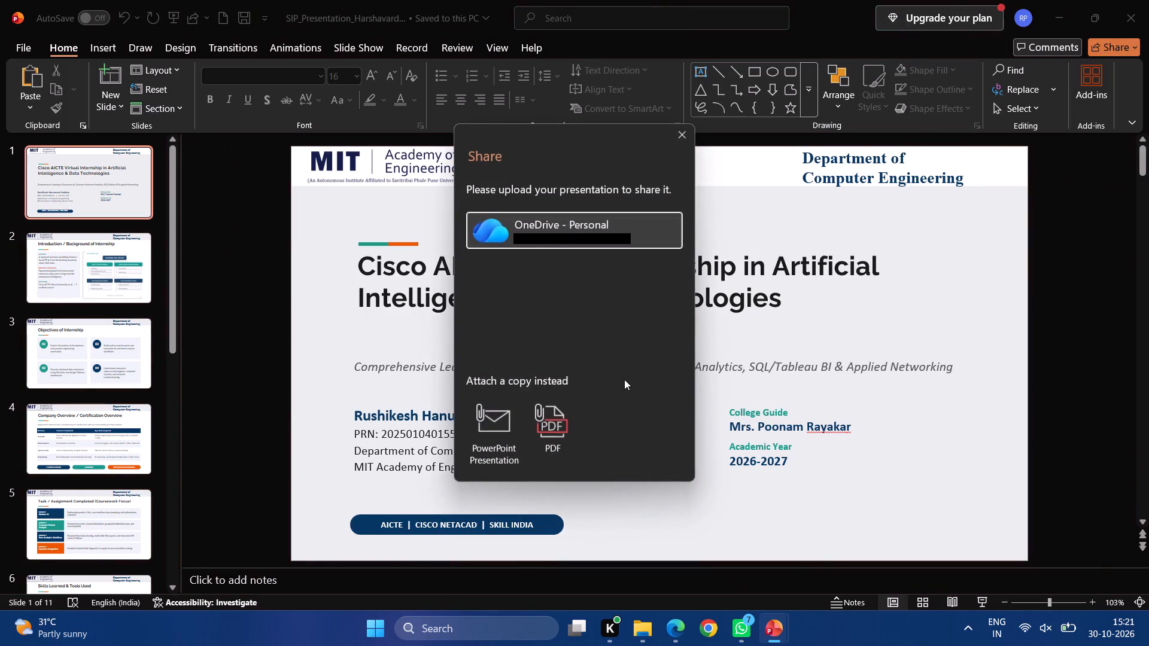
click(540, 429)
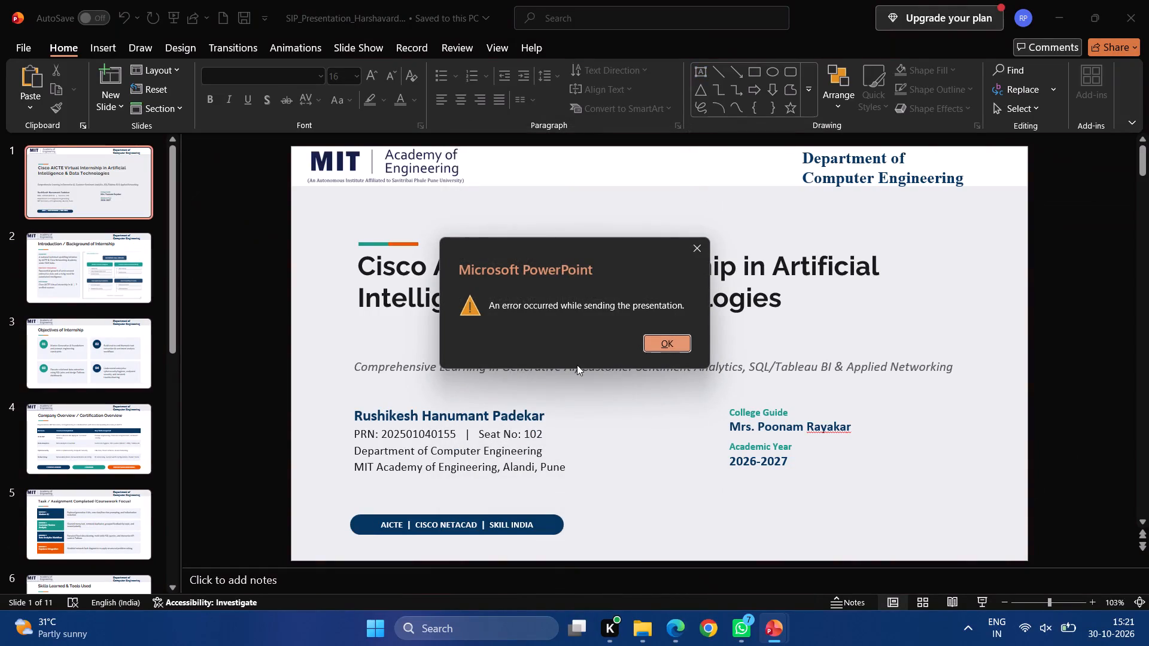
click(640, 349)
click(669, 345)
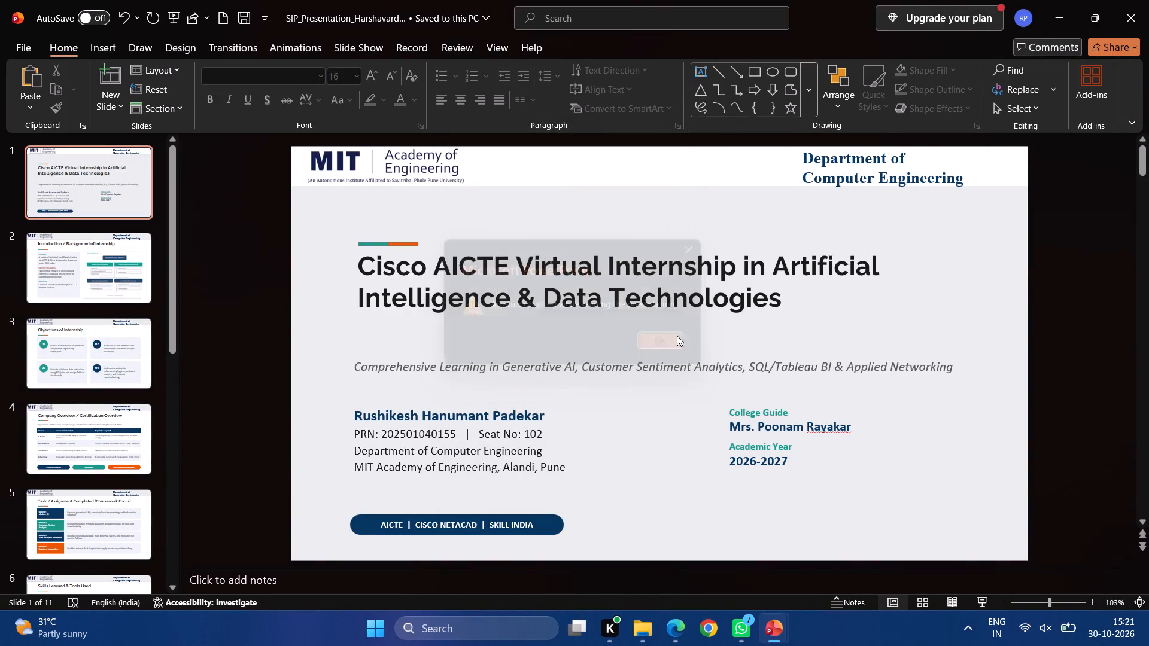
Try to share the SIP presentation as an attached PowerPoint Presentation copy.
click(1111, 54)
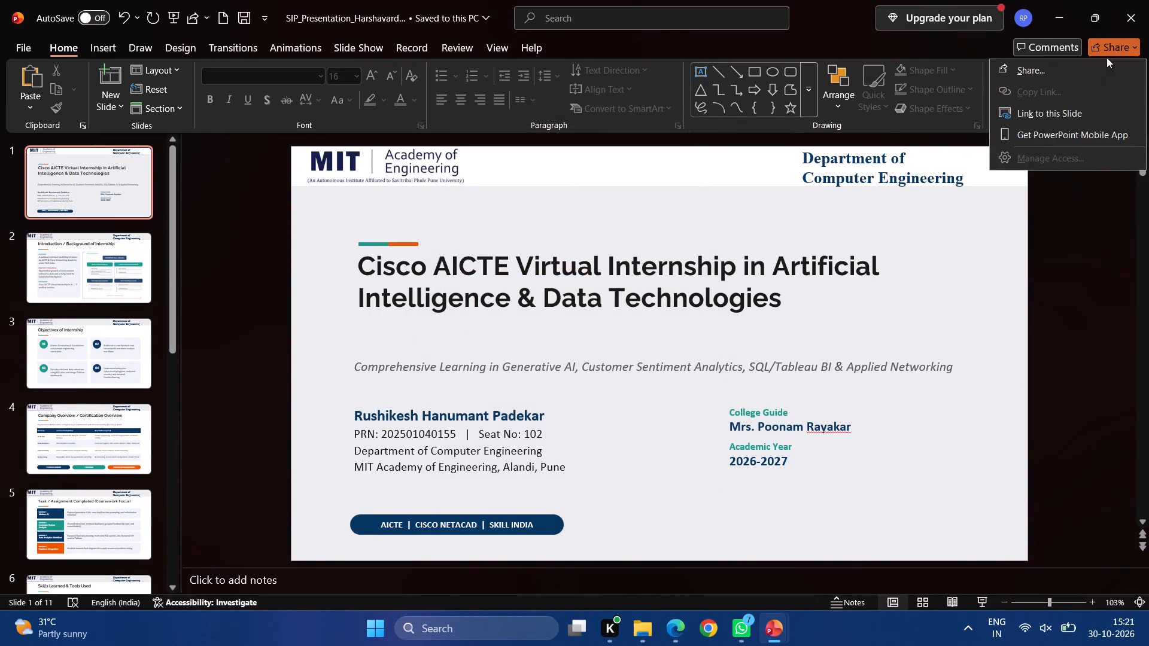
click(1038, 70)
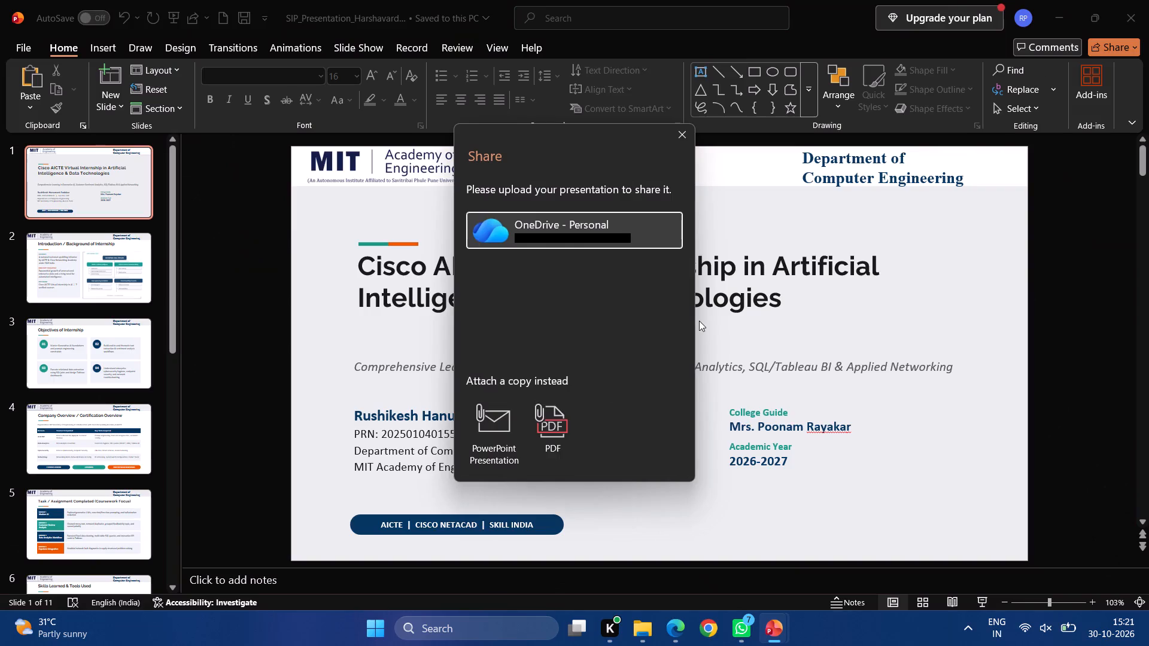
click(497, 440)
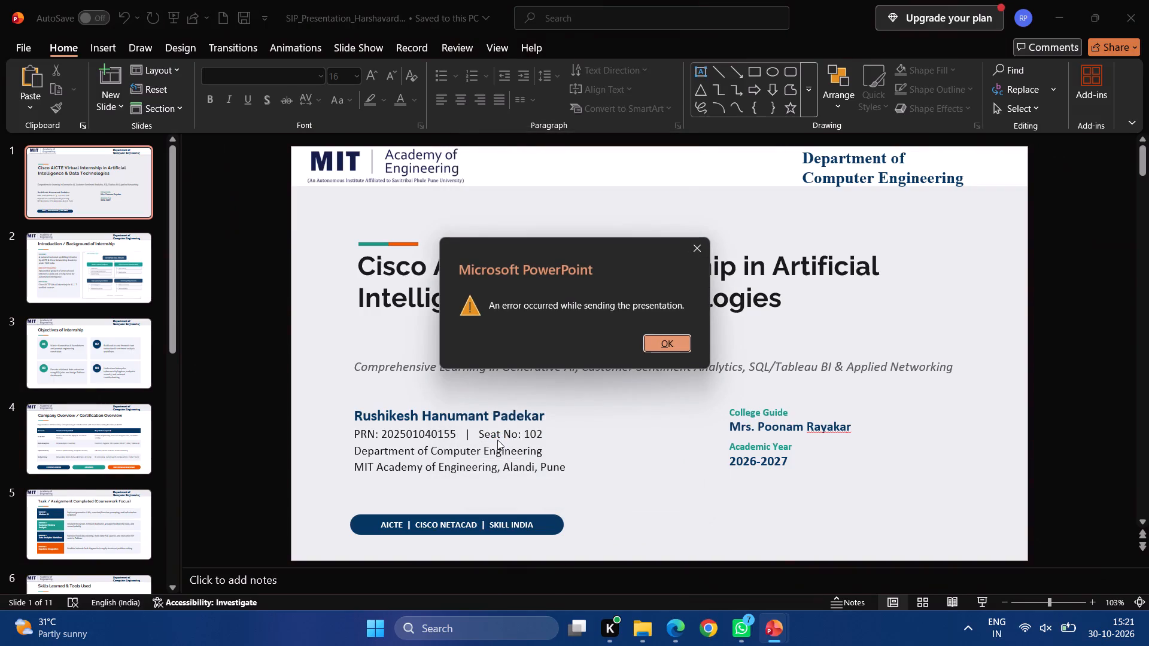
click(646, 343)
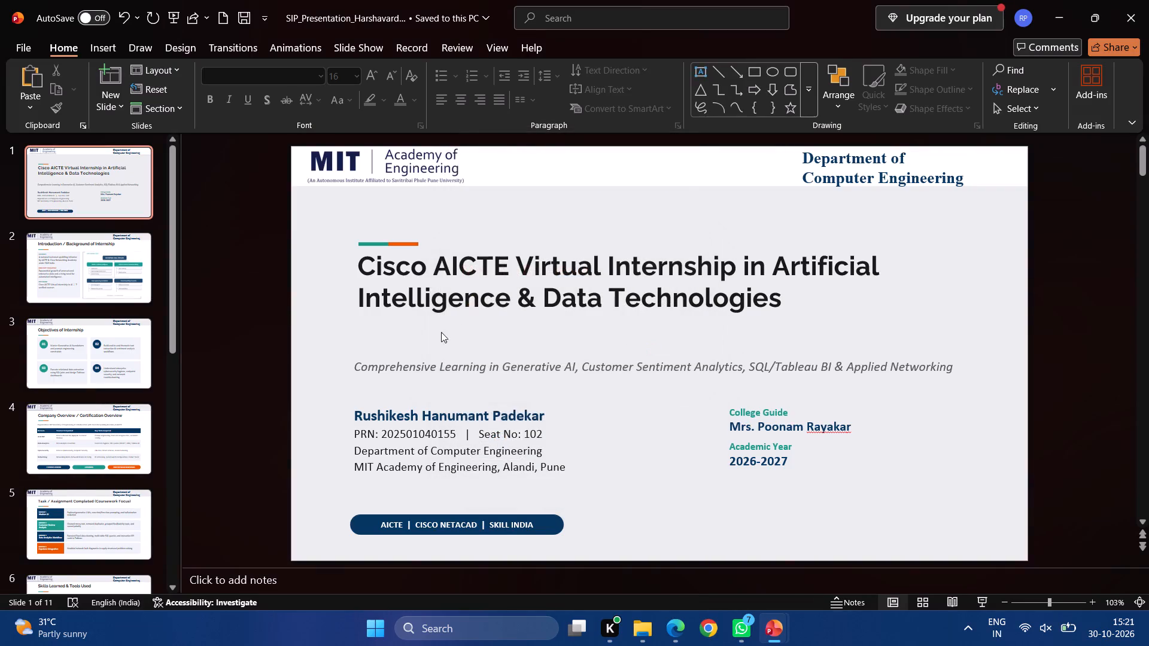
Look through the SIP presentation's slides from the title slide to the closing Thank You slide.
scroll(206, 294, down, 2)
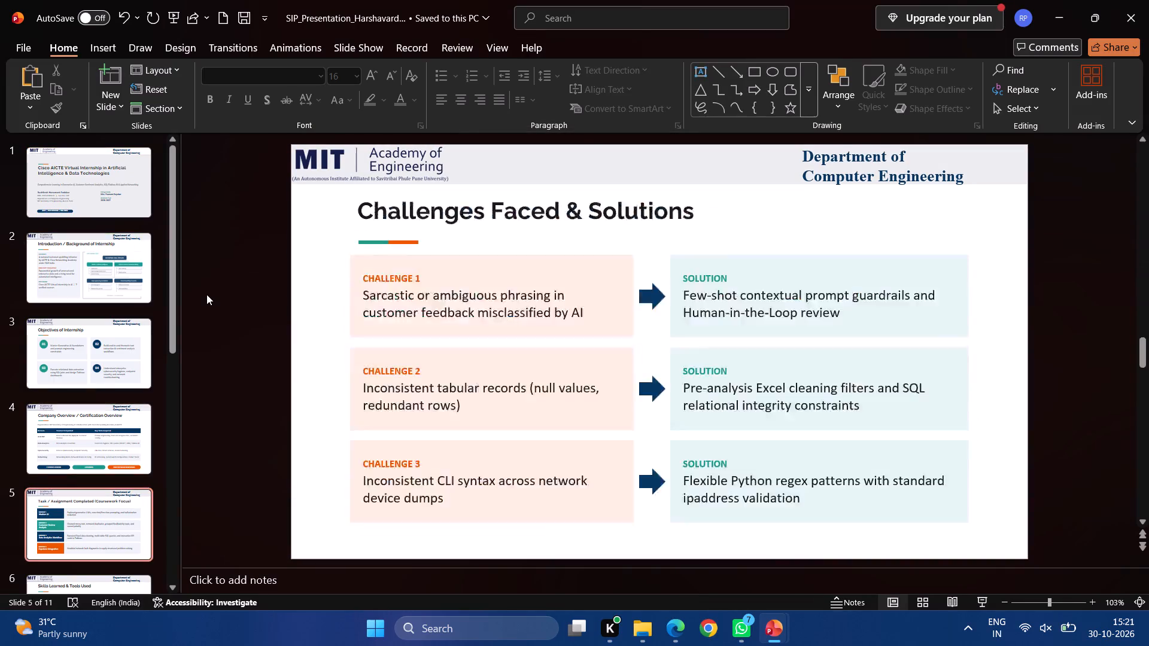
scroll(206, 294, down, 3)
scroll(206, 294, up, 7)
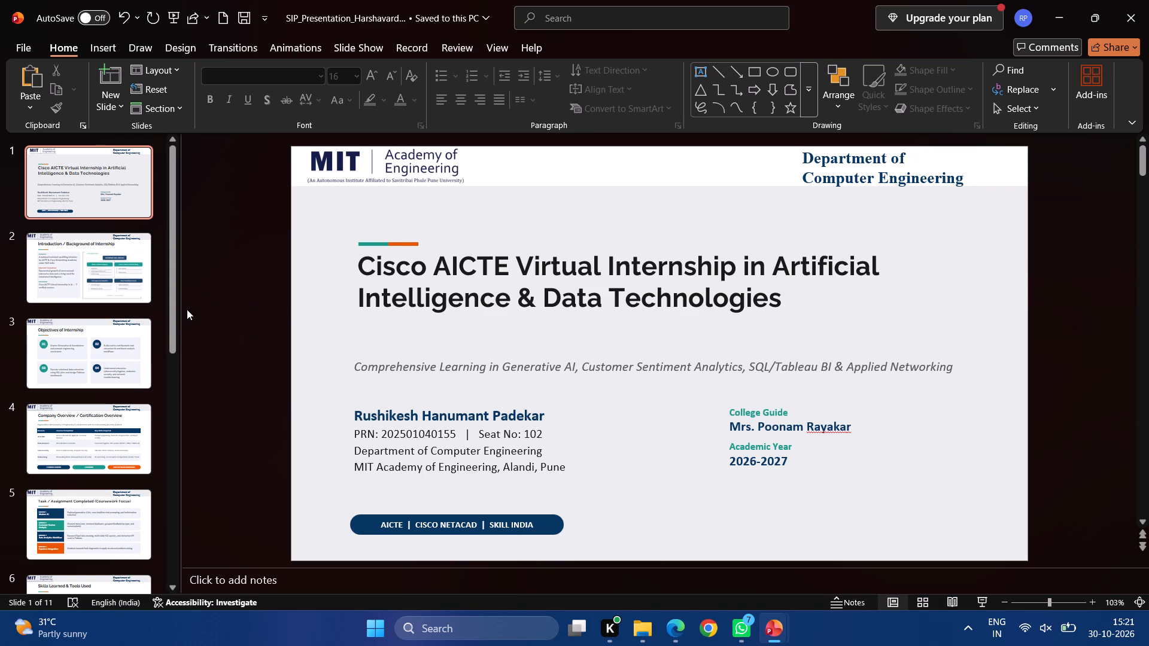
scroll(97, 358, up, 3)
scroll(97, 358, down, 3)
scroll(97, 358, up, 8)
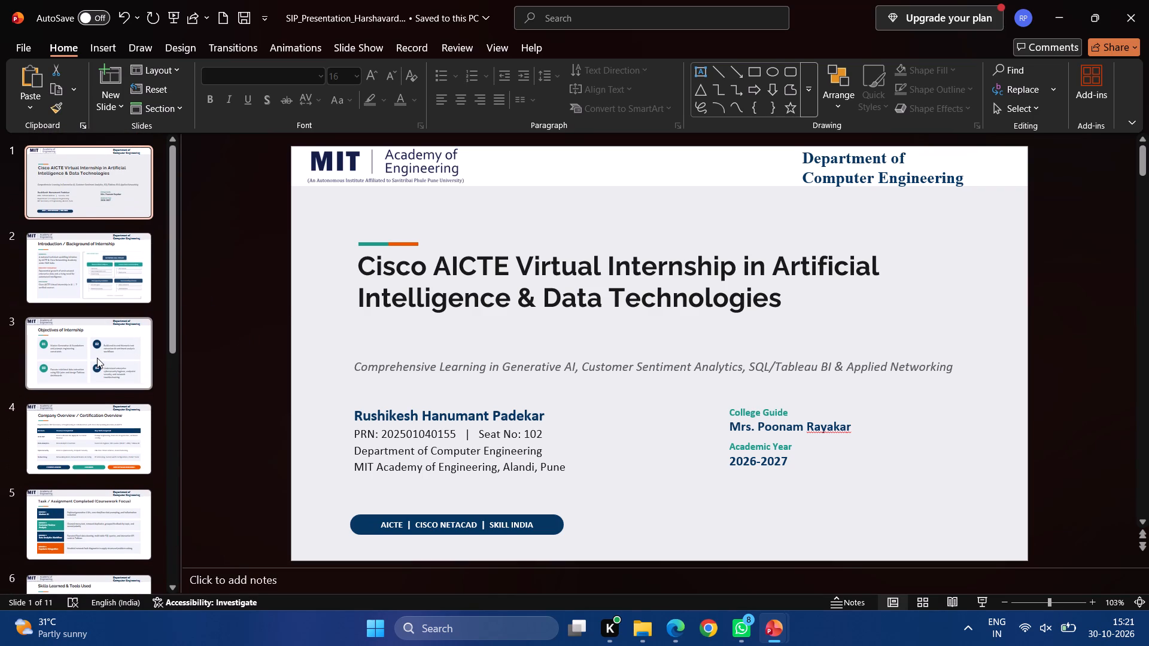
scroll(97, 358, down, 4)
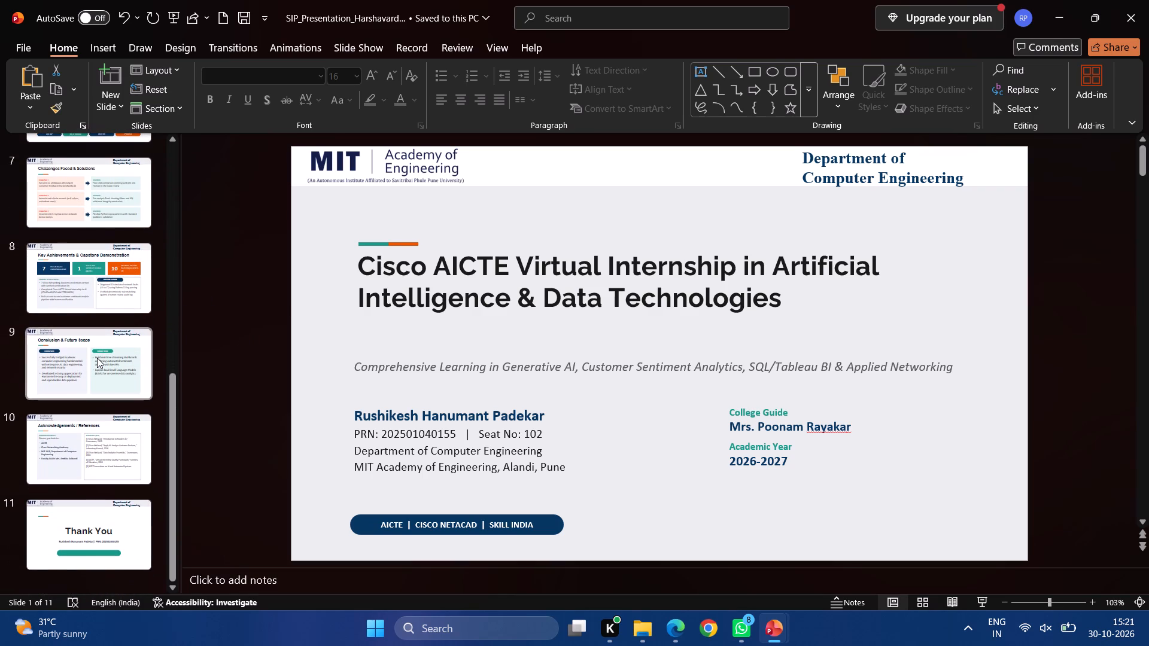
scroll(97, 358, up, 12)
scroll(97, 358, down, 1)
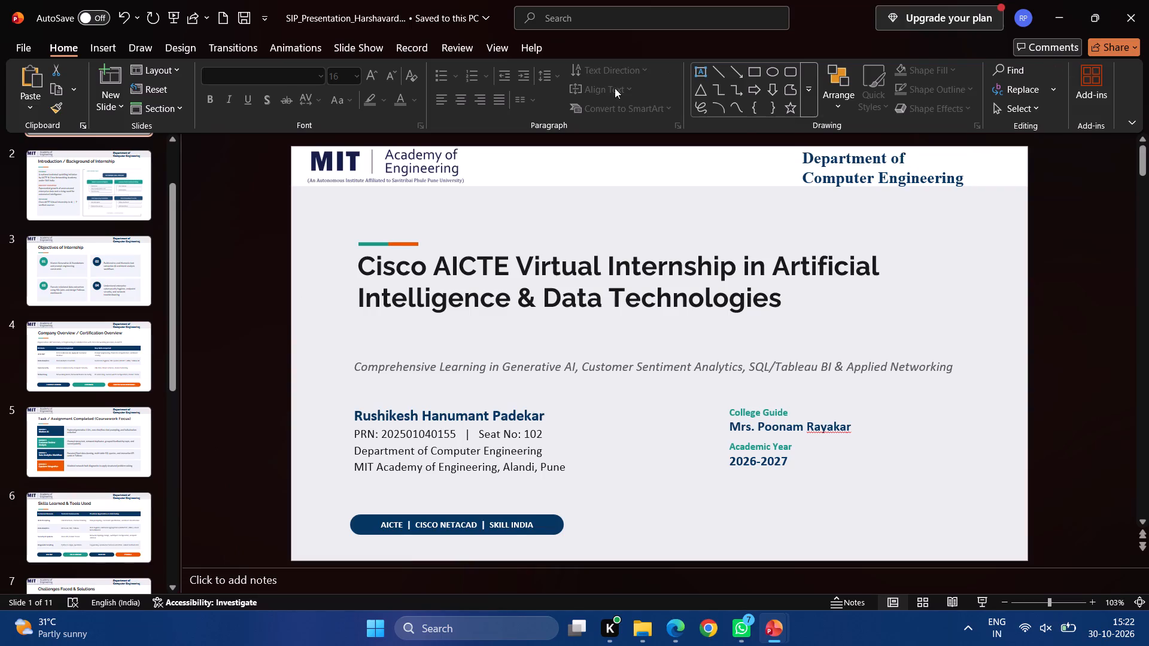
Turn on AutoSave for the SIP presentation by uploading it to OneDrive - Personal.
click(90, 13)
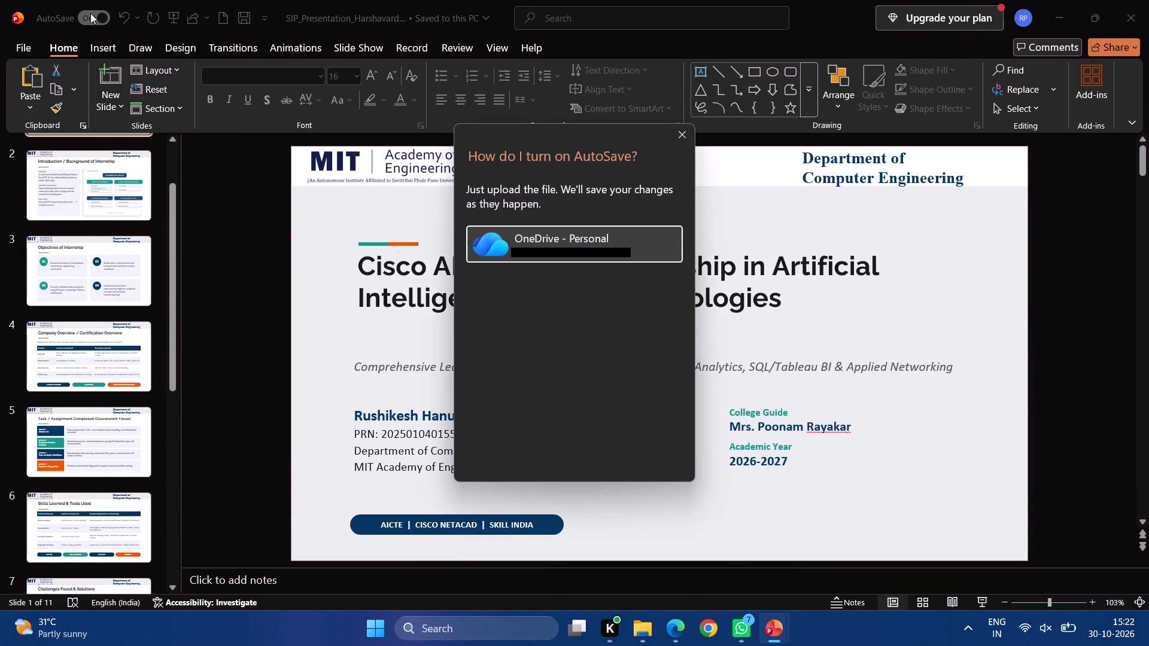
double_click(512, 239)
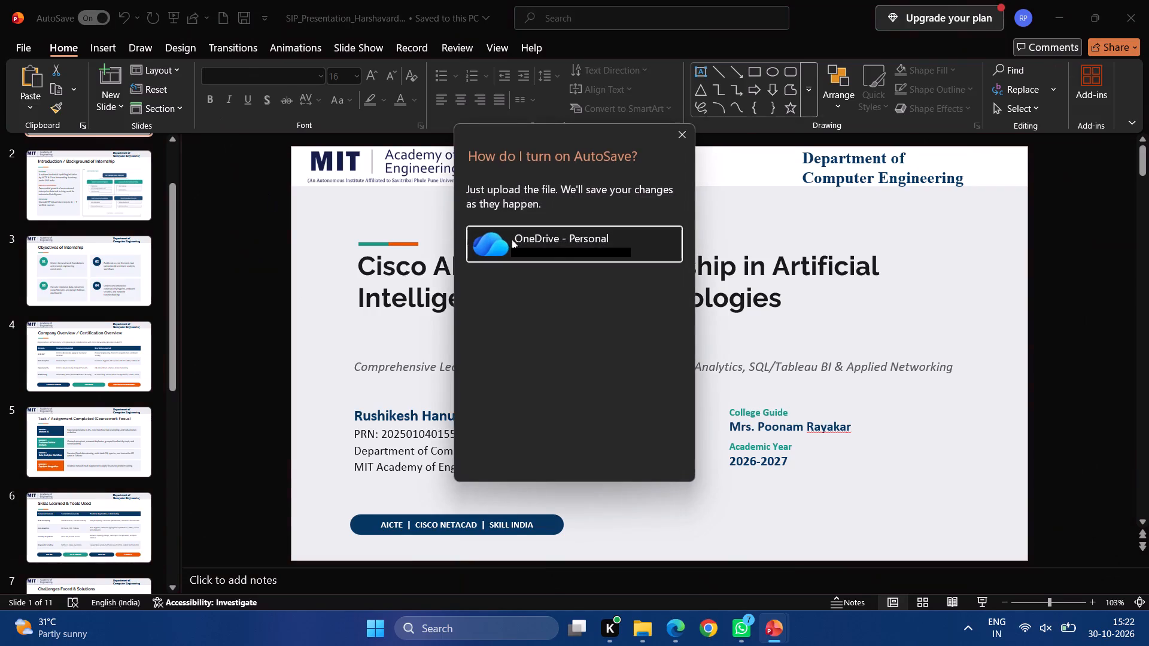
click(511, 240)
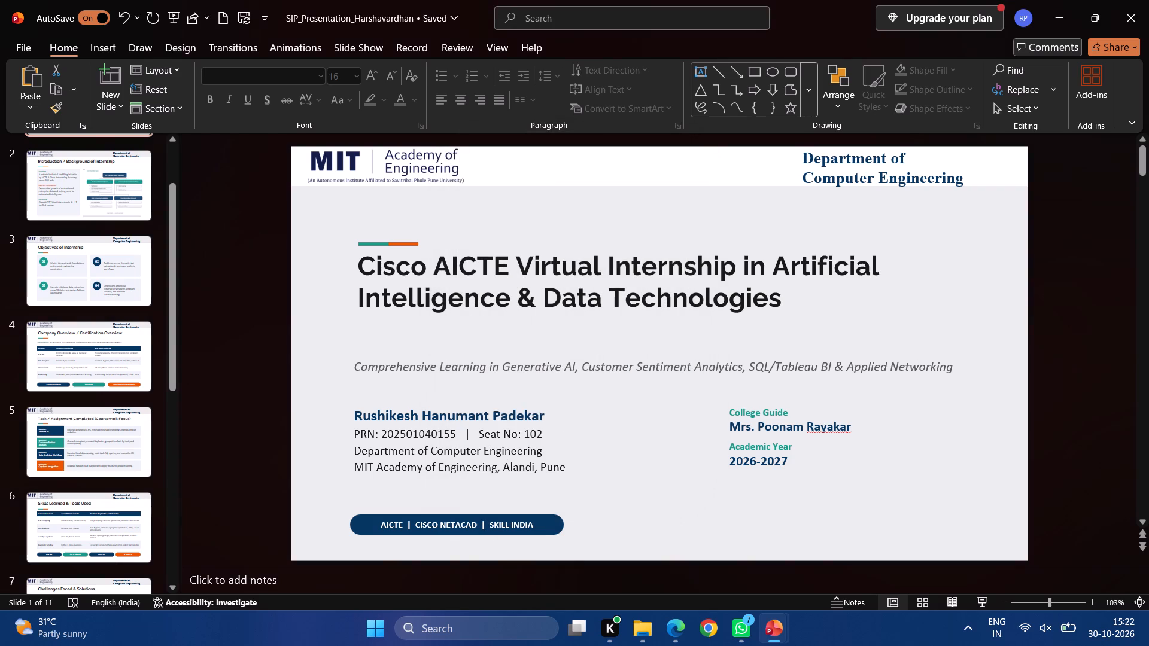
Rename the uploaded presentation file as SIPRushikesh.
double_click(420, 0)
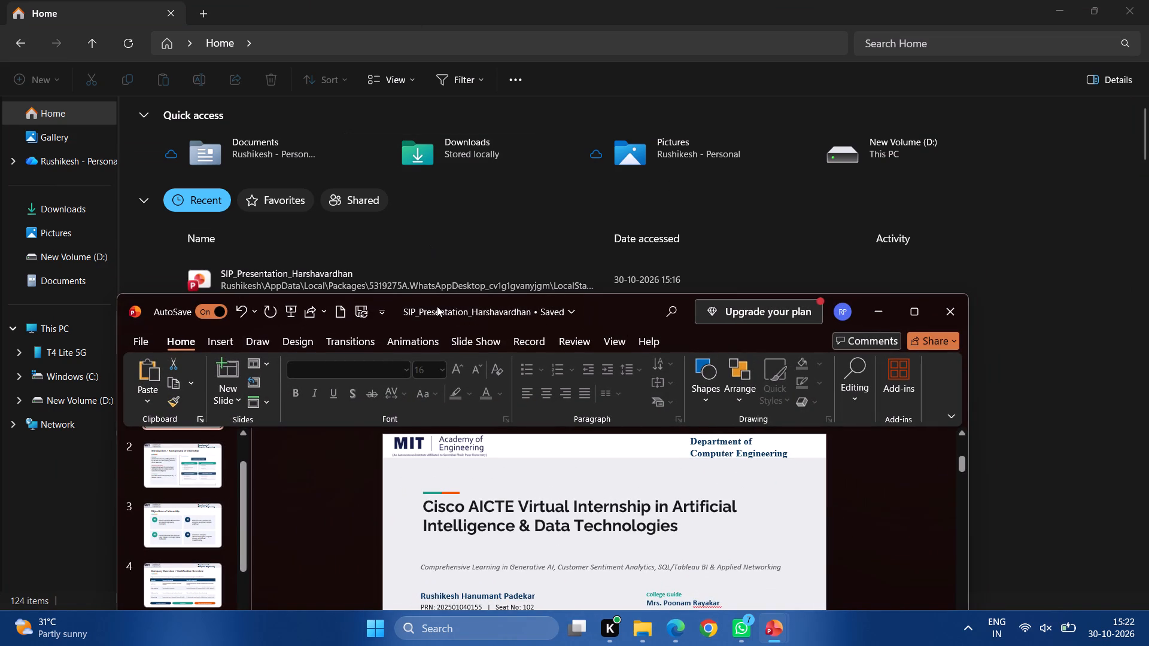
click(442, 310)
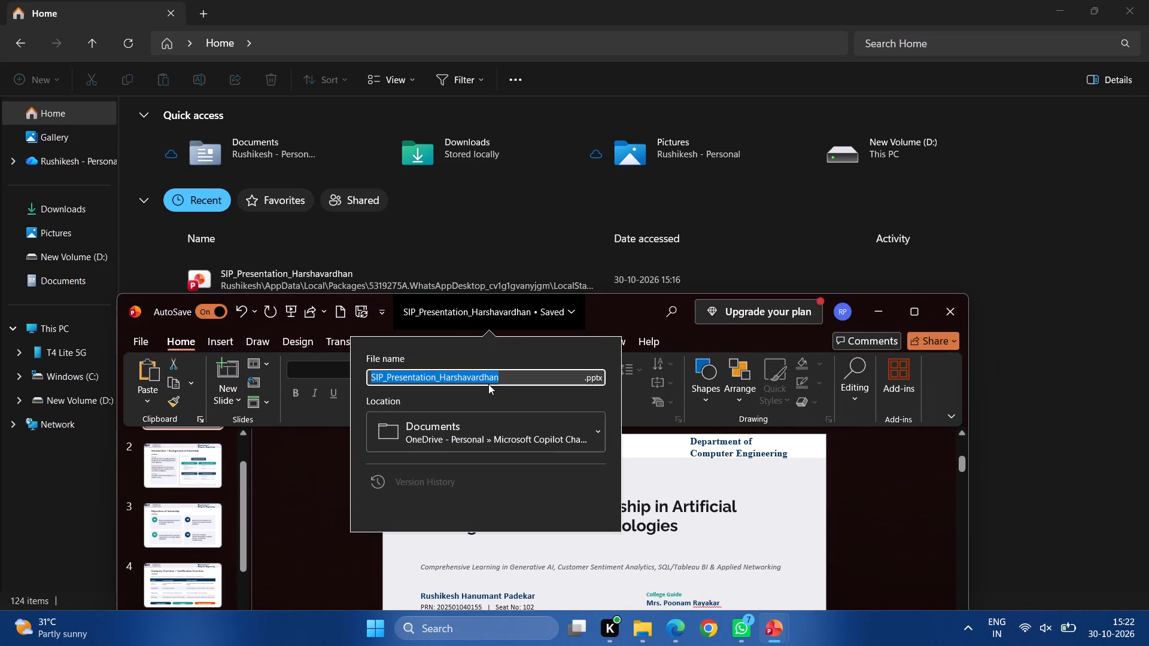
key(BackSpace)
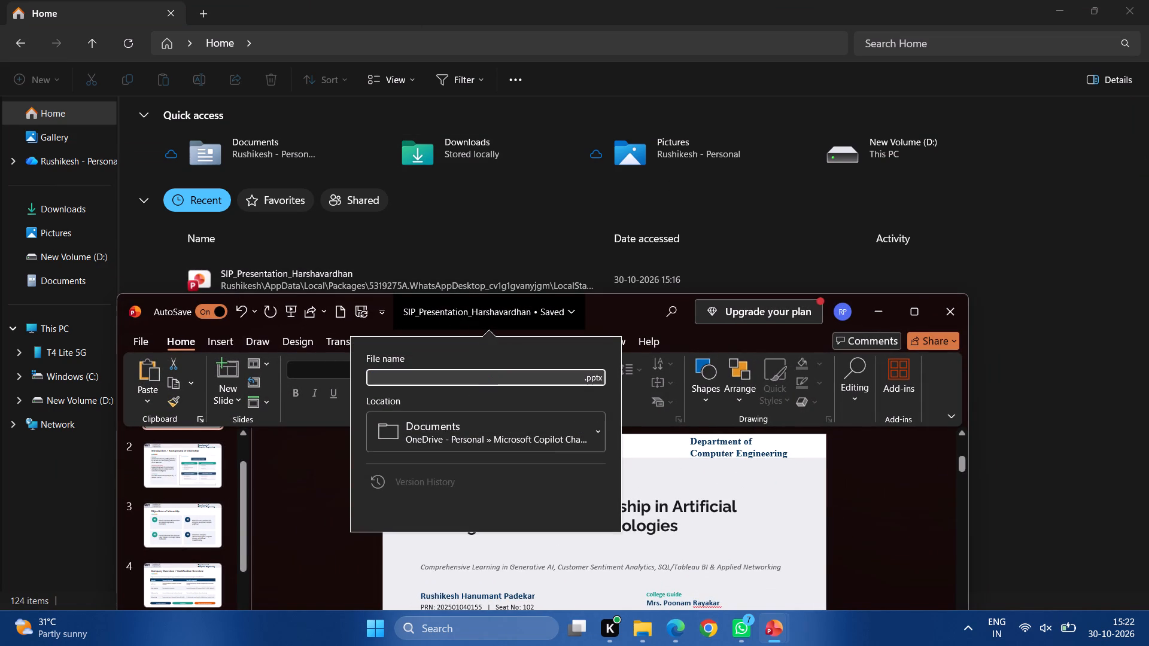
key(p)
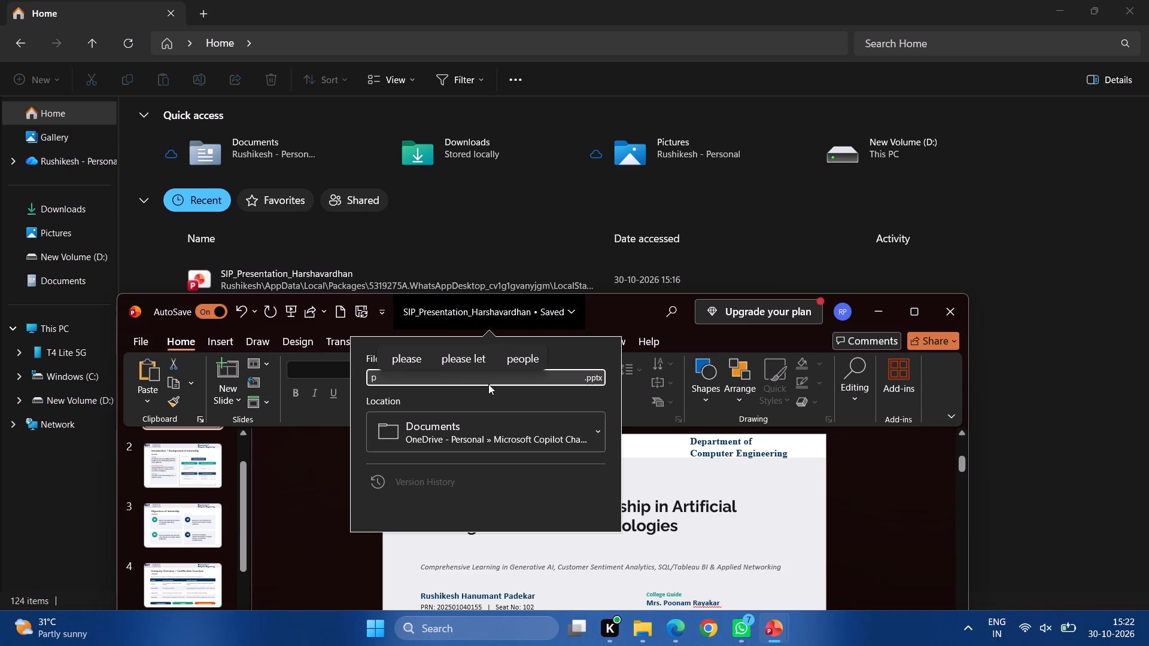
key(BackSpace)
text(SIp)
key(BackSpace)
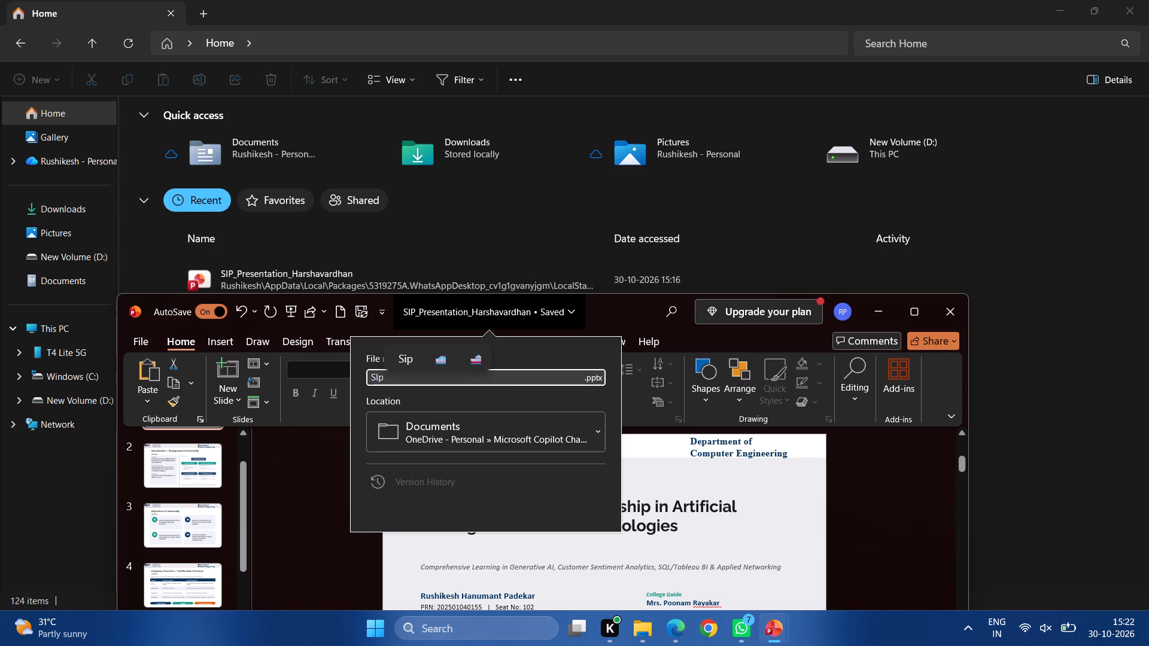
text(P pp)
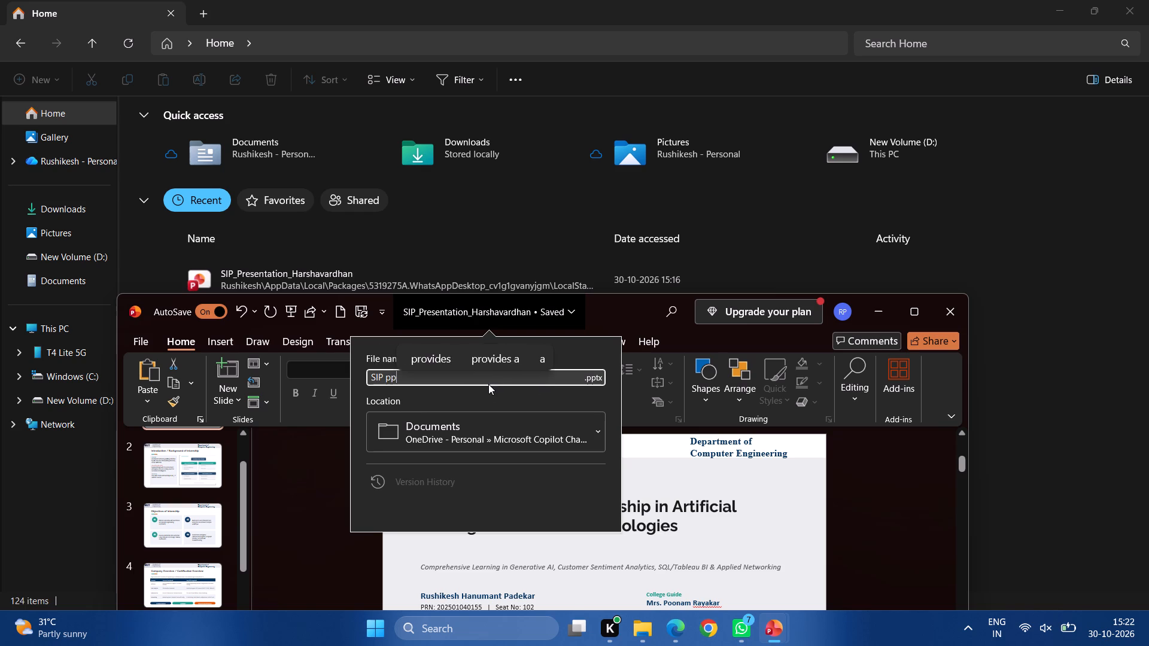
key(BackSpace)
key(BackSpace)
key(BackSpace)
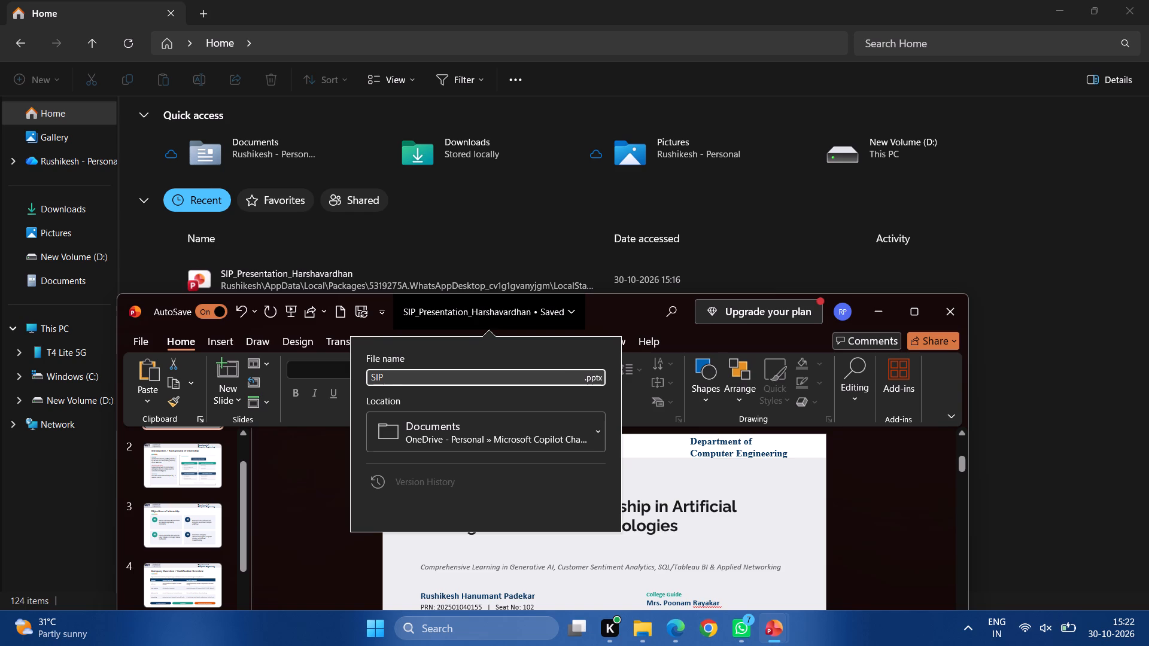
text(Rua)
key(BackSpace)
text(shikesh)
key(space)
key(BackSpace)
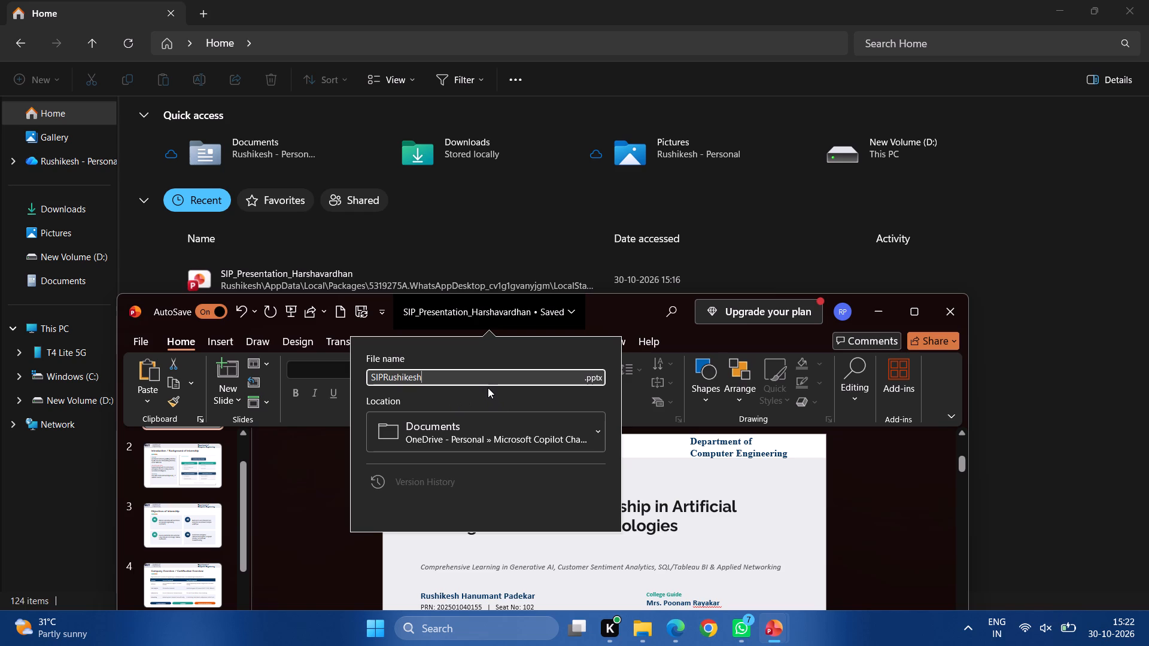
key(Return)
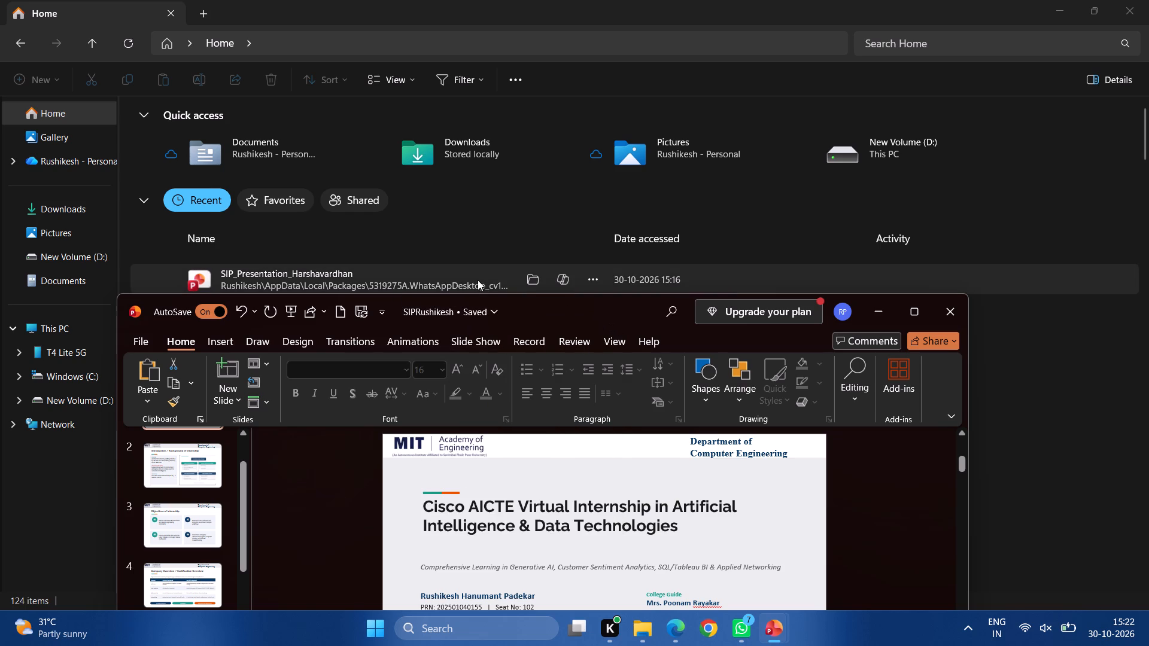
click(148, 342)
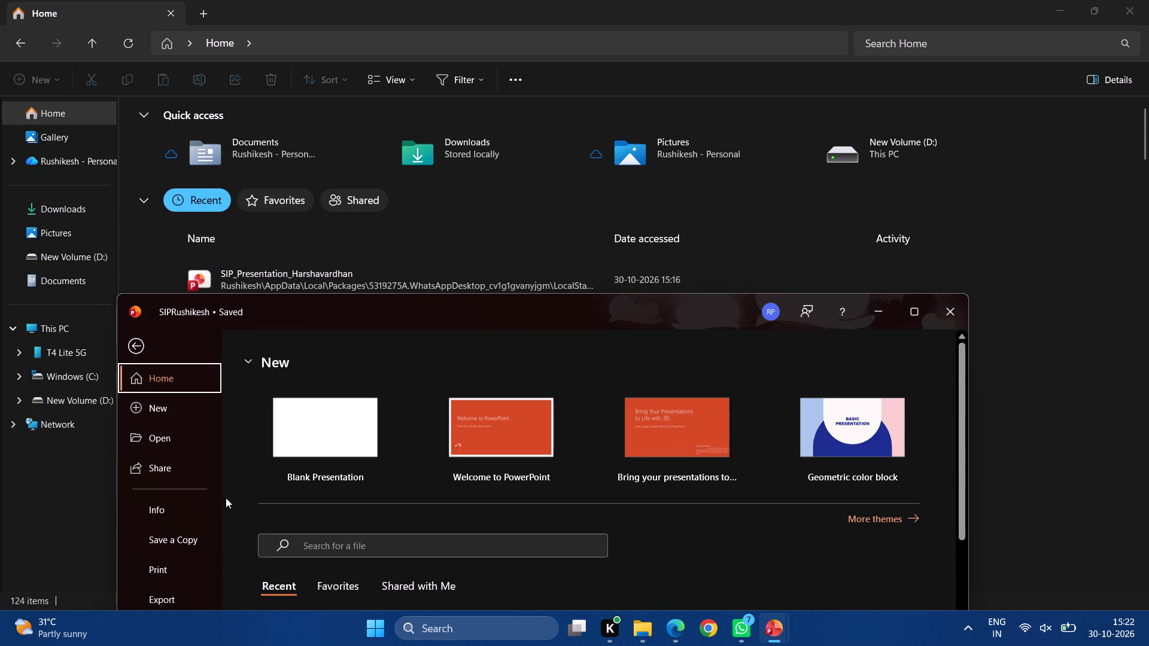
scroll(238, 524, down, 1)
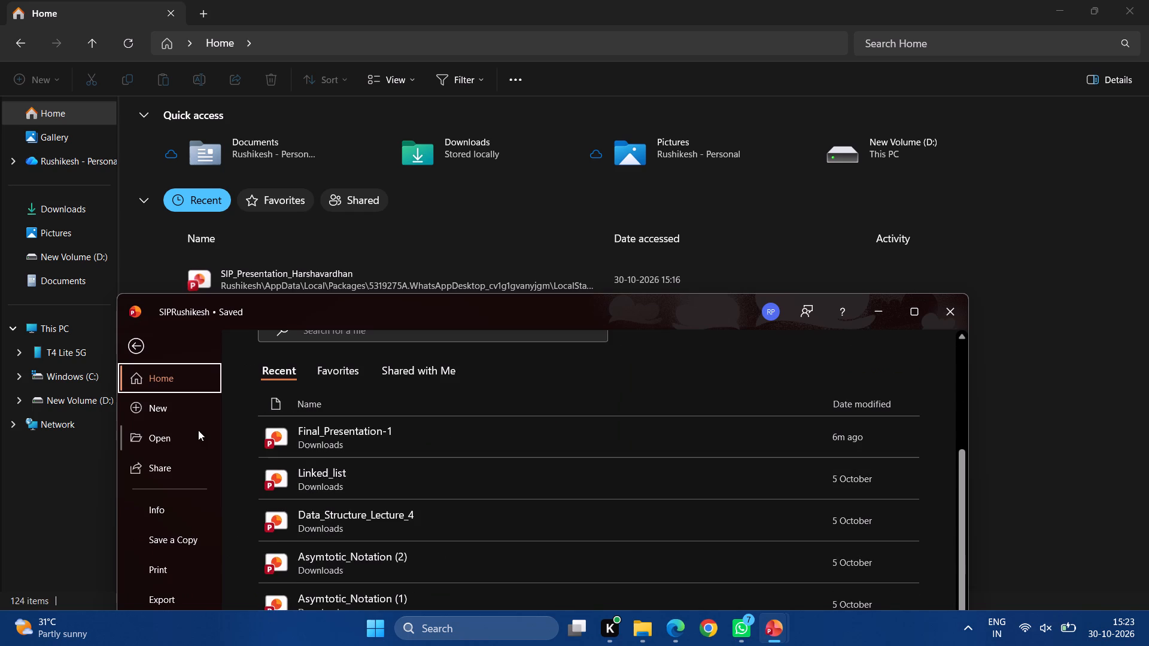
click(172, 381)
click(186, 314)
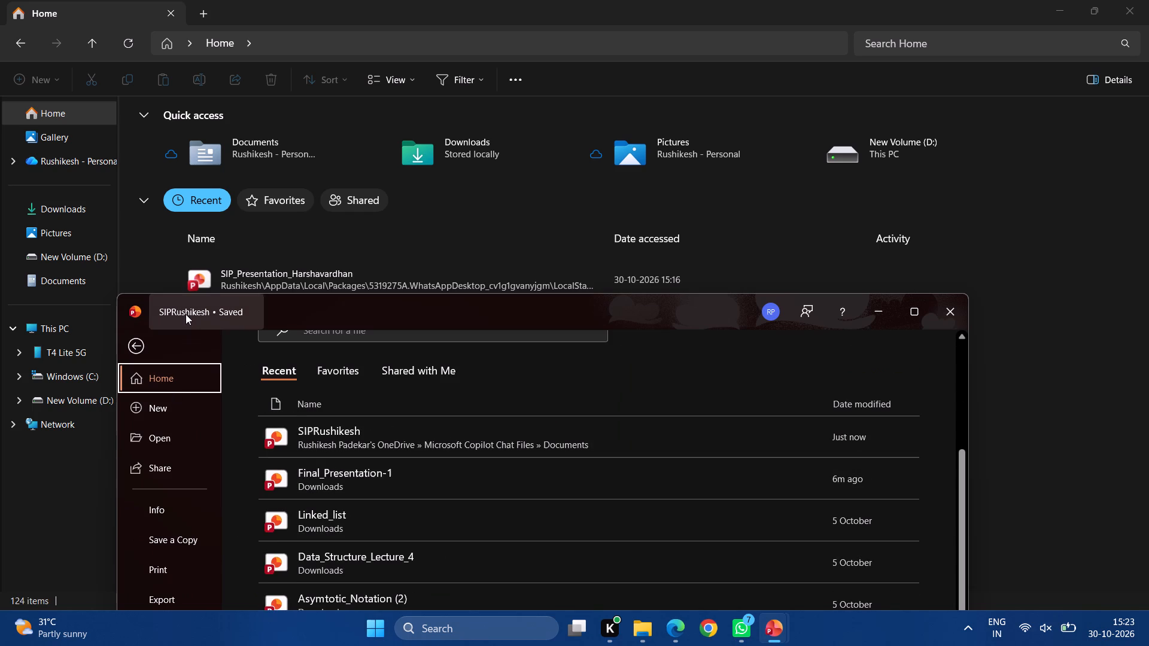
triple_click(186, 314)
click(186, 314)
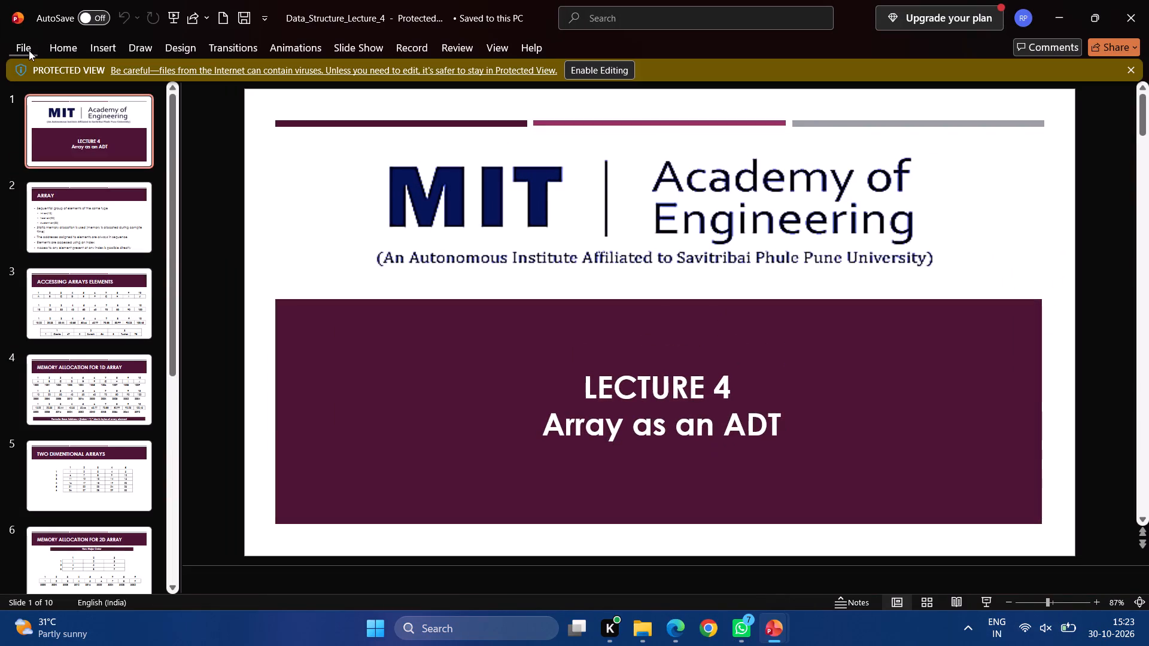
Switch back from the Data_Structure_Lecture_4 presentation to the recently used SIPRushikesh presentation.
click(20, 36)
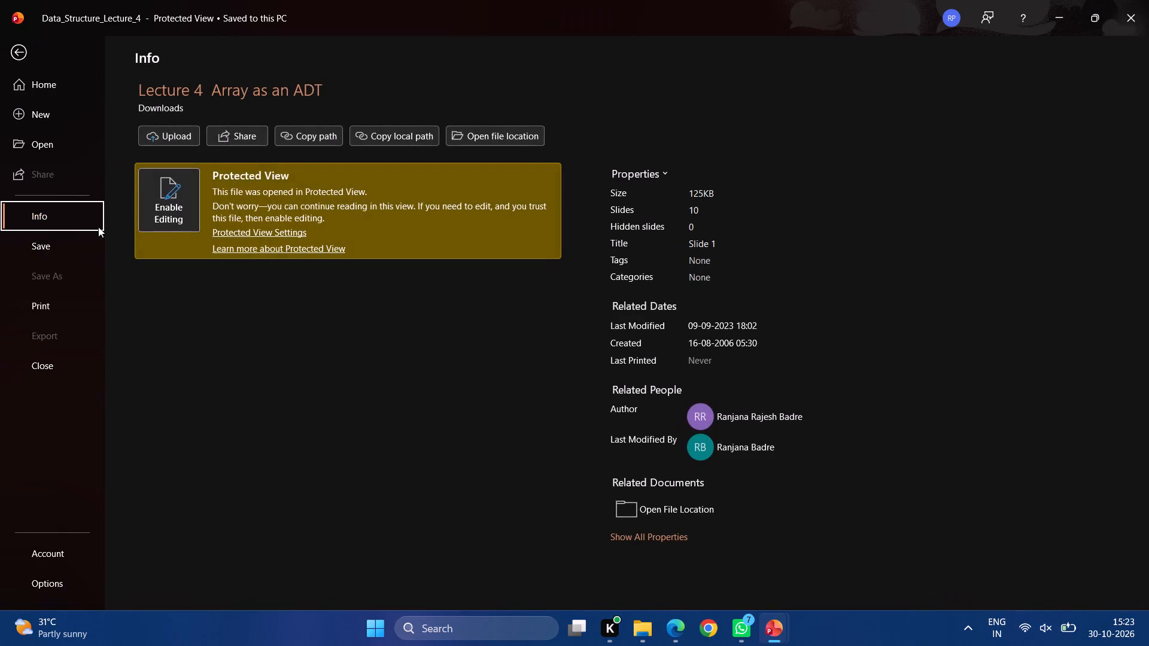
scroll(55, 208, up, 12)
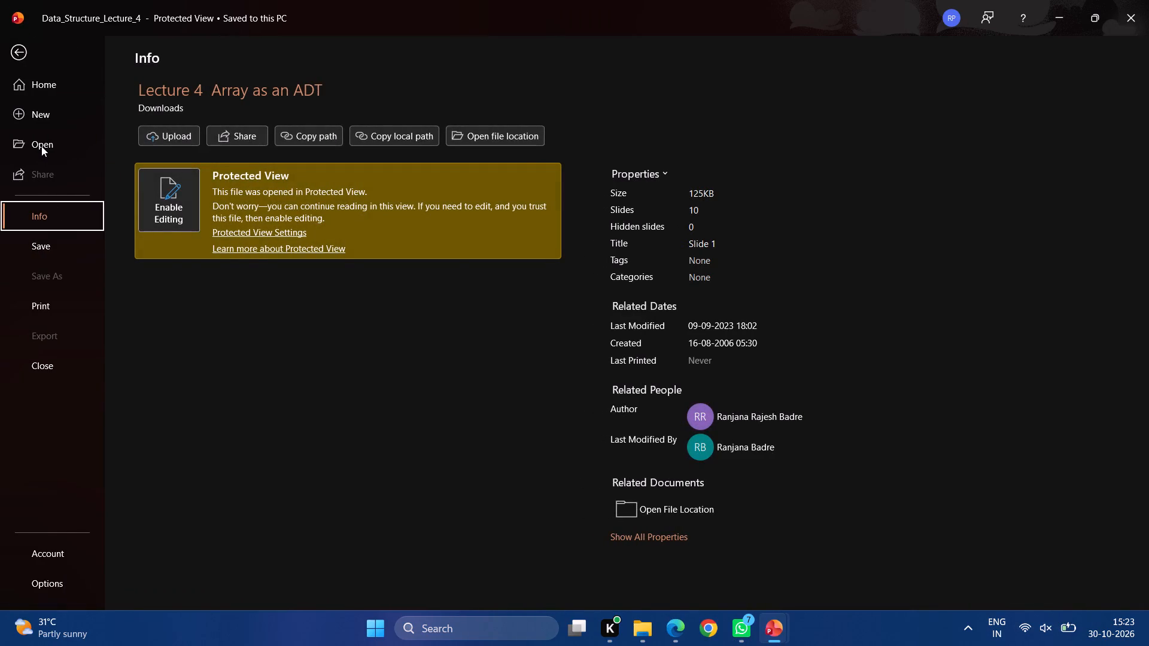
click(41, 145)
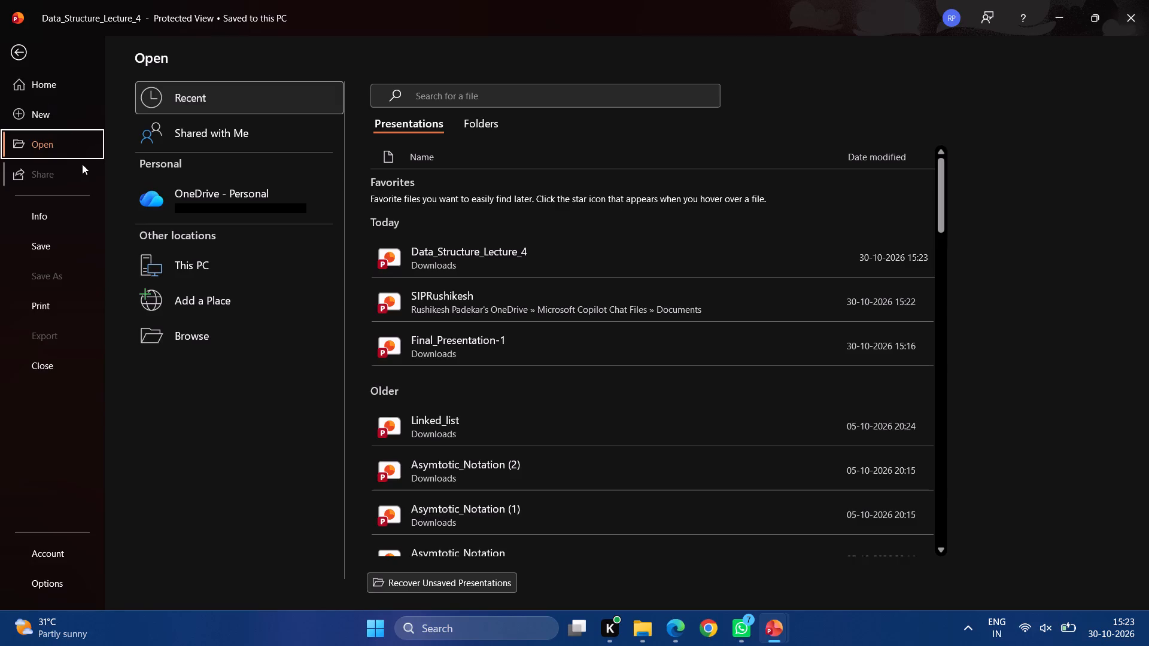
click(458, 313)
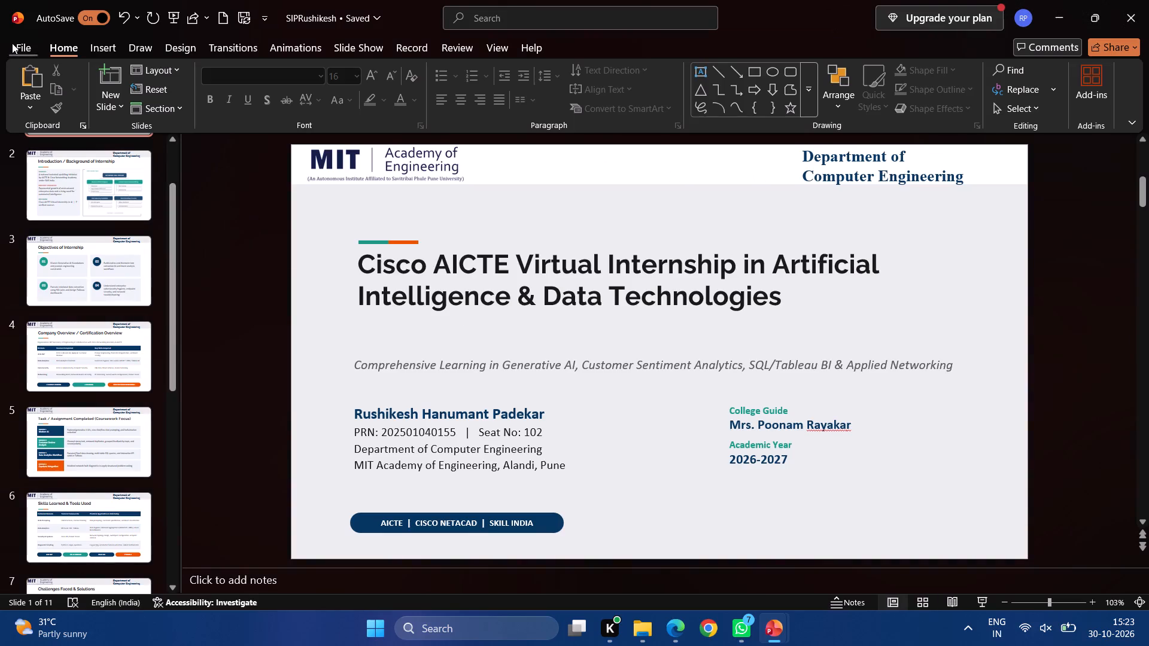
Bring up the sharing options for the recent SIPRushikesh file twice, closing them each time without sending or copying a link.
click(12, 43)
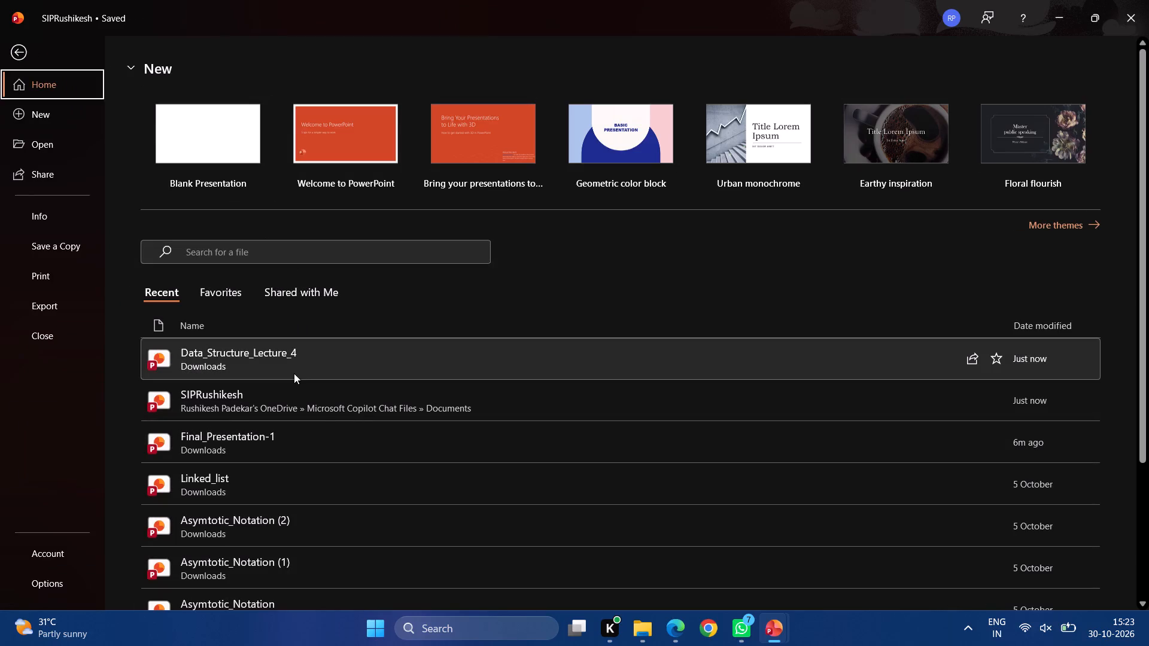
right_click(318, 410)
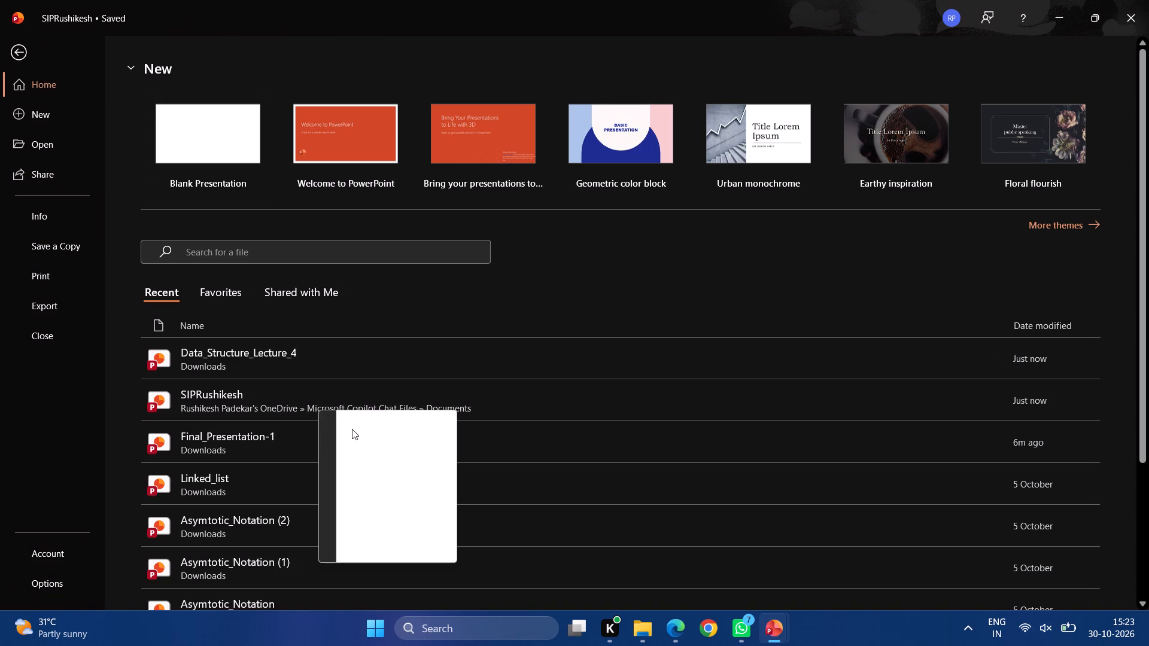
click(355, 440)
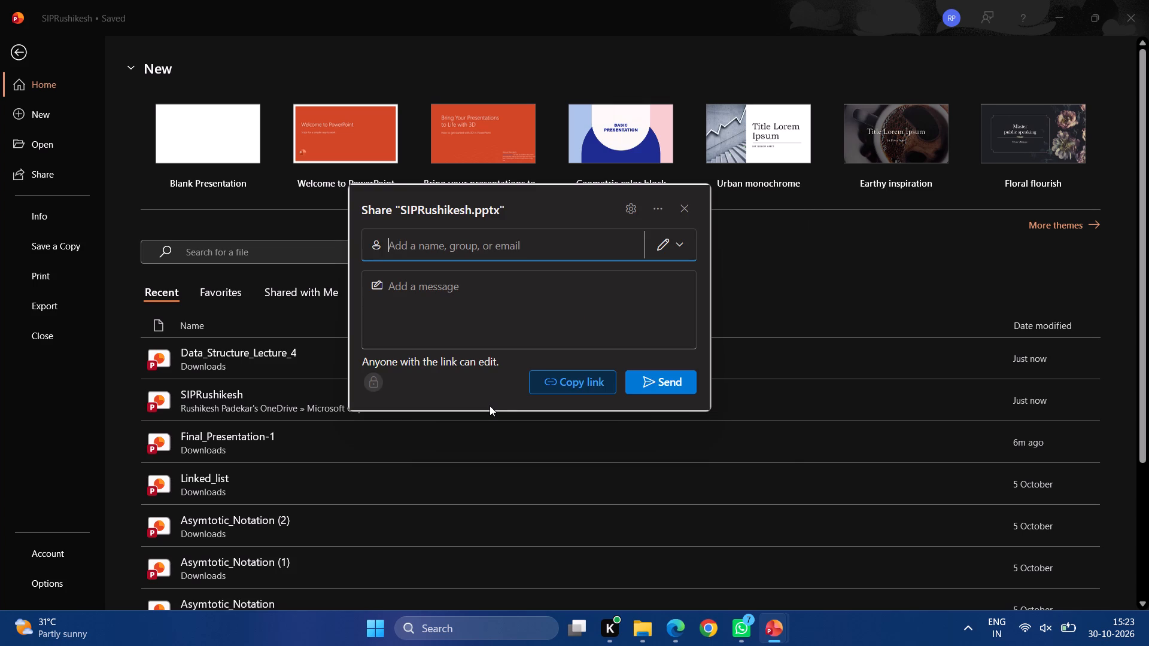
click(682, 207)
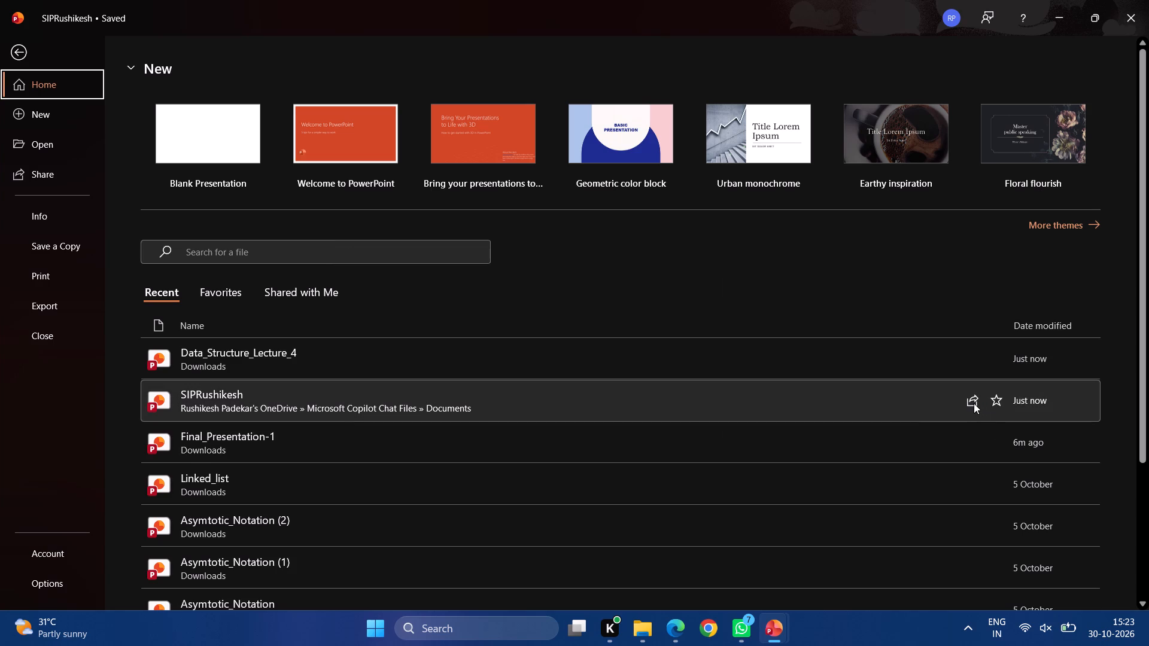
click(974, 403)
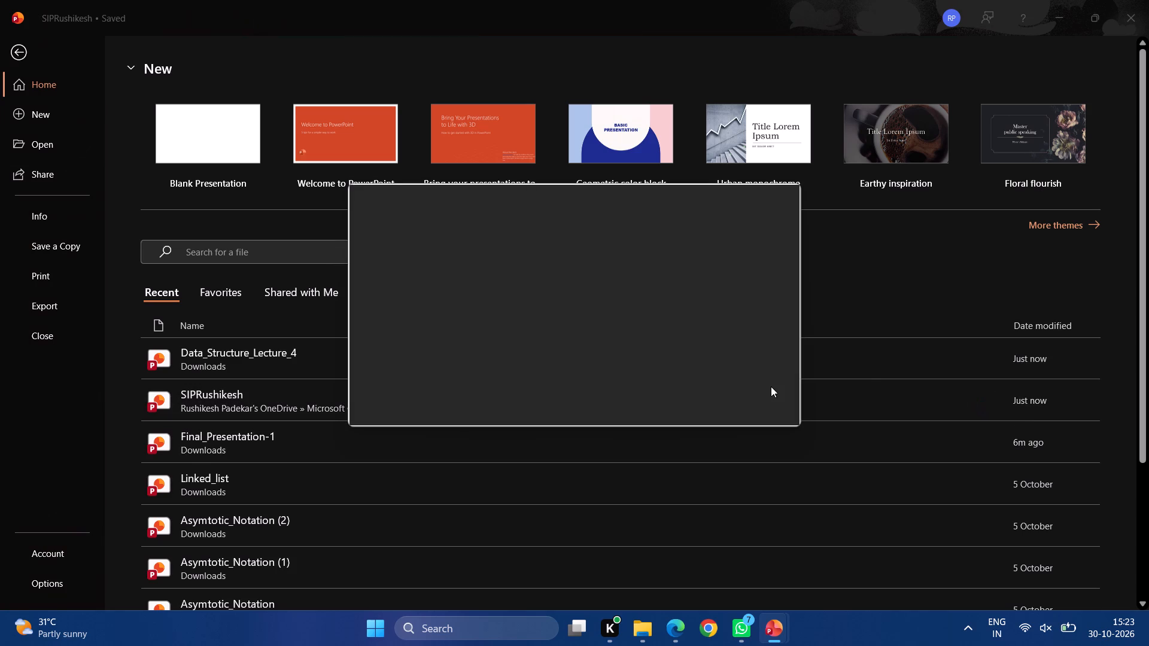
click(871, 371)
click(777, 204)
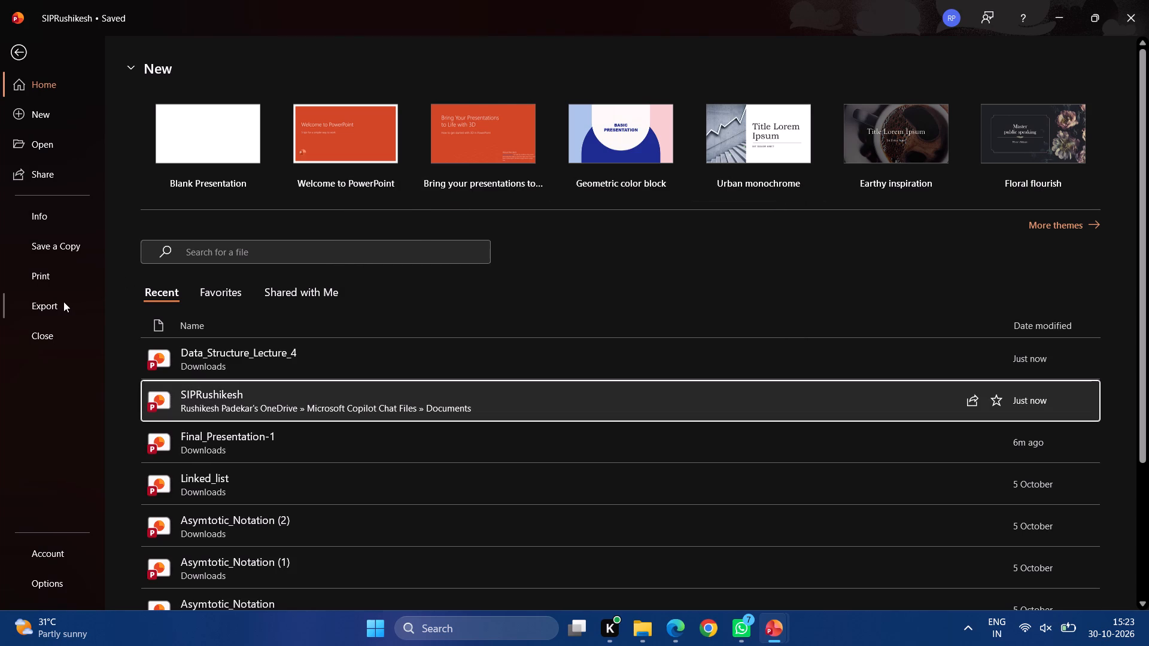
Open the export options for the SIPRushikesh presentation.
click(63, 301)
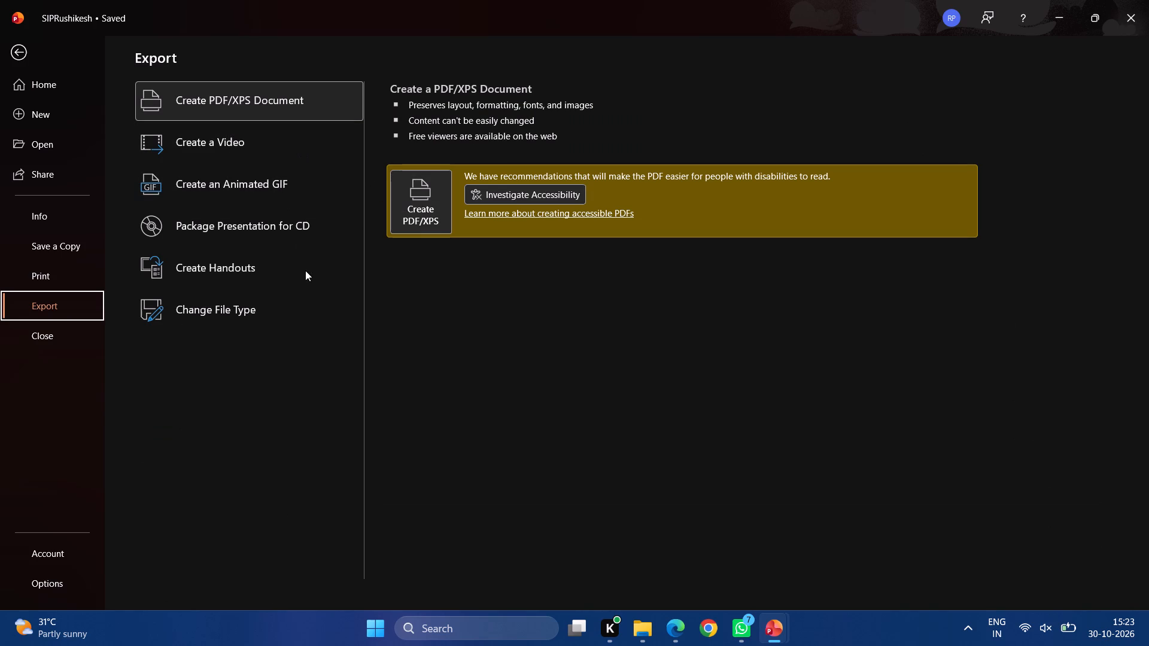
click(59, 301)
click(77, 286)
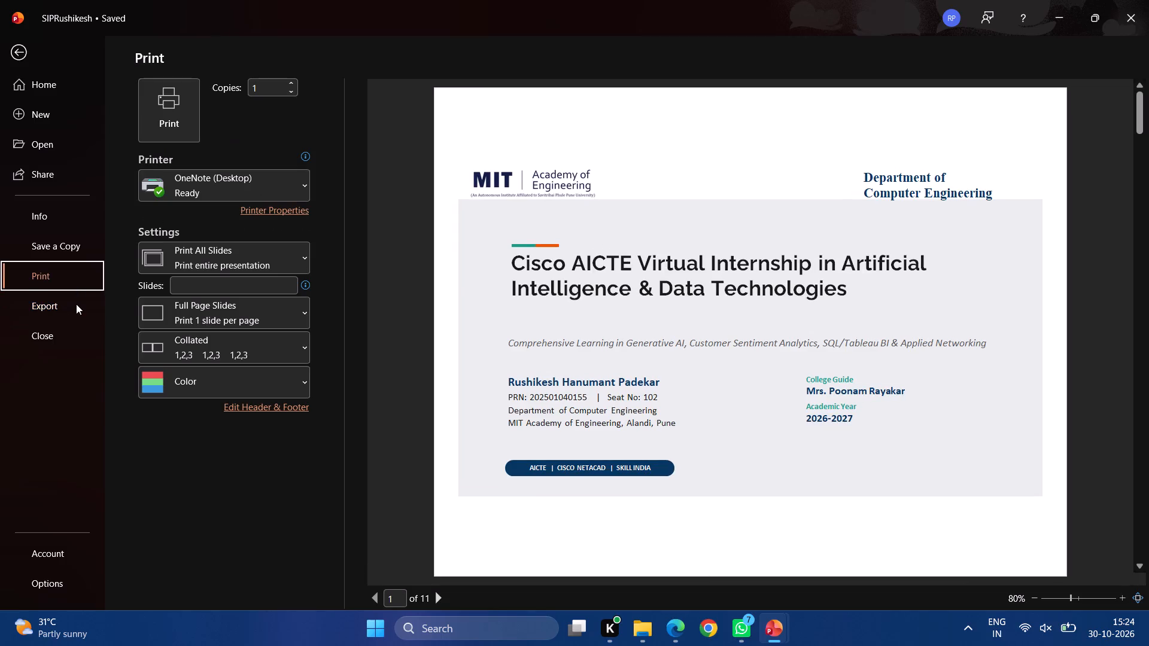
click(82, 240)
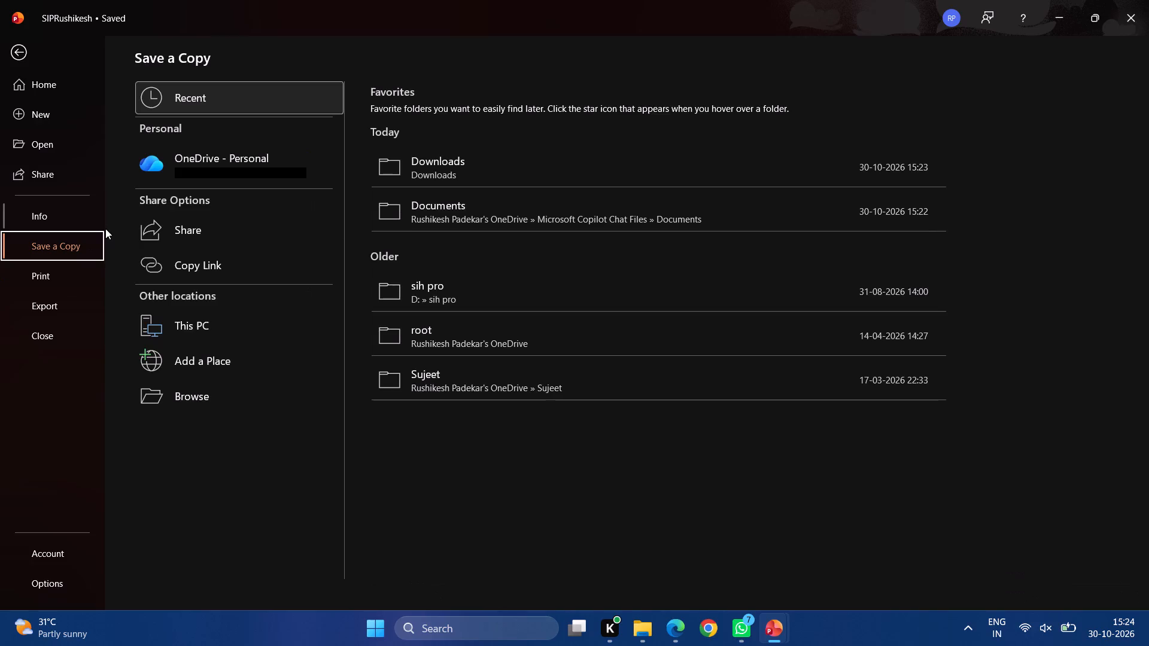